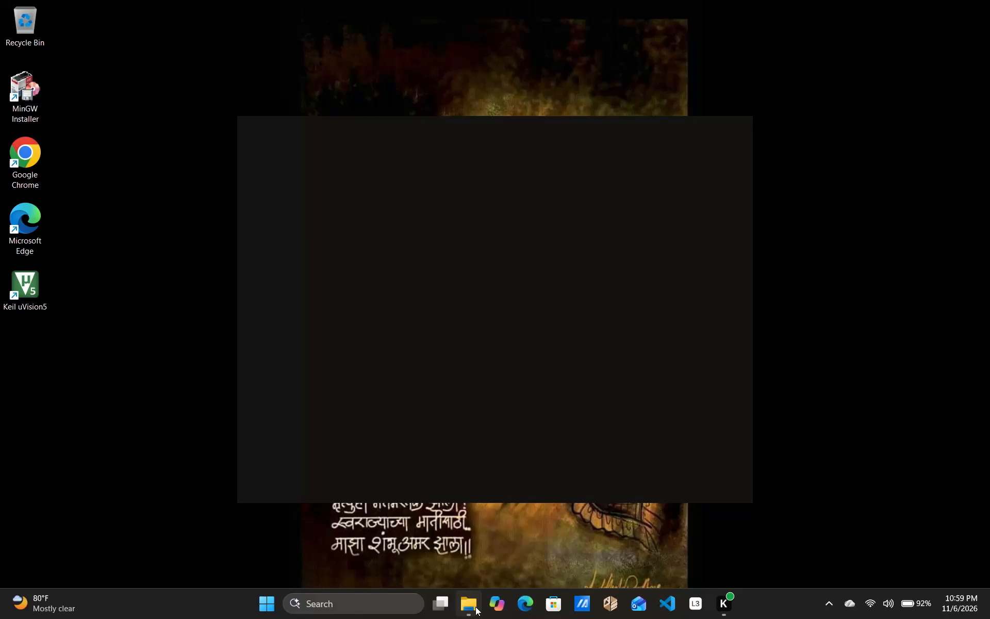
Bring up the File Explorer window with the Downloads folder.
click(475, 607)
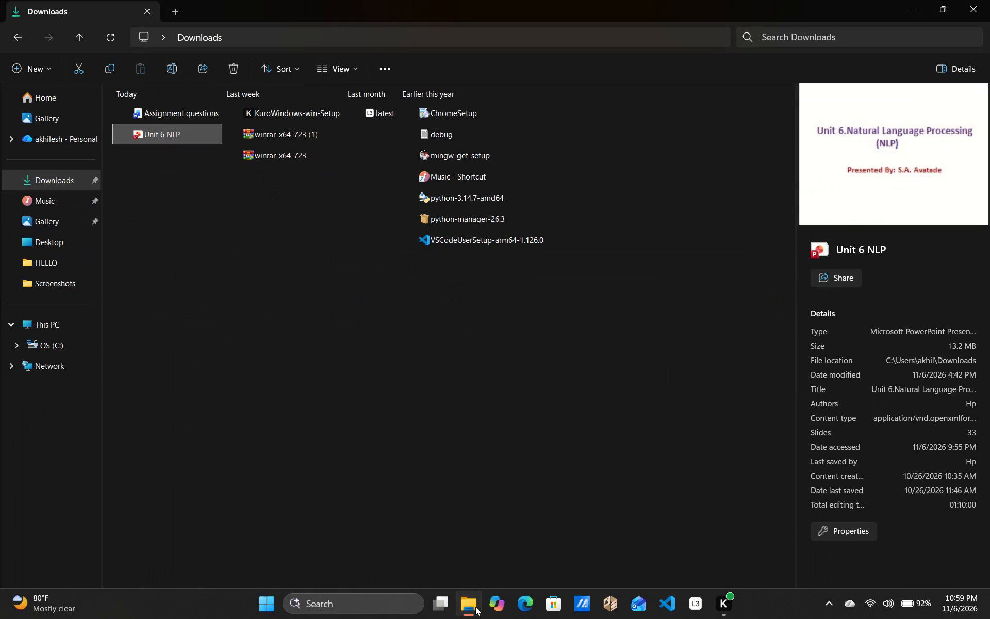
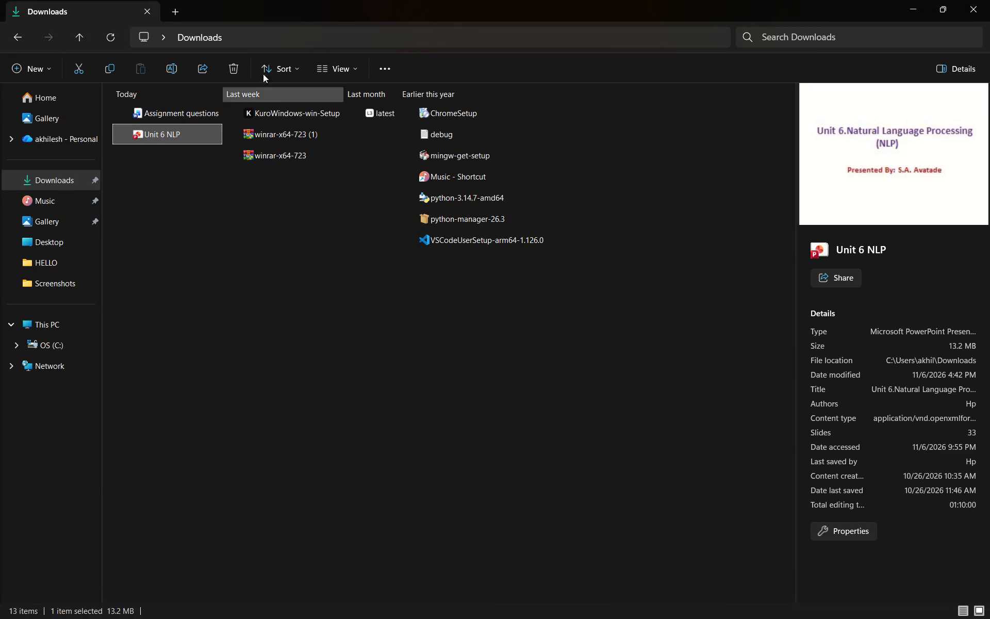
Open the Assignment questions Word document from the Downloads folder.
double_click(191, 104)
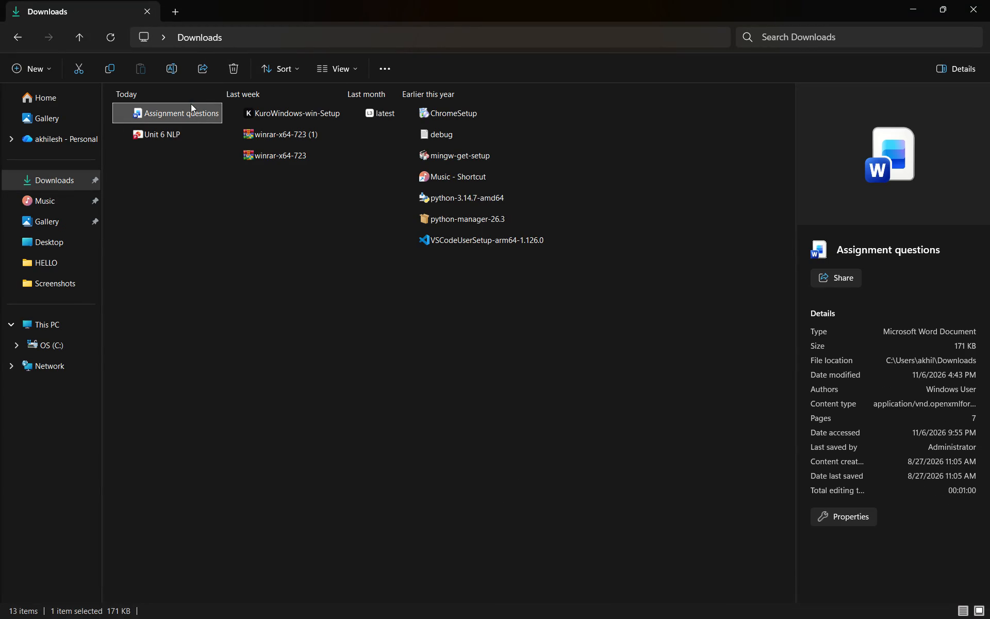
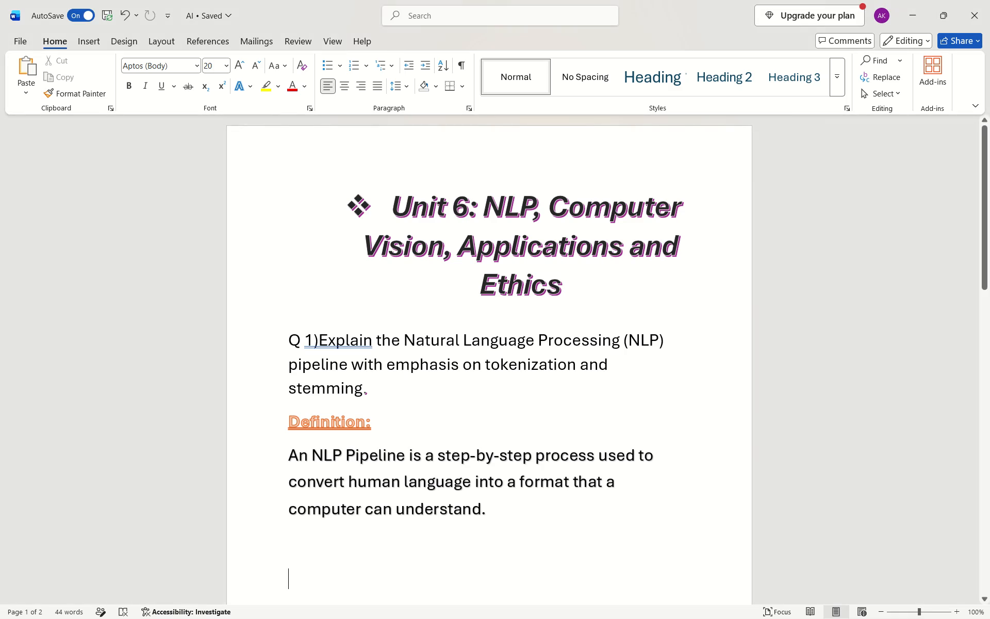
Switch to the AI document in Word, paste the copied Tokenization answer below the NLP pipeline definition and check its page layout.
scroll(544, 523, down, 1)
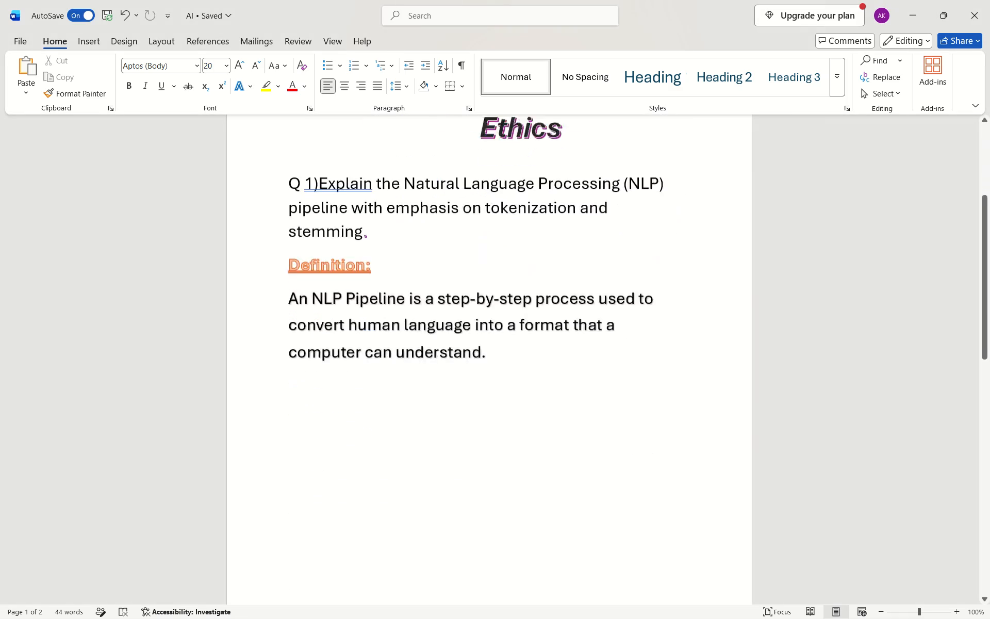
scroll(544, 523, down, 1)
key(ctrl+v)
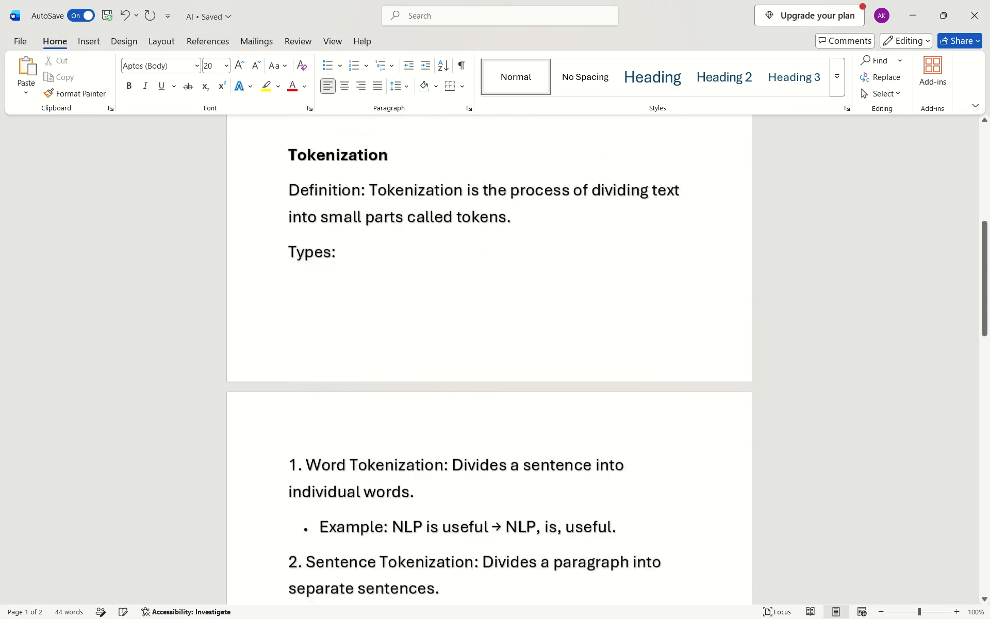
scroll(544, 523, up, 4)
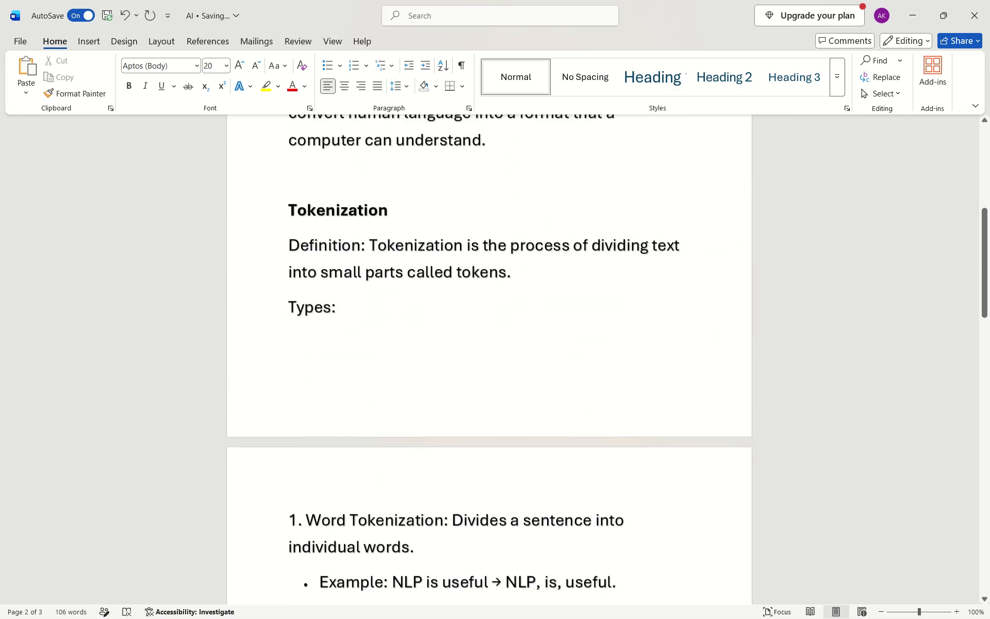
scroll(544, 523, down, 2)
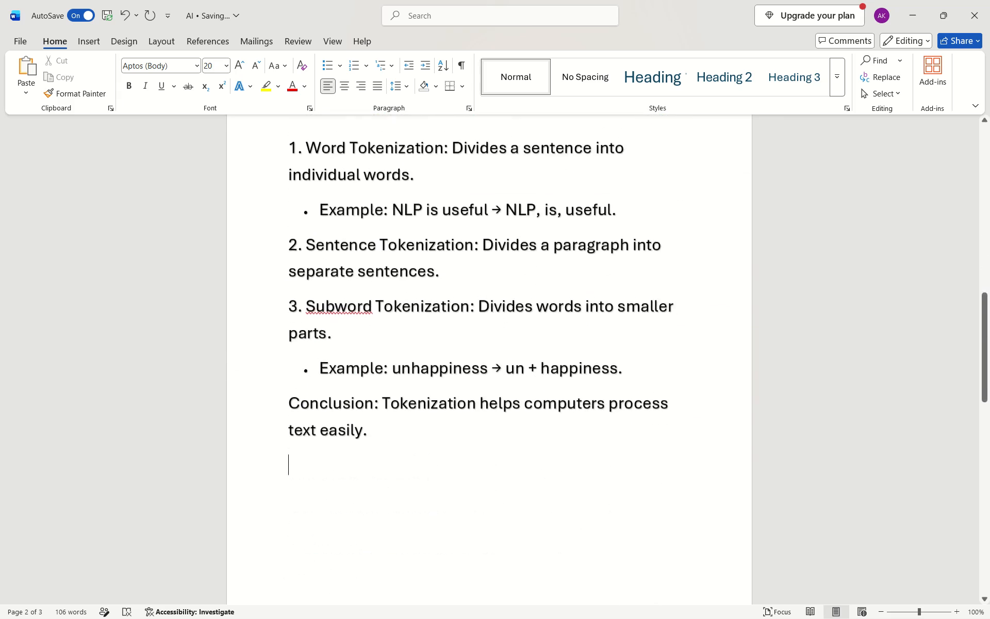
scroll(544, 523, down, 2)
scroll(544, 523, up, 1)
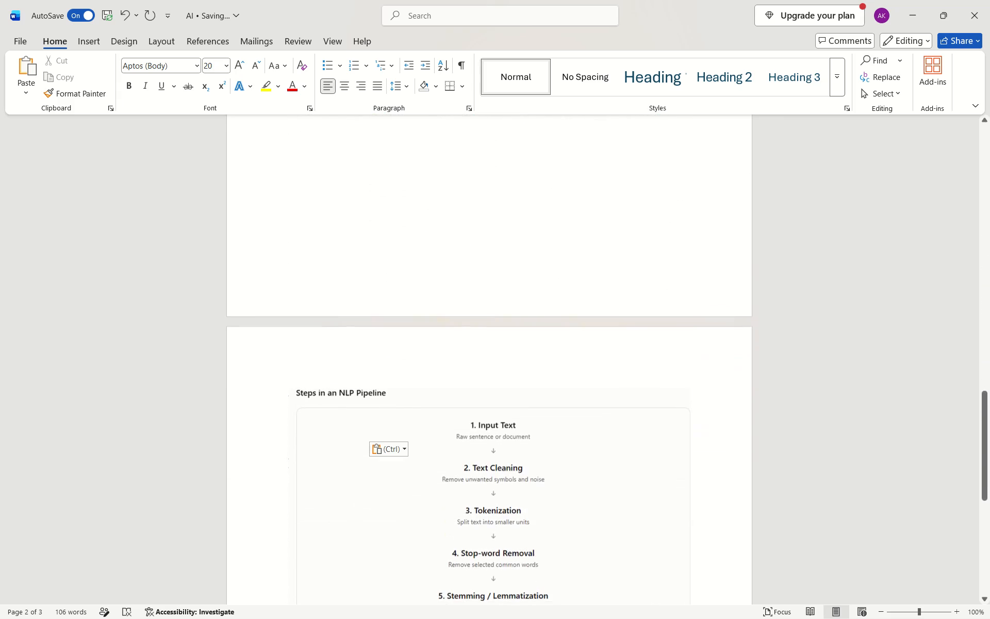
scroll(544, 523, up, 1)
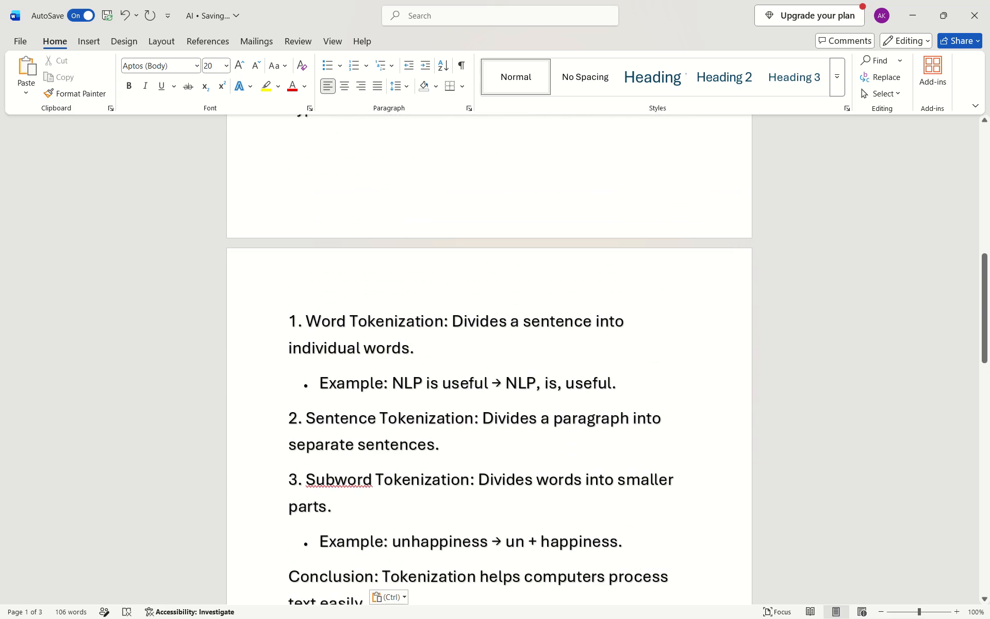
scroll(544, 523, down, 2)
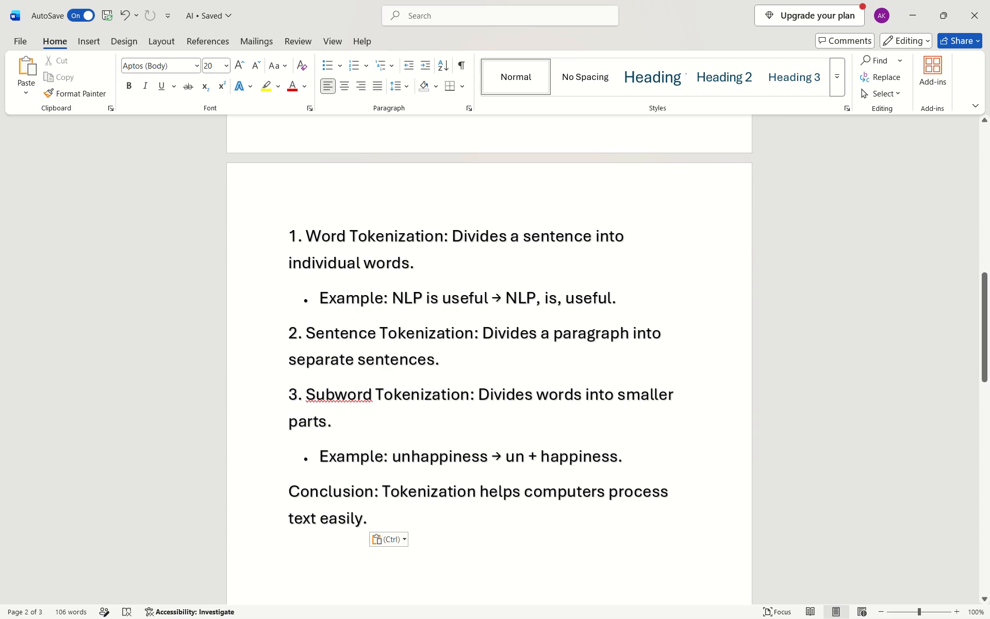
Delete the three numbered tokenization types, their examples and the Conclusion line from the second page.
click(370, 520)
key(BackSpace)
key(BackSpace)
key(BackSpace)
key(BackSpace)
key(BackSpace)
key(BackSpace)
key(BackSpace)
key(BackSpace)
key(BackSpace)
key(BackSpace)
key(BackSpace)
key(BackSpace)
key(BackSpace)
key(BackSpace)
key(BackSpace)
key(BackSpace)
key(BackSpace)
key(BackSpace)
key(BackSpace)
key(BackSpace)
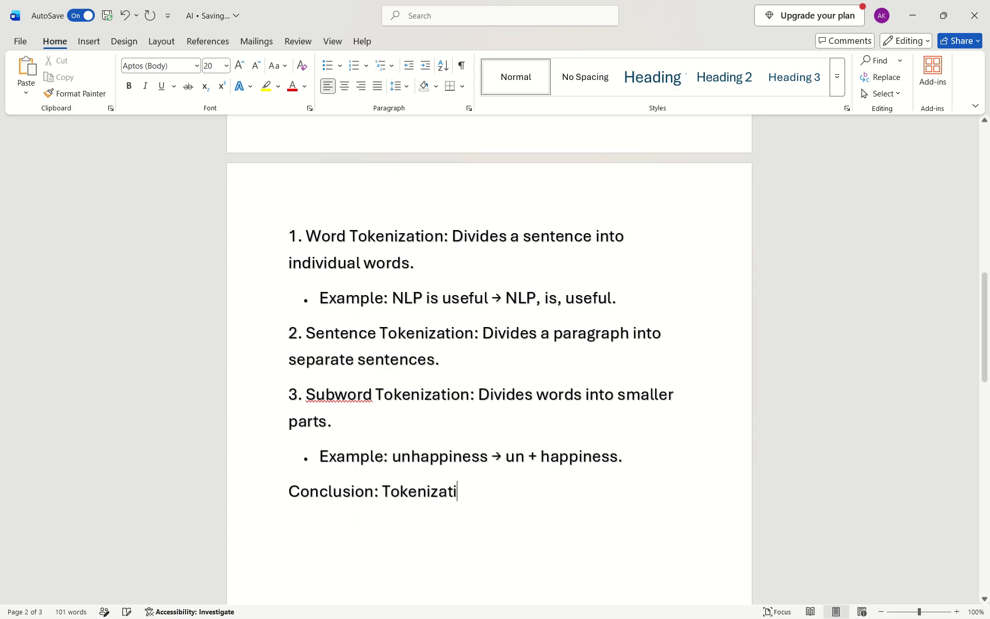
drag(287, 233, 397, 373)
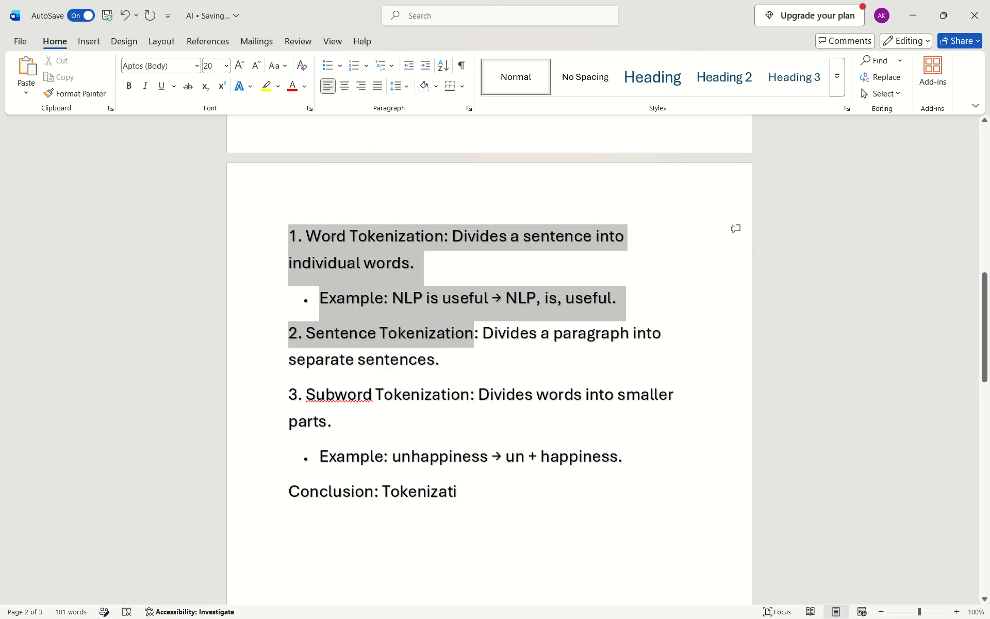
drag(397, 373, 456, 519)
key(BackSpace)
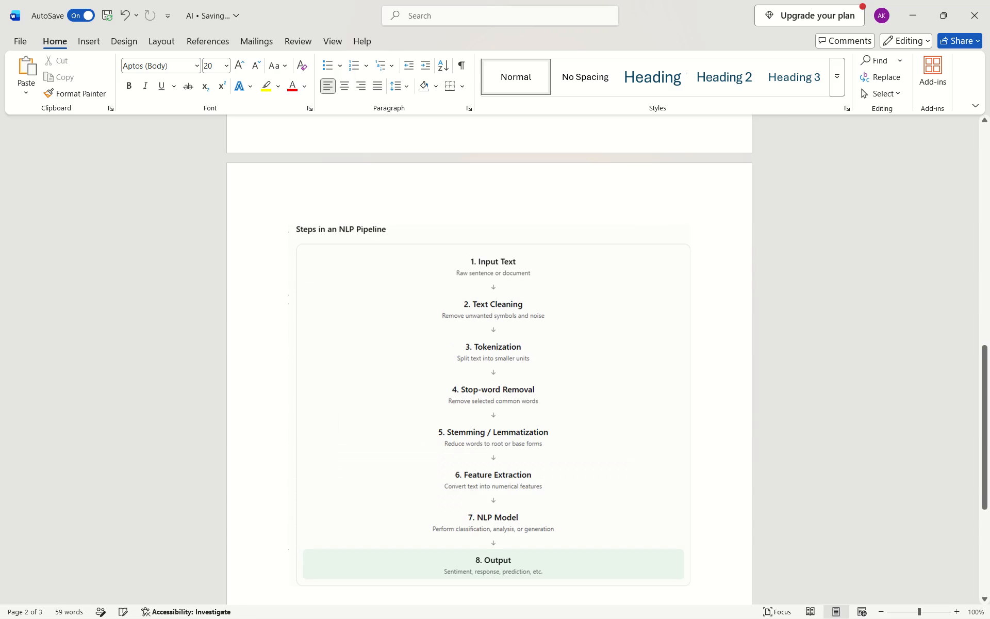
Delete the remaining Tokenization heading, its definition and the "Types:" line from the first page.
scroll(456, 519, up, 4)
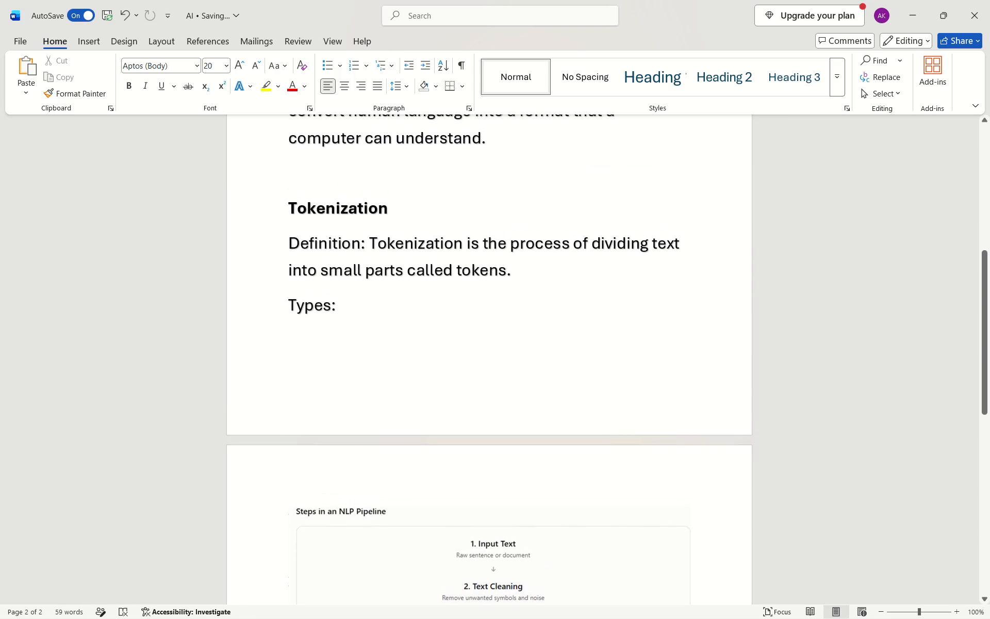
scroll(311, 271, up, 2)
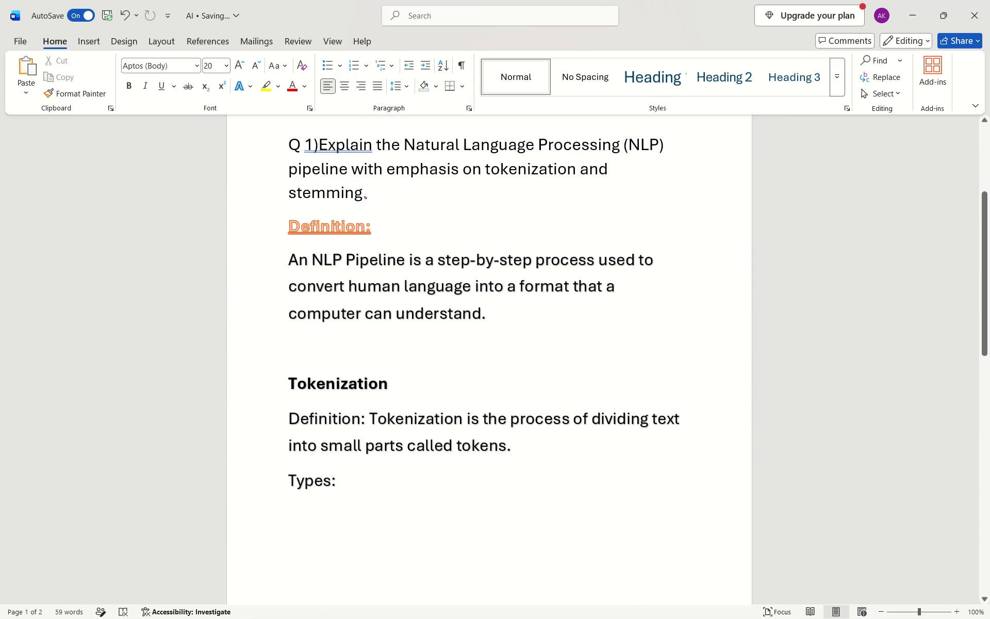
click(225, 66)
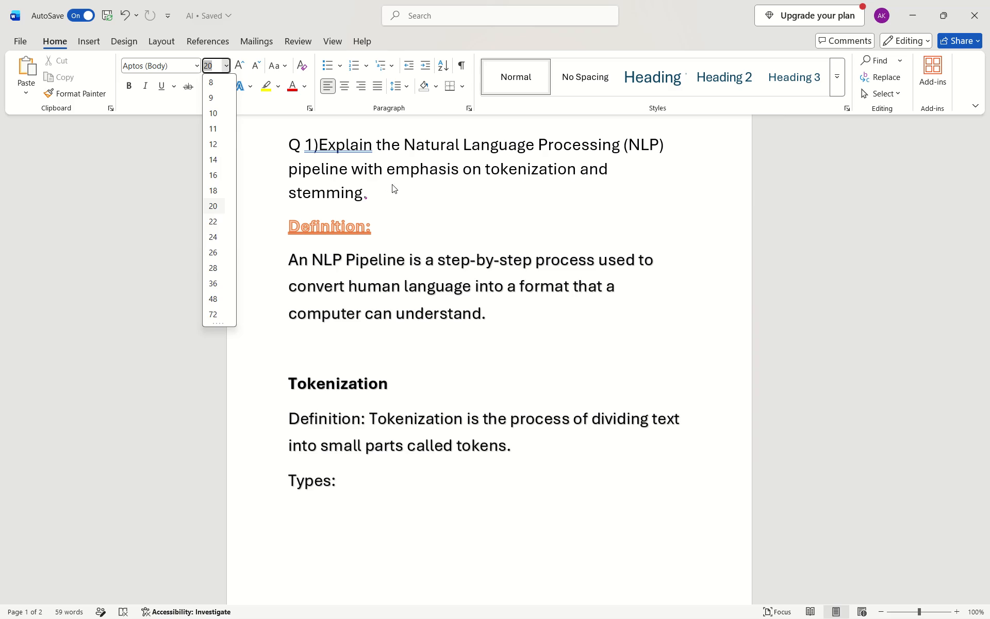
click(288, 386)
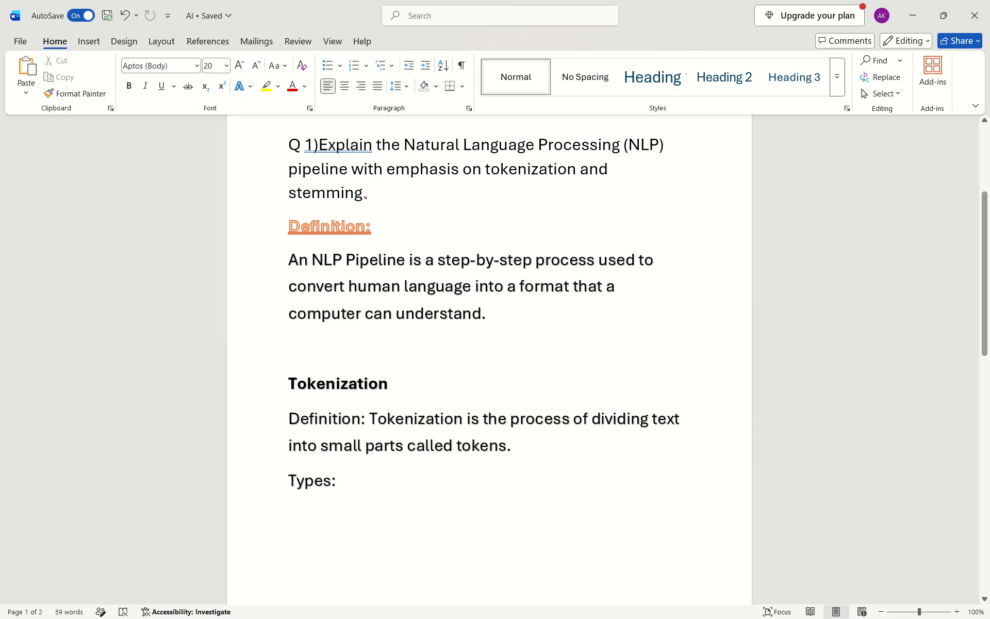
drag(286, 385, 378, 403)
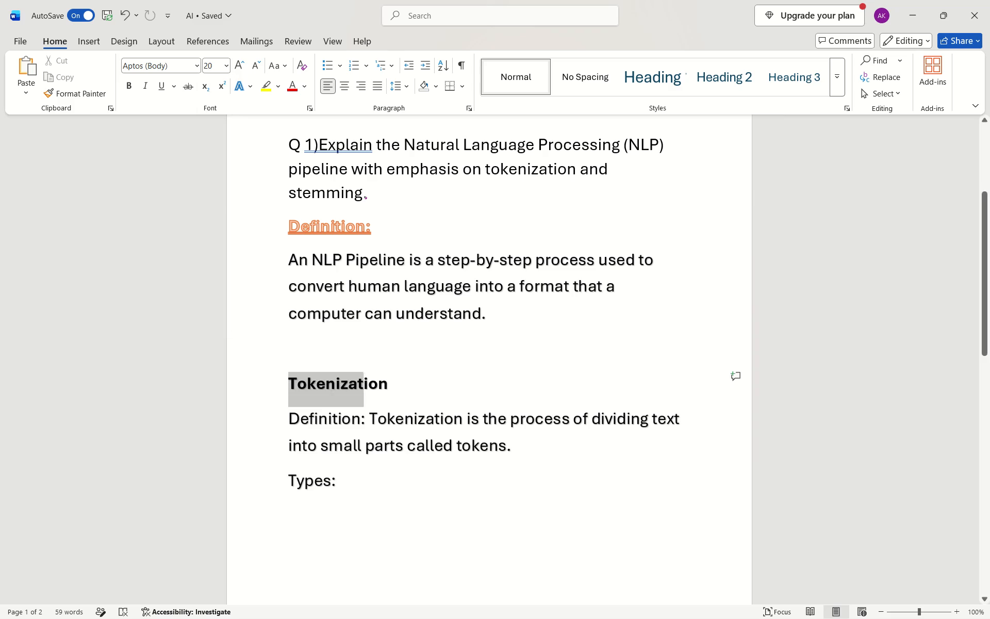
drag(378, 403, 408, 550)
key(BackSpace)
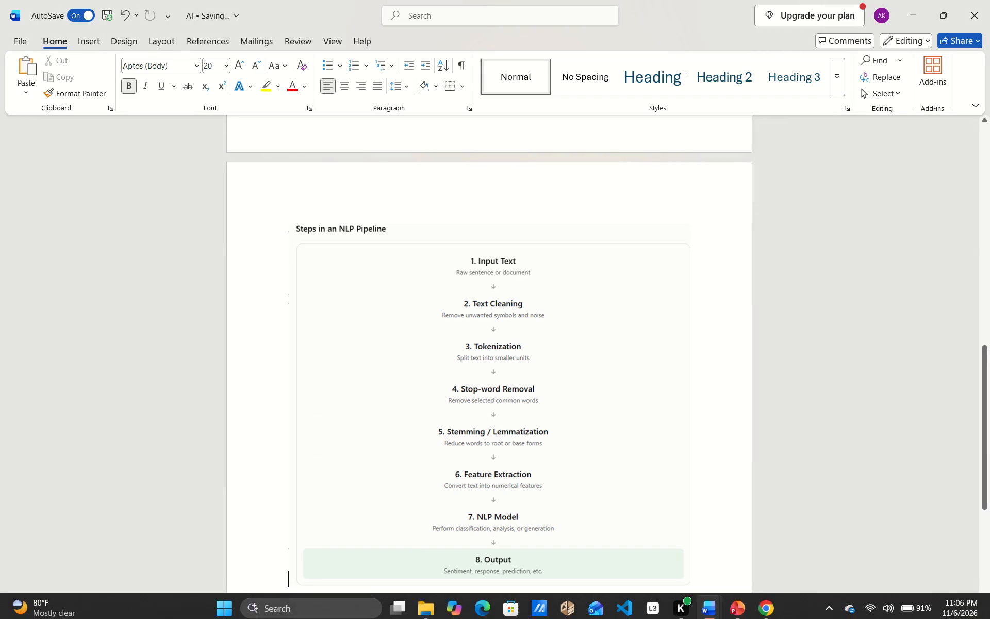
Paste the copied Tokenization answer again on a new line below the NLP pipeline definition and check how it flows across pages.
scroll(376, 403, up, 4)
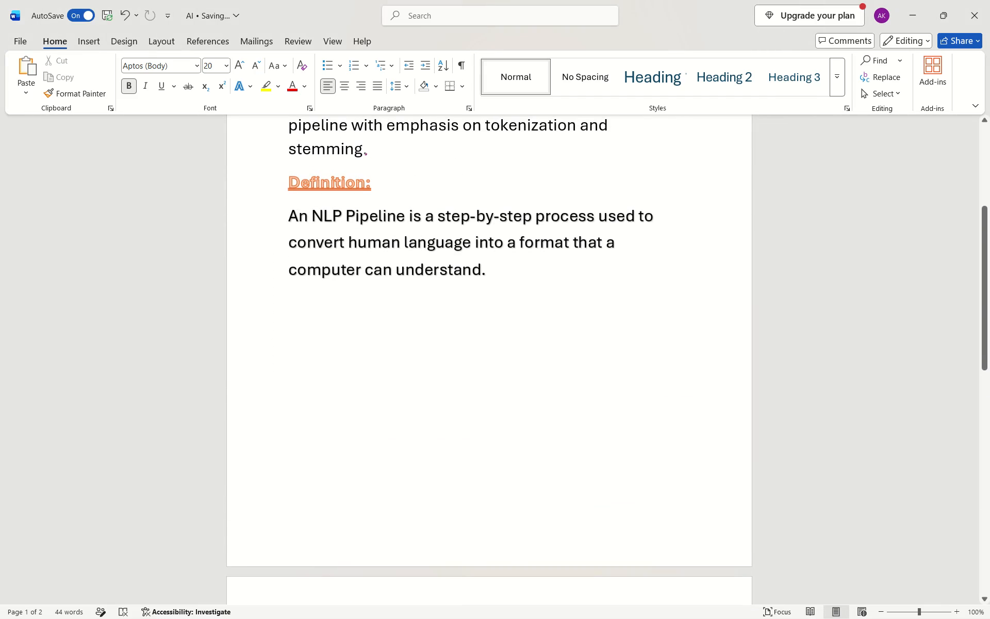
click(288, 348)
key(Return)
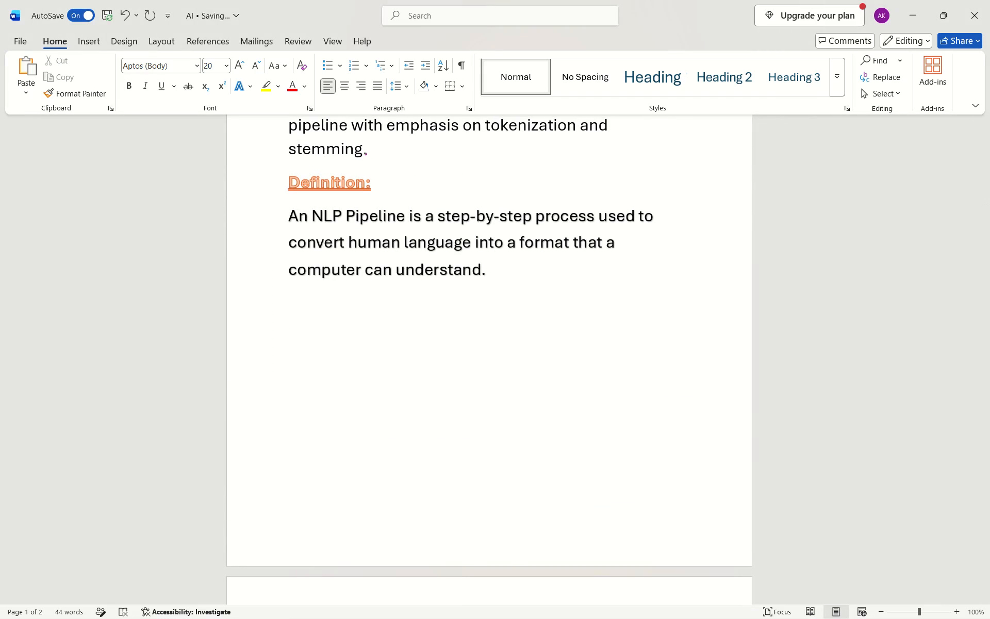
key(ctrl+v)
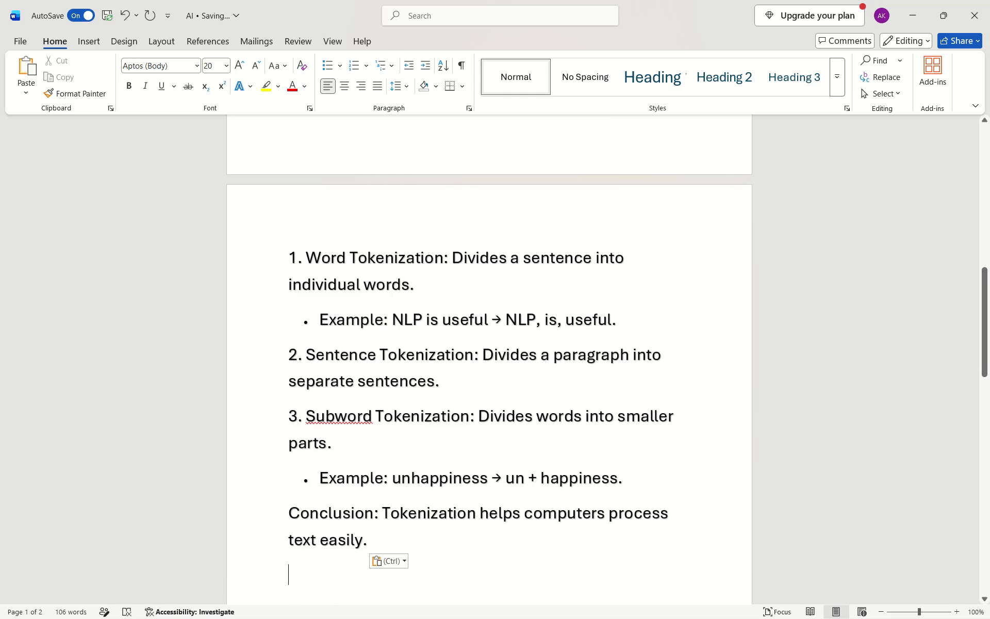
scroll(288, 348, up, 2)
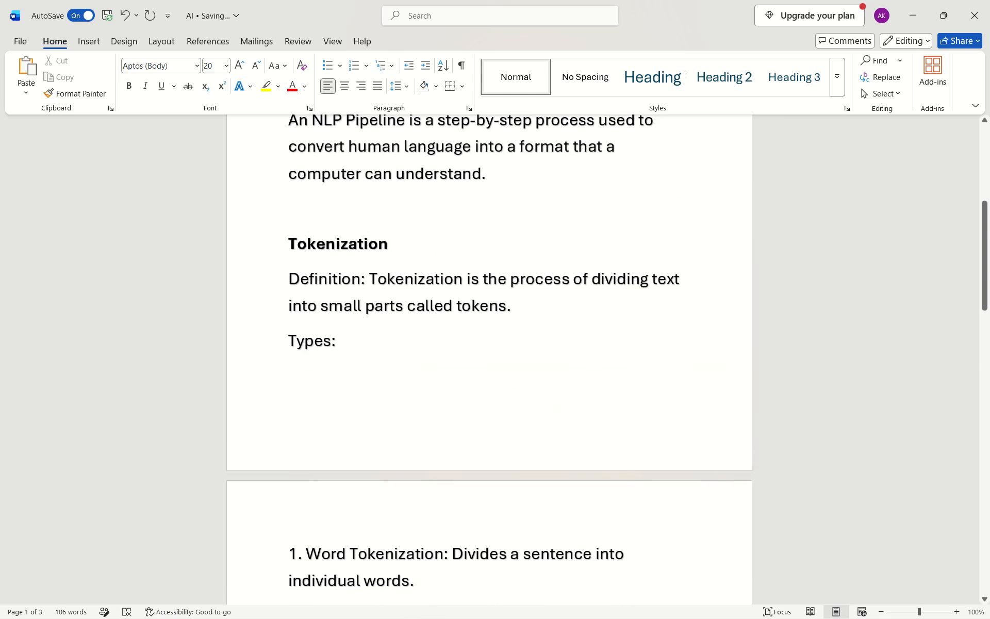
scroll(386, 441, down, 1)
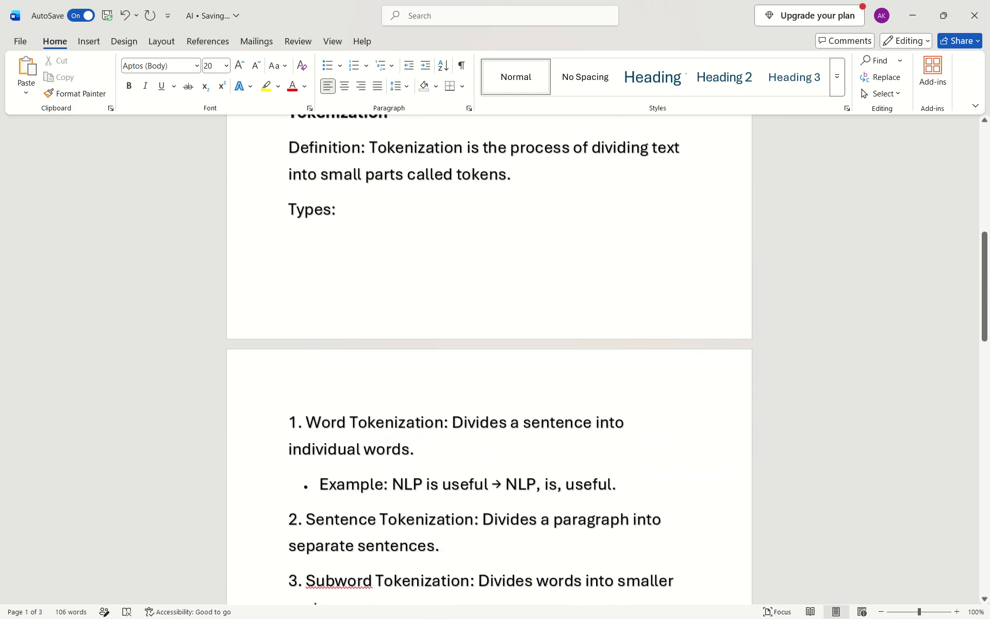
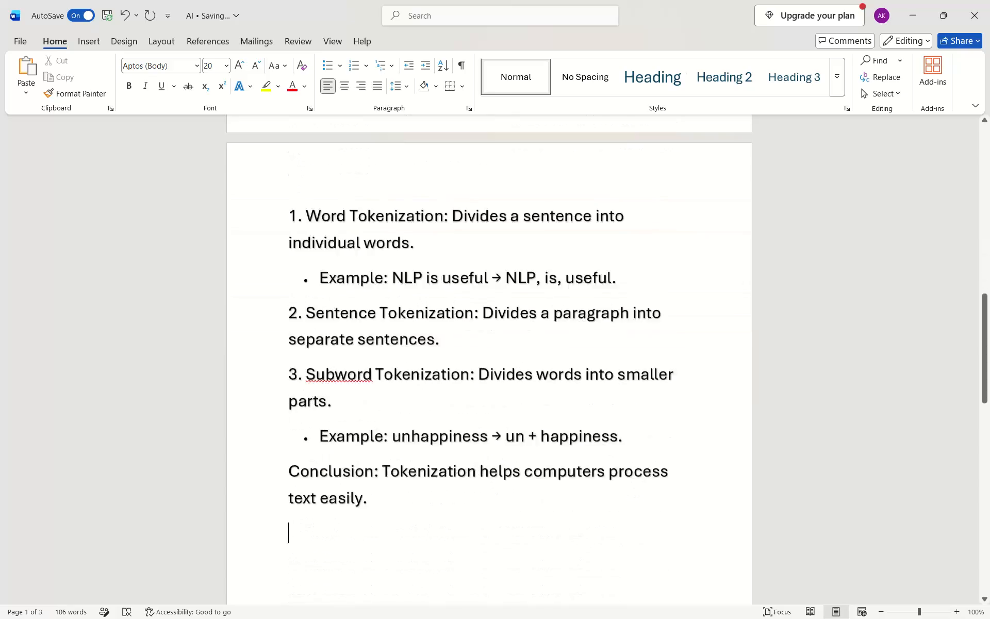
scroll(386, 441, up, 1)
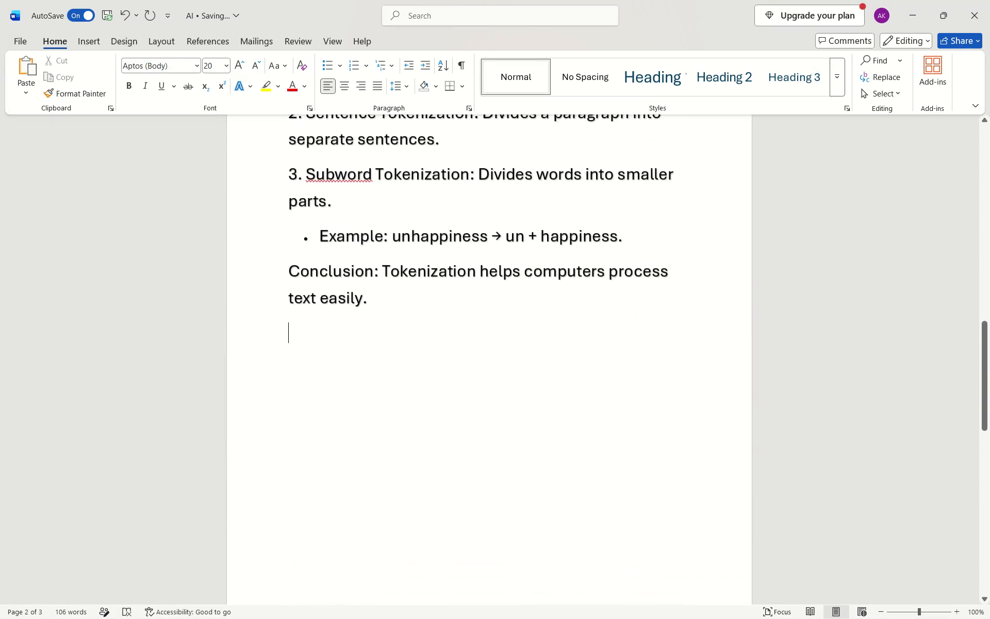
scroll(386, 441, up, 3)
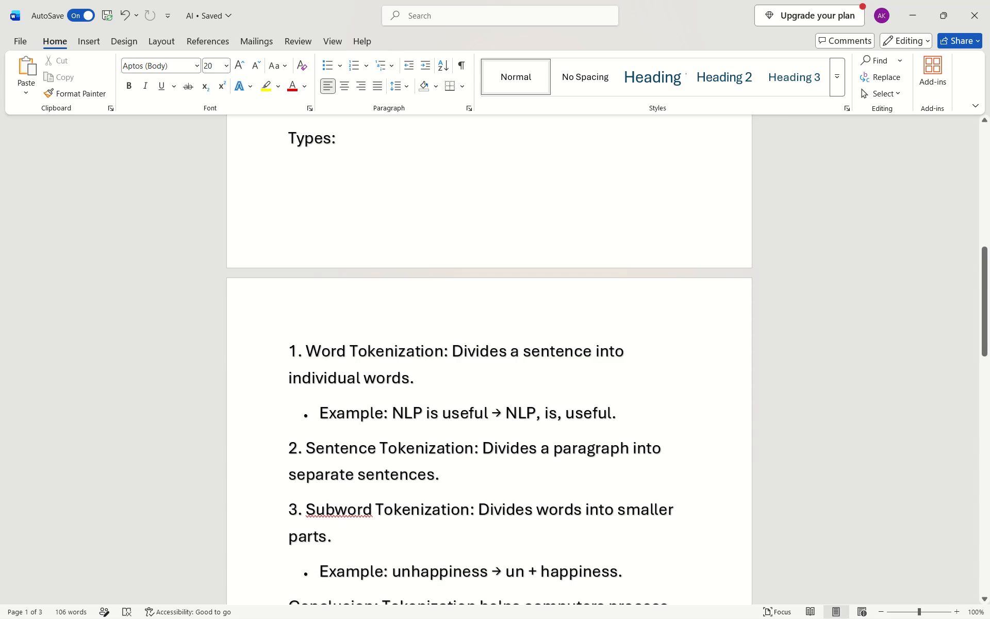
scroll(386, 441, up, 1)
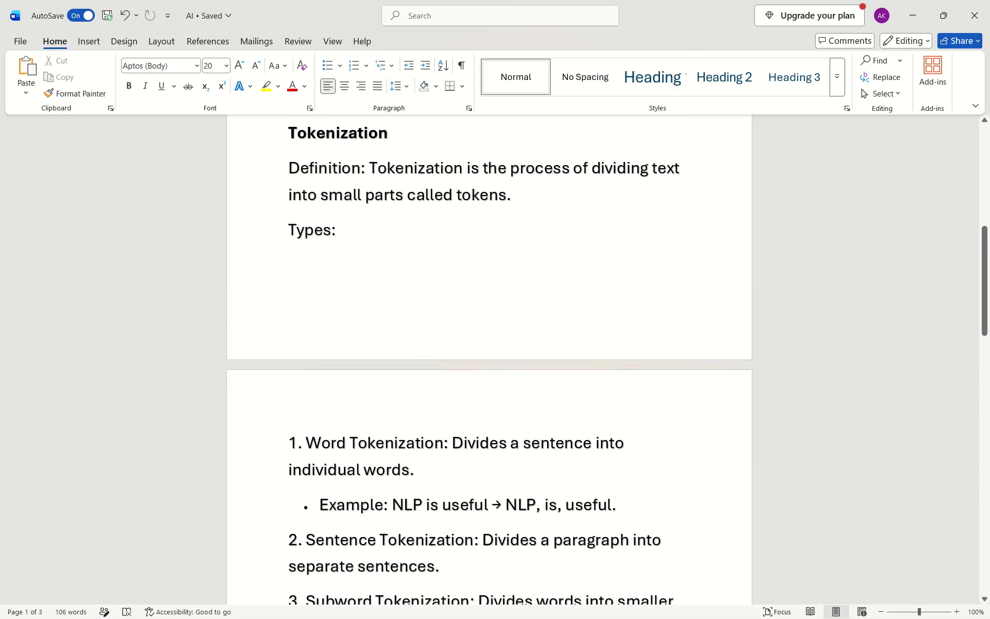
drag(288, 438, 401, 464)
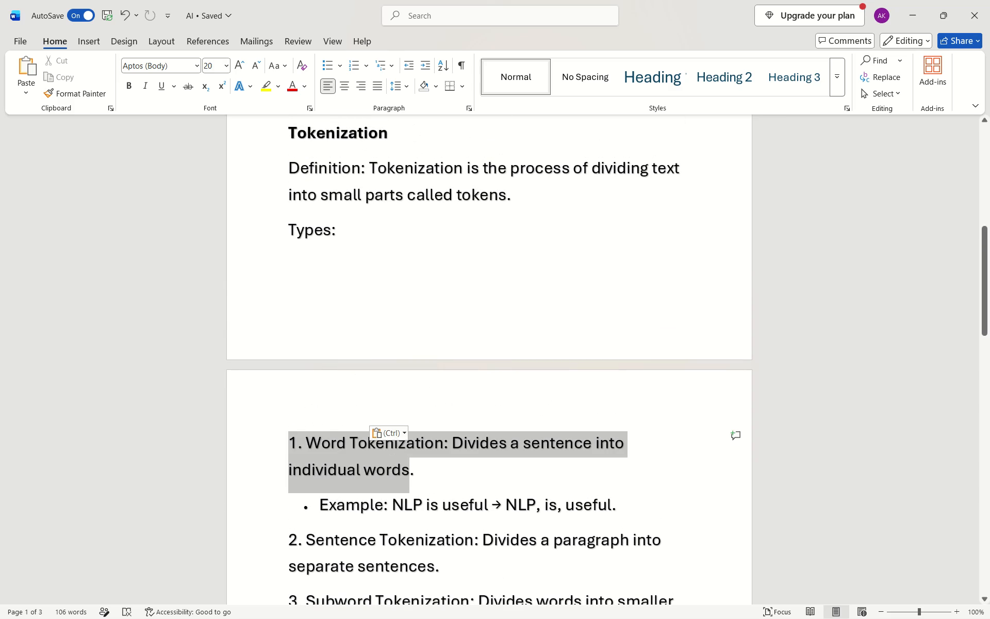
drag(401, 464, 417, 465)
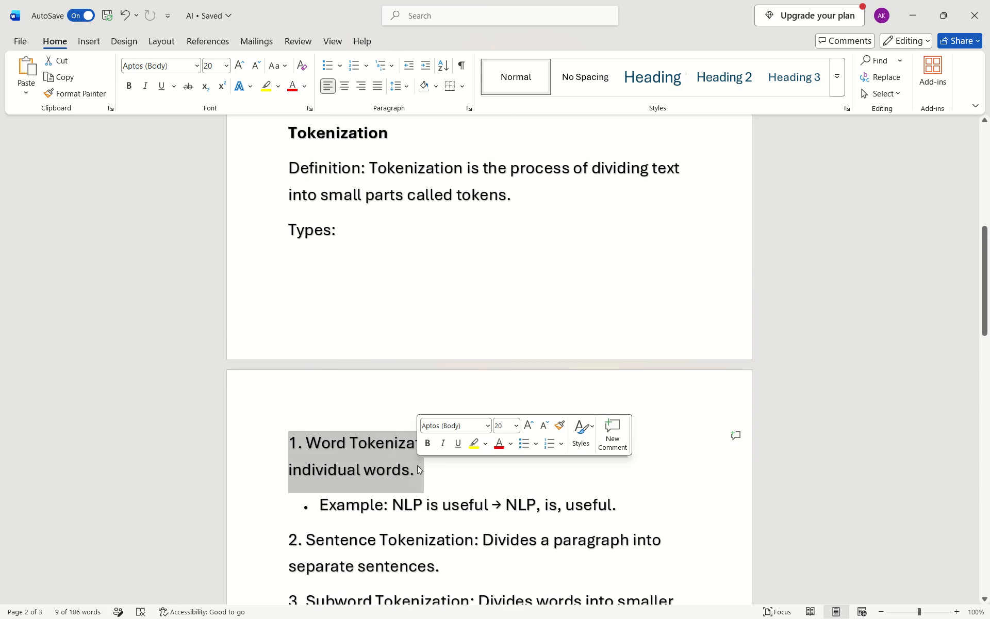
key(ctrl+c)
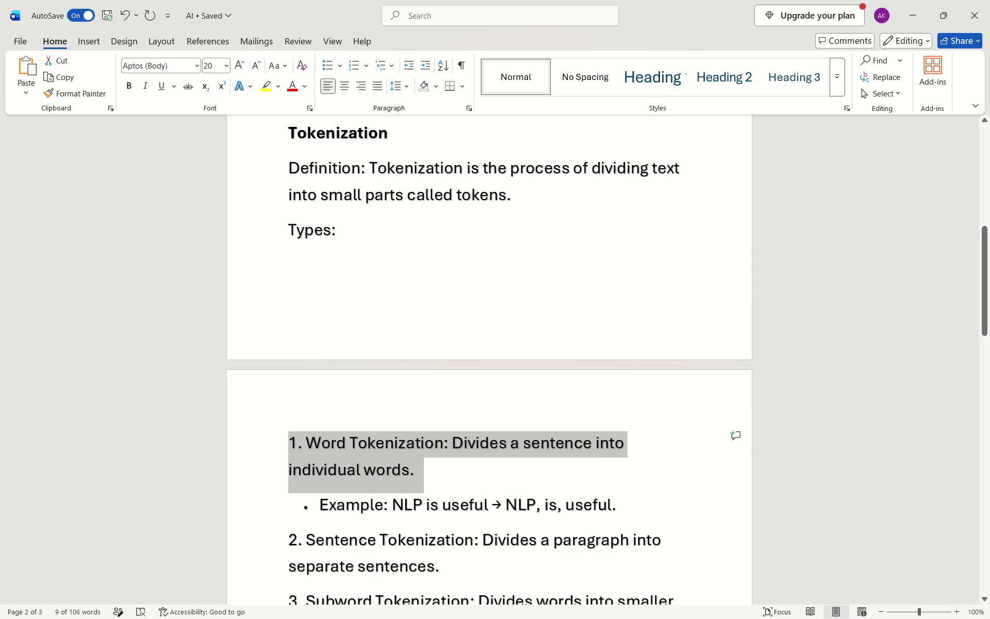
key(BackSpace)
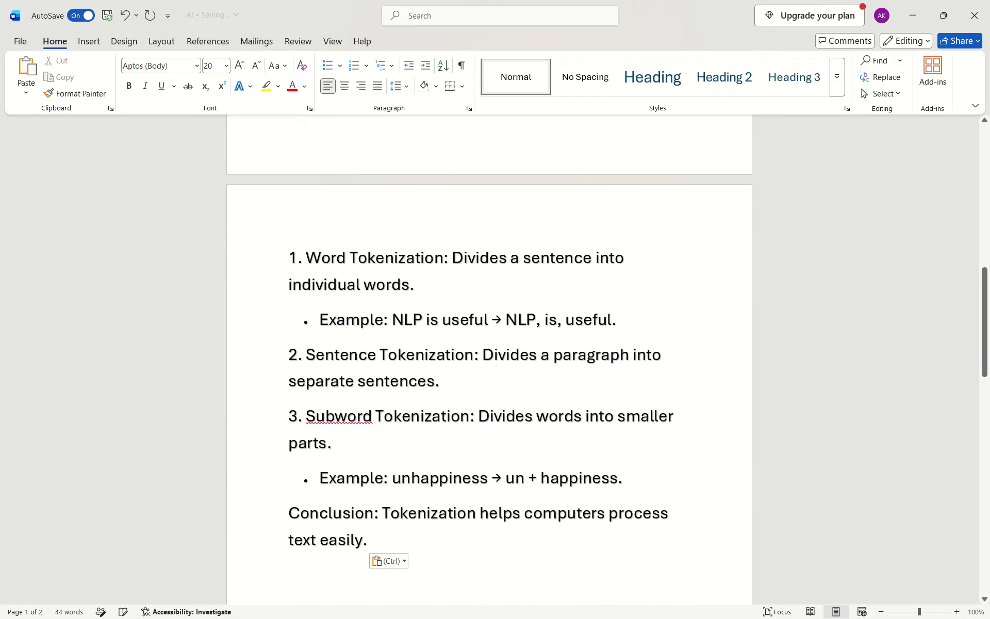
scroll(429, 233, up, 3)
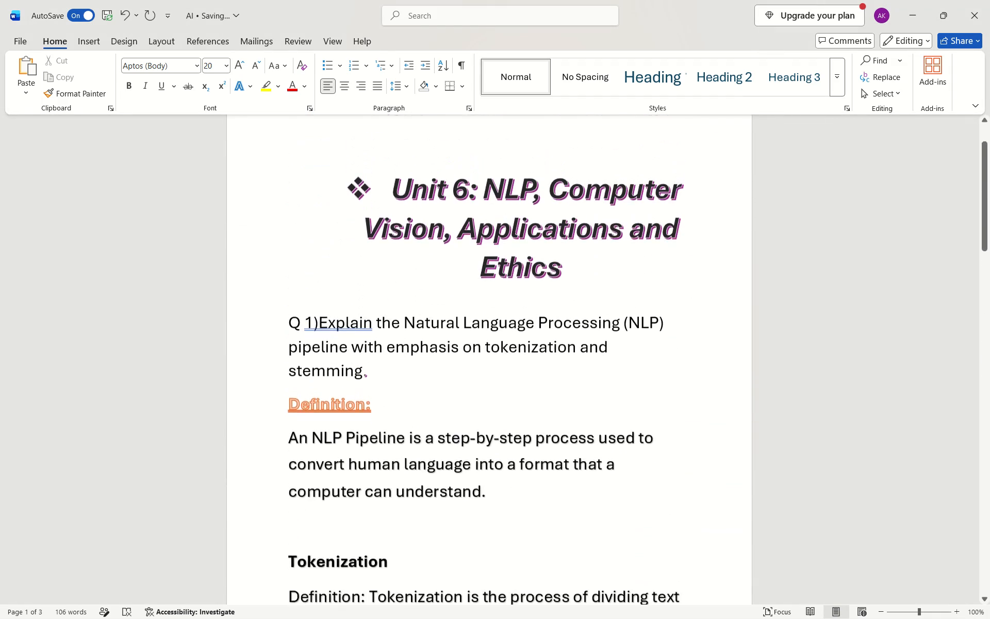
scroll(429, 233, down, 2)
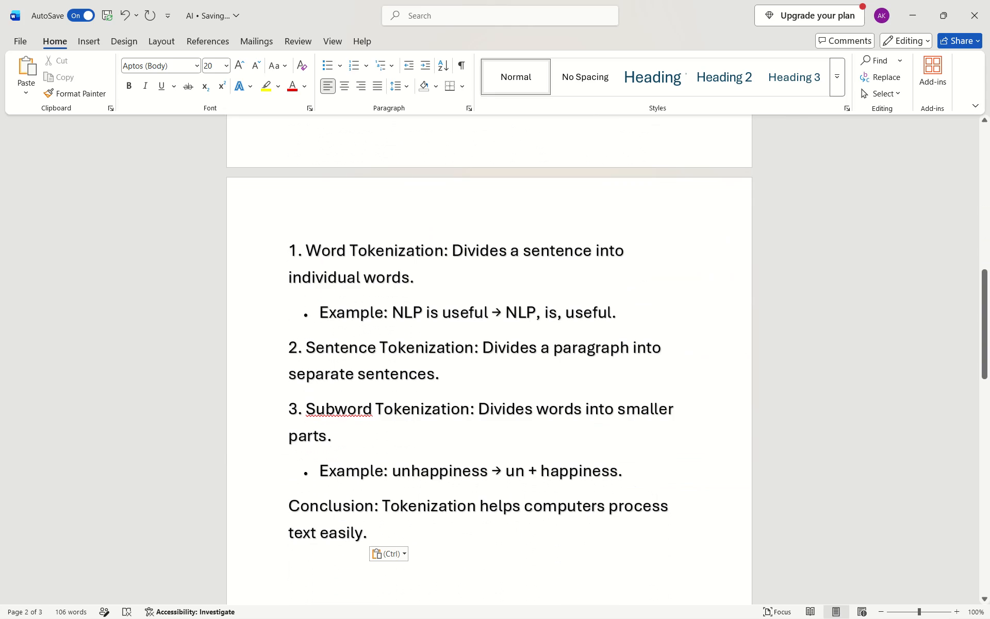
Delete the Conclusion sentence, including its full stop, from the end of the Tokenization answer.
scroll(429, 233, down, 2)
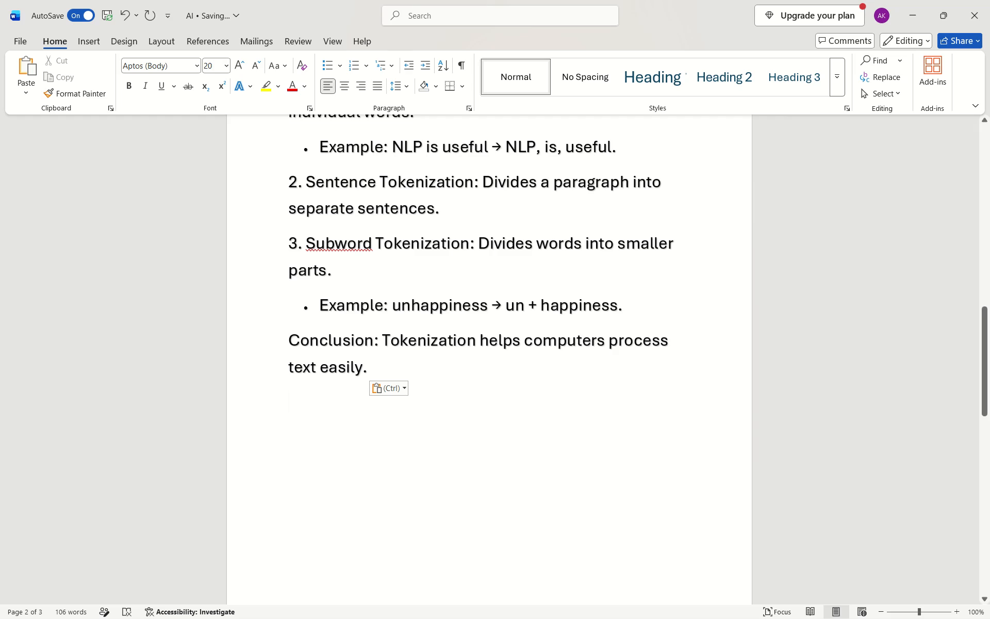
drag(286, 333, 353, 378)
key(BackSpace)
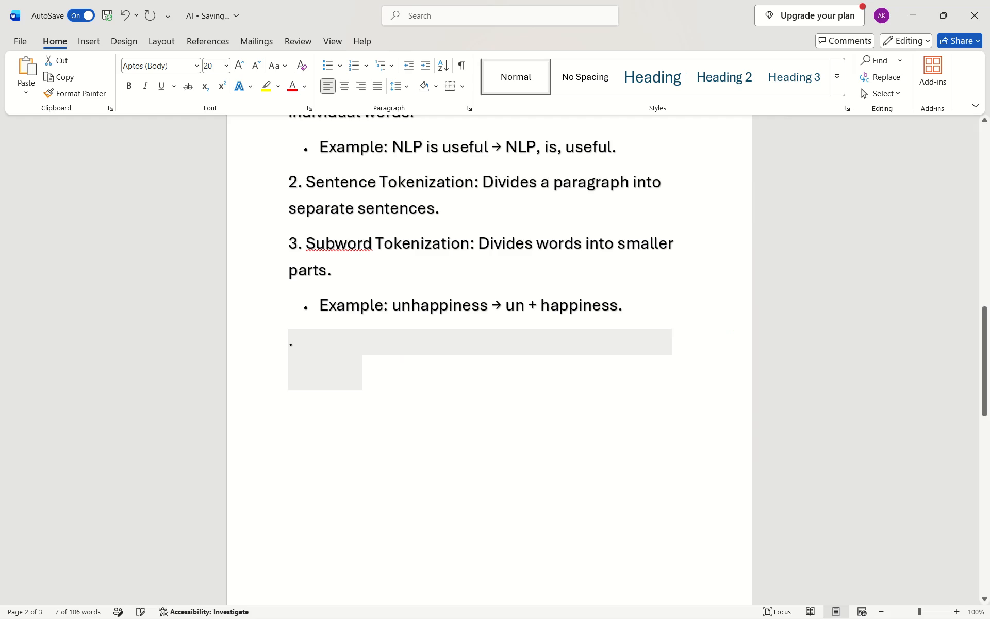
click(312, 345)
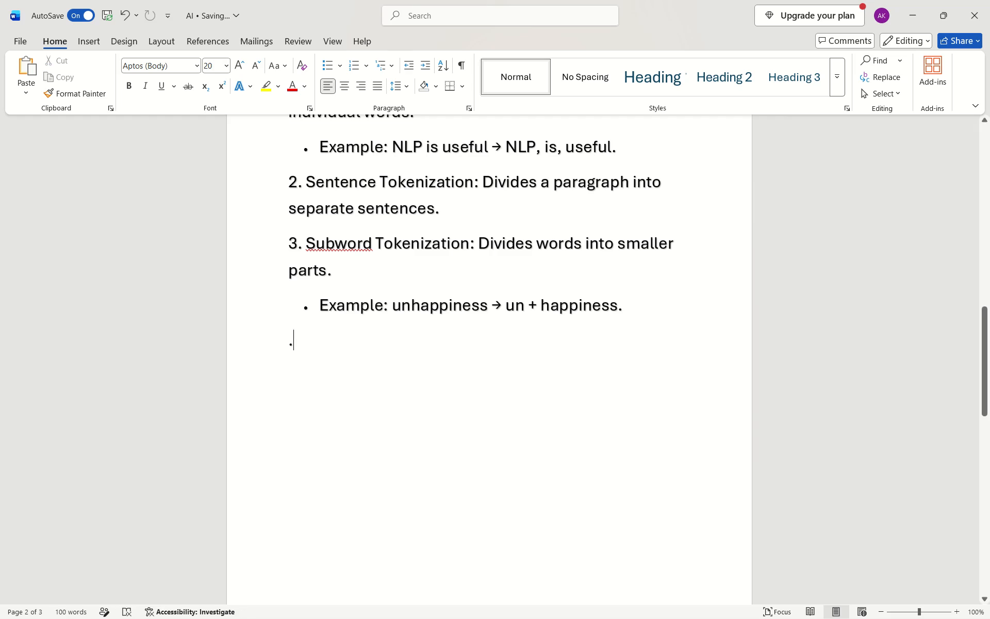
key(BackSpace)
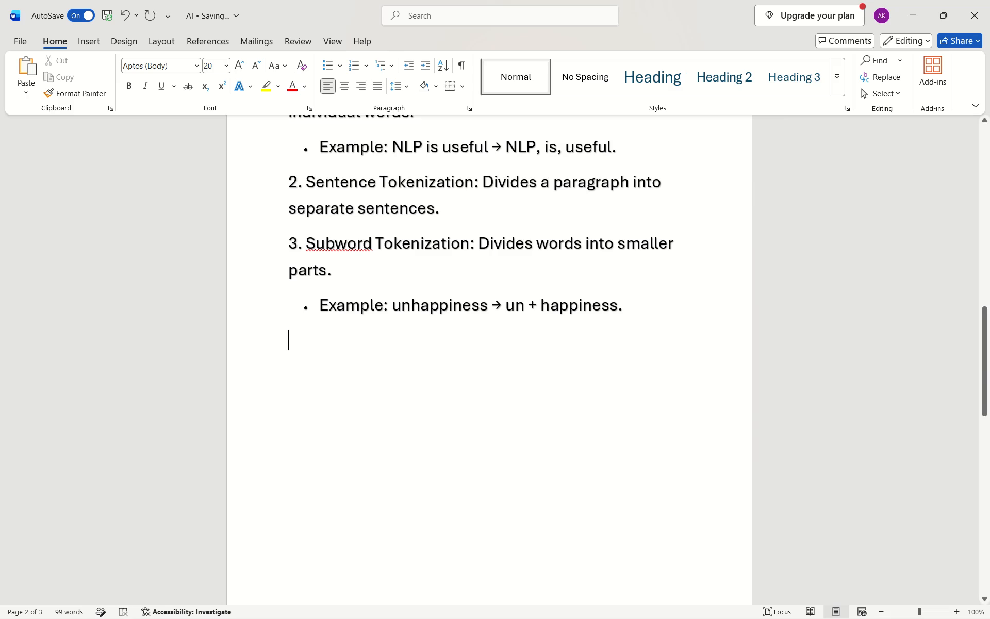
Review the Q 1 answer from the NLP pipeline definition through the tokenization types and examples.
scroll(368, 255, up, 2)
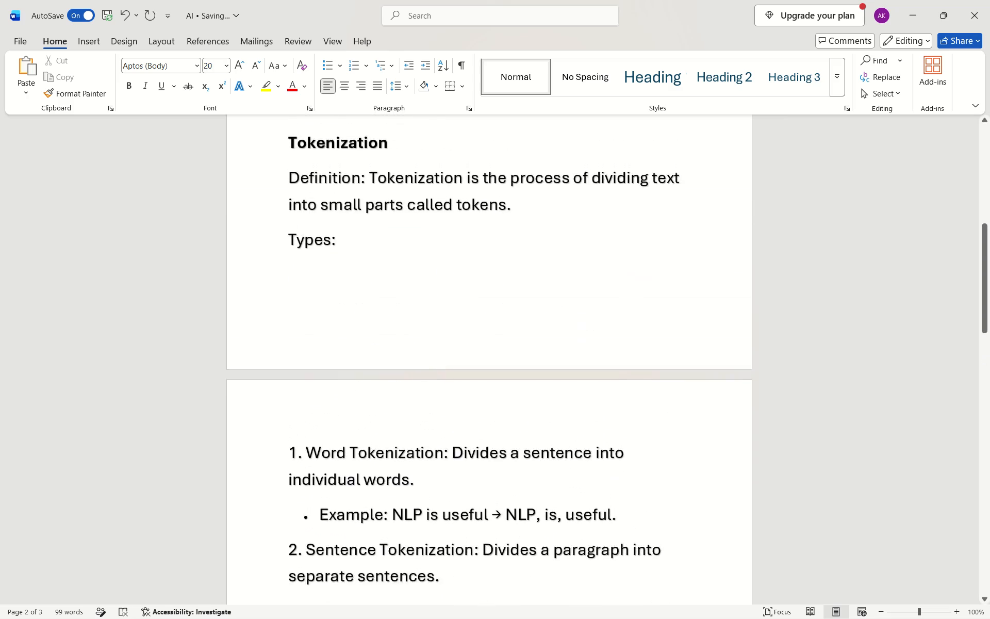
scroll(368, 255, up, 2)
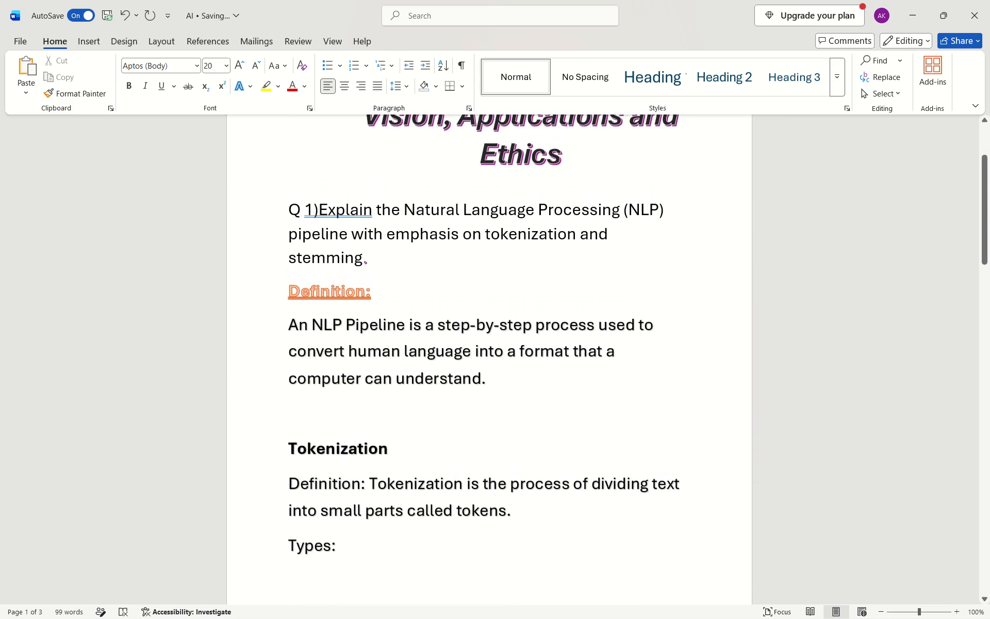
scroll(368, 255, down, 2)
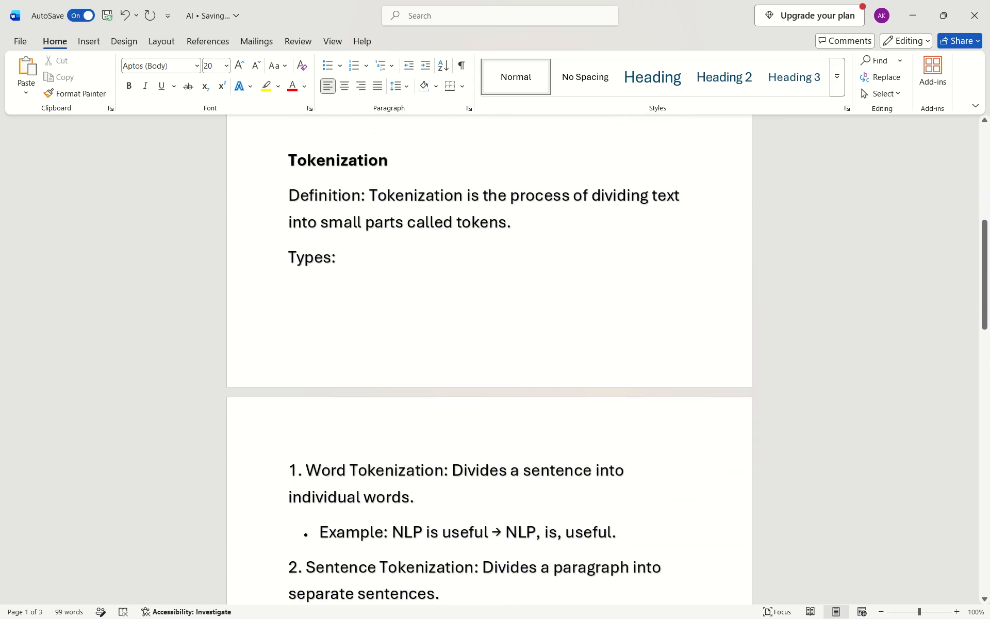
scroll(368, 255, down, 3)
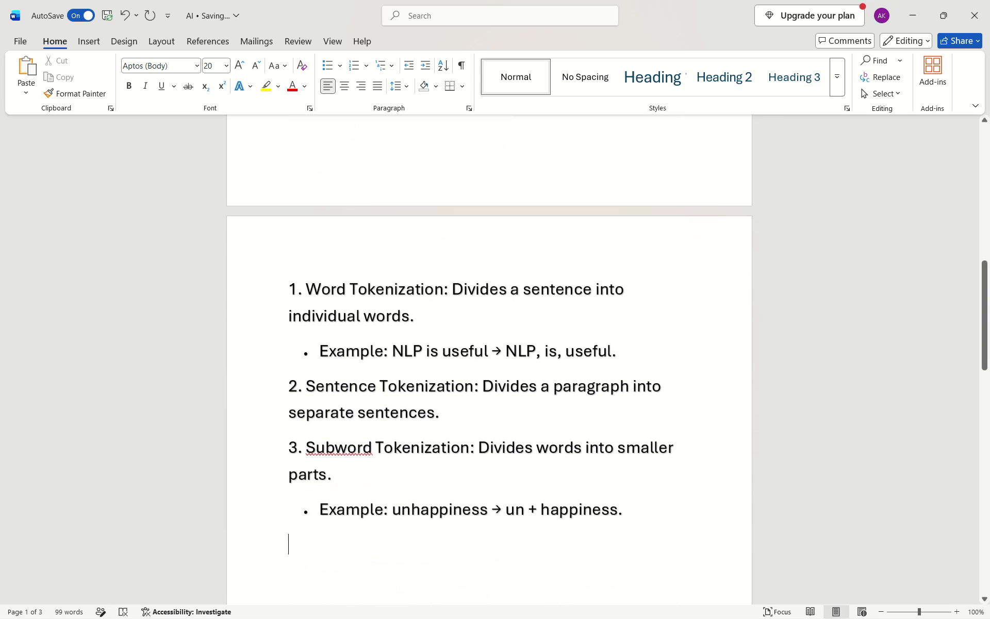
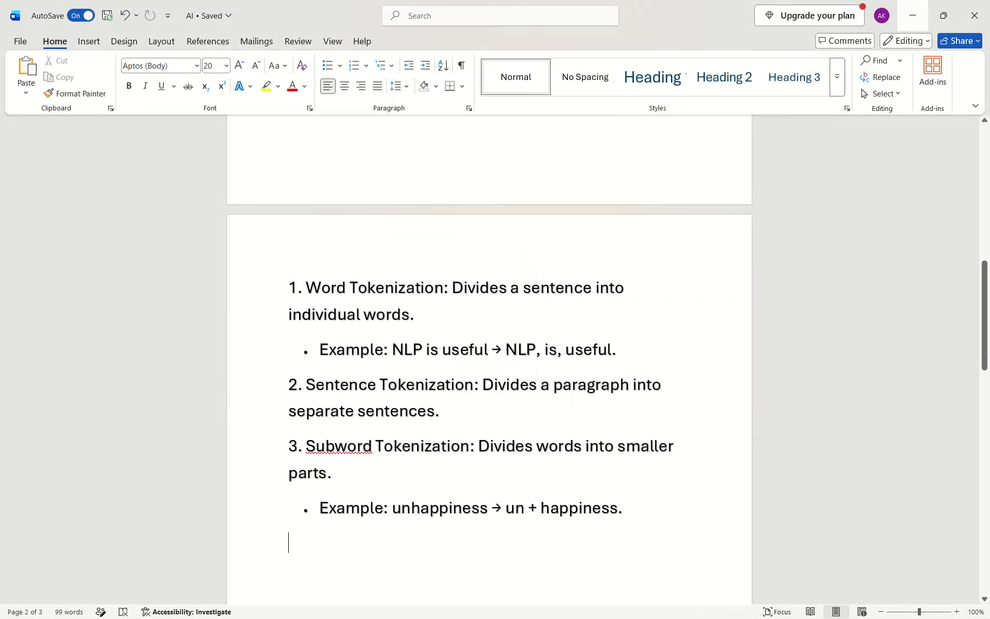
scroll(483, 409, down, 1)
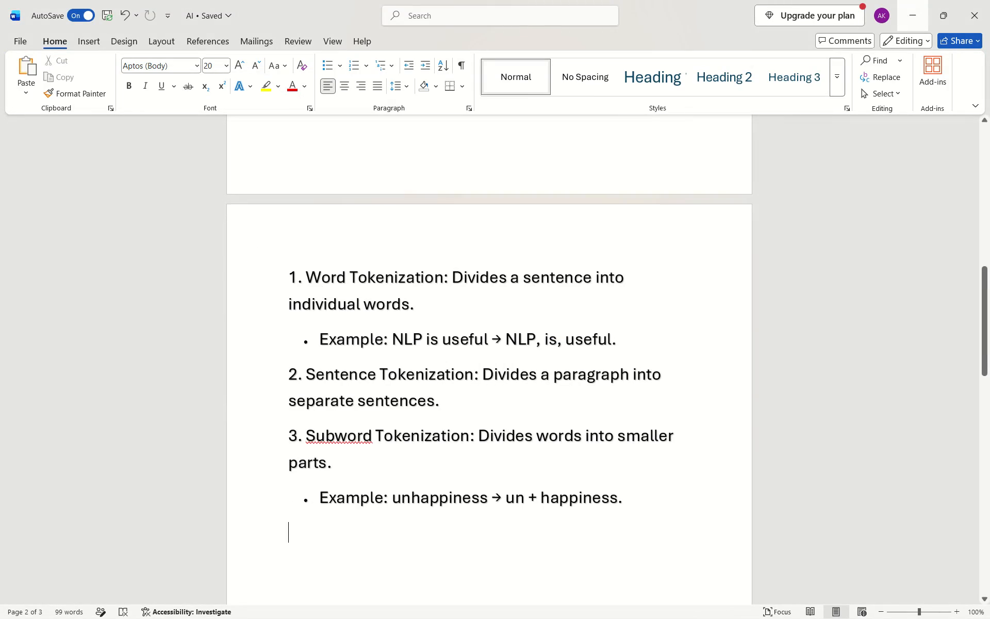
scroll(483, 409, down, 1)
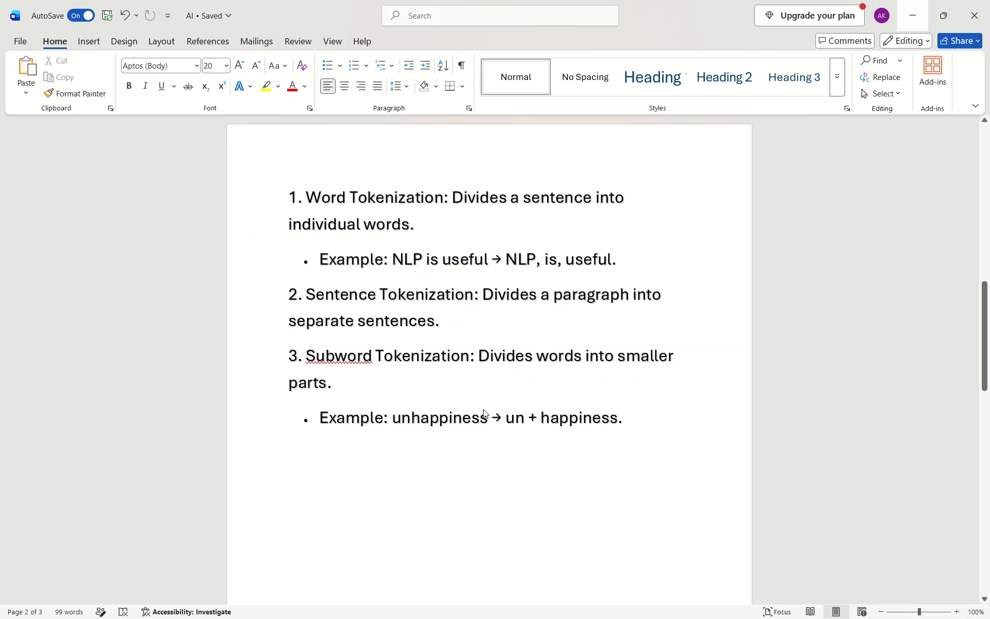
scroll(487, 293, up, 4)
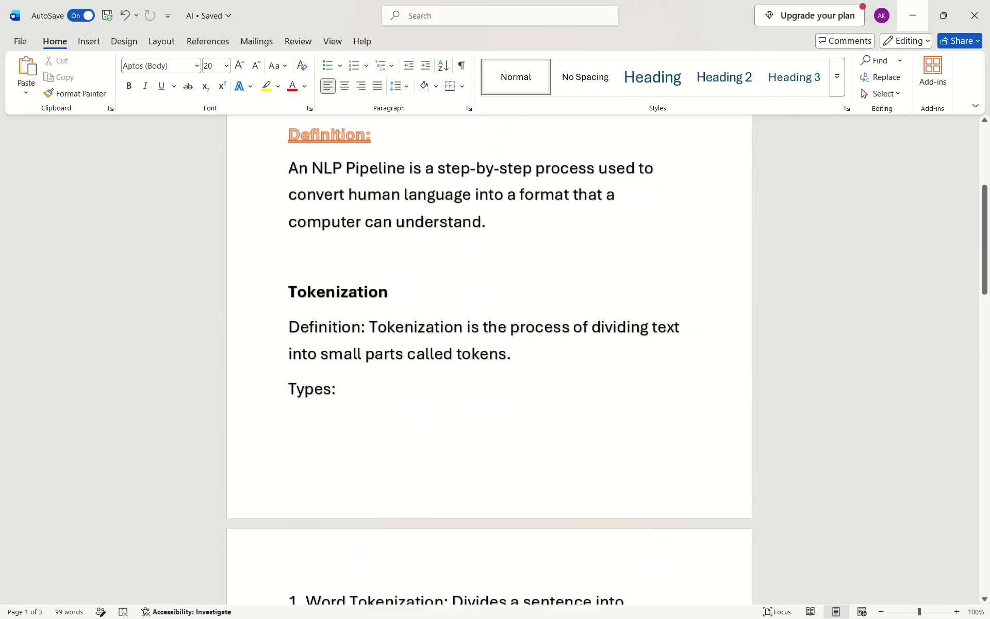
scroll(487, 293, up, 2)
scroll(487, 293, down, 1)
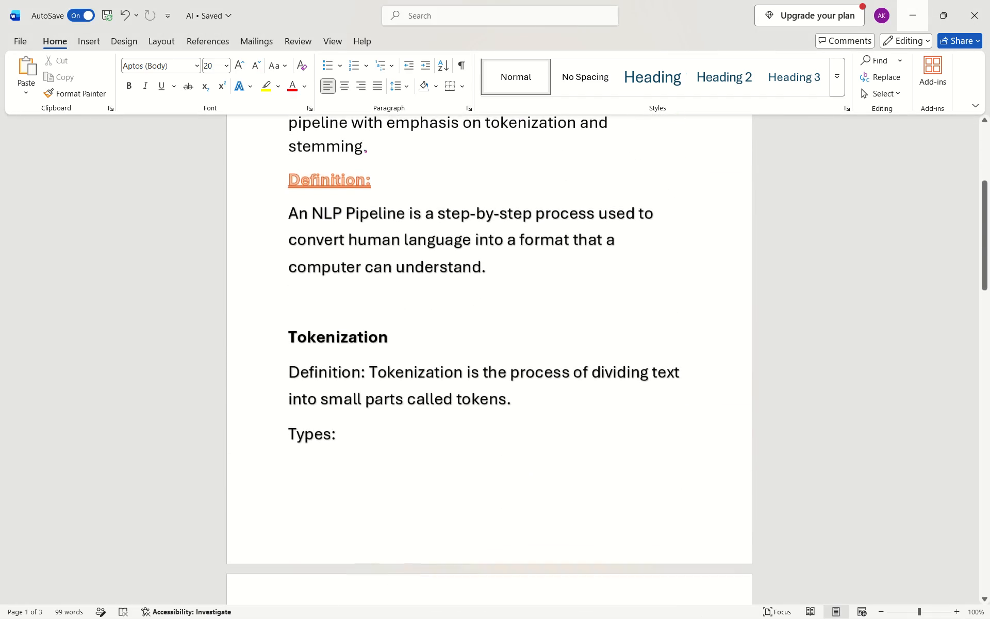
scroll(487, 293, down, 3)
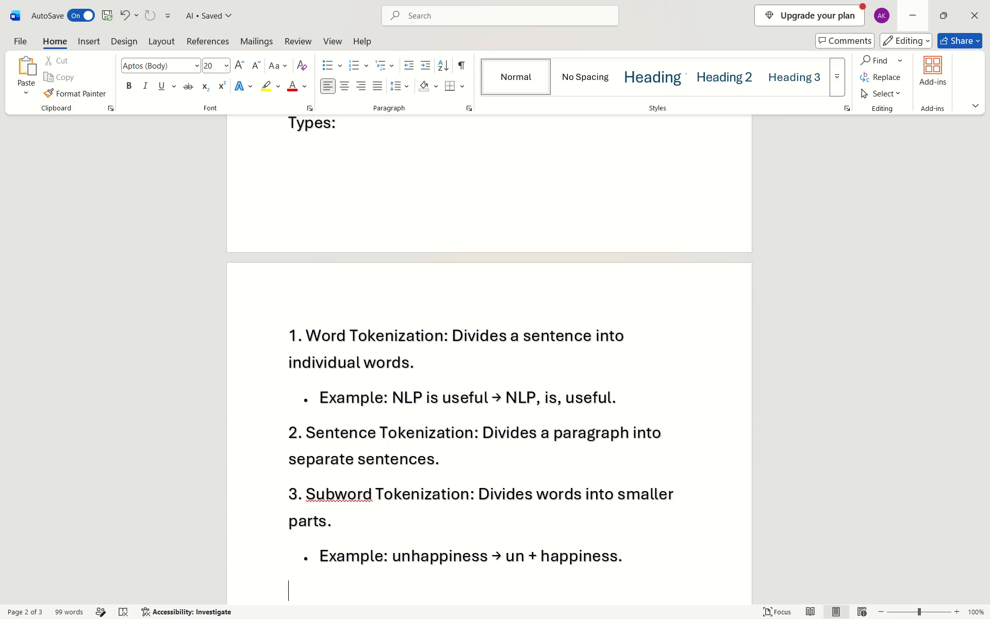
scroll(462, 424, down, 1)
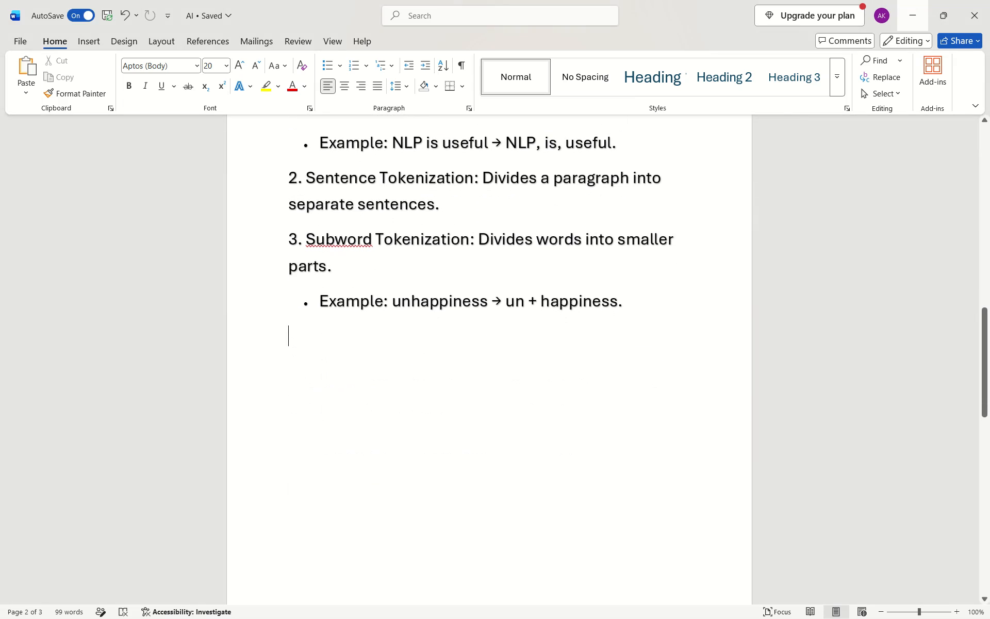
scroll(371, 400, down, 2)
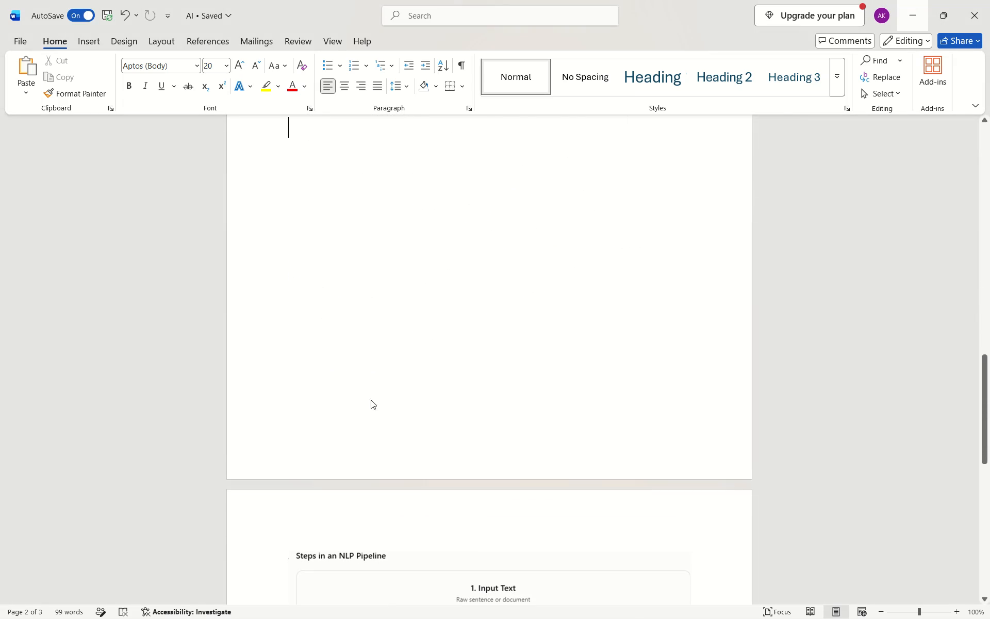
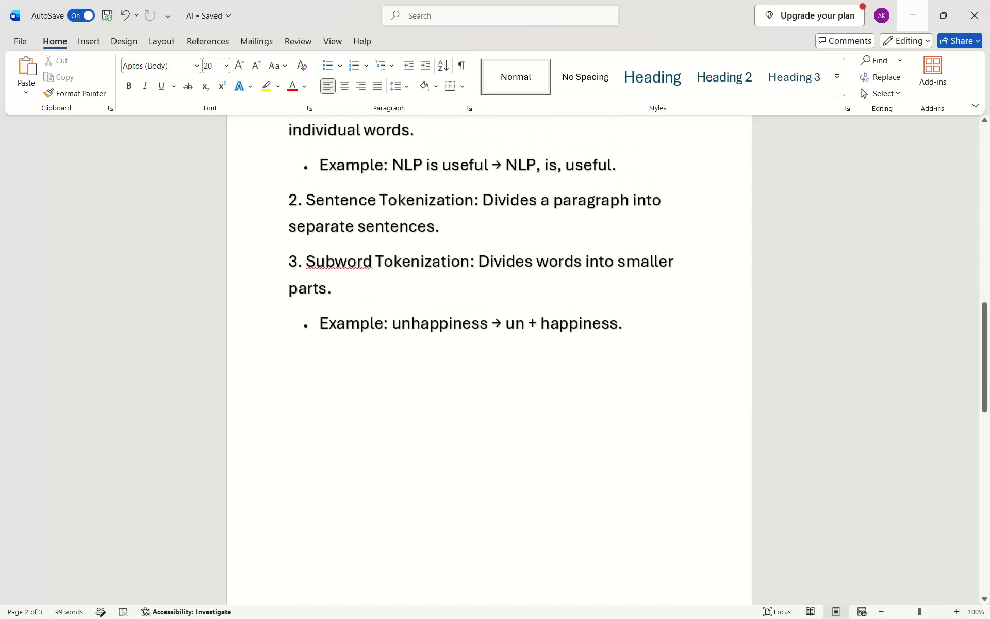
Style the "Tokenization" heading with the orange outlined text effect and a double underline, matching the "Definition:" heading.
scroll(355, 284, up, 3)
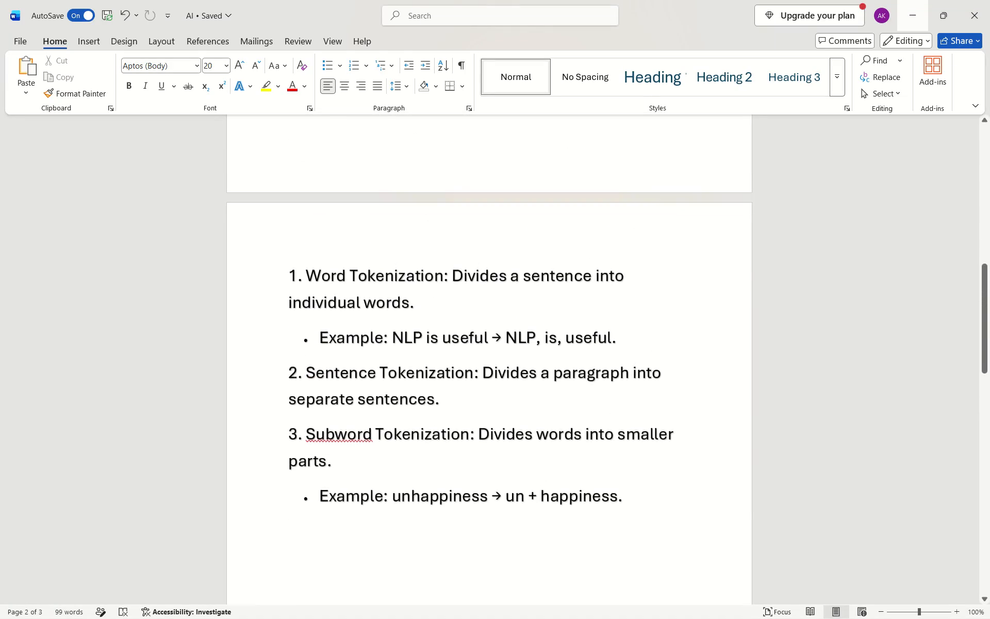
scroll(355, 284, up, 3)
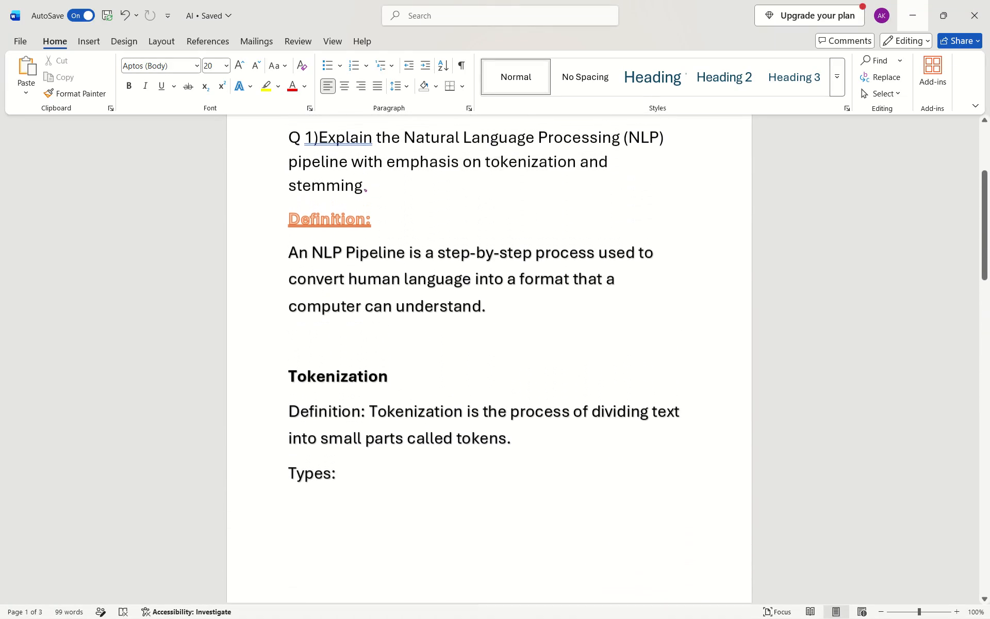
scroll(355, 284, up, 1)
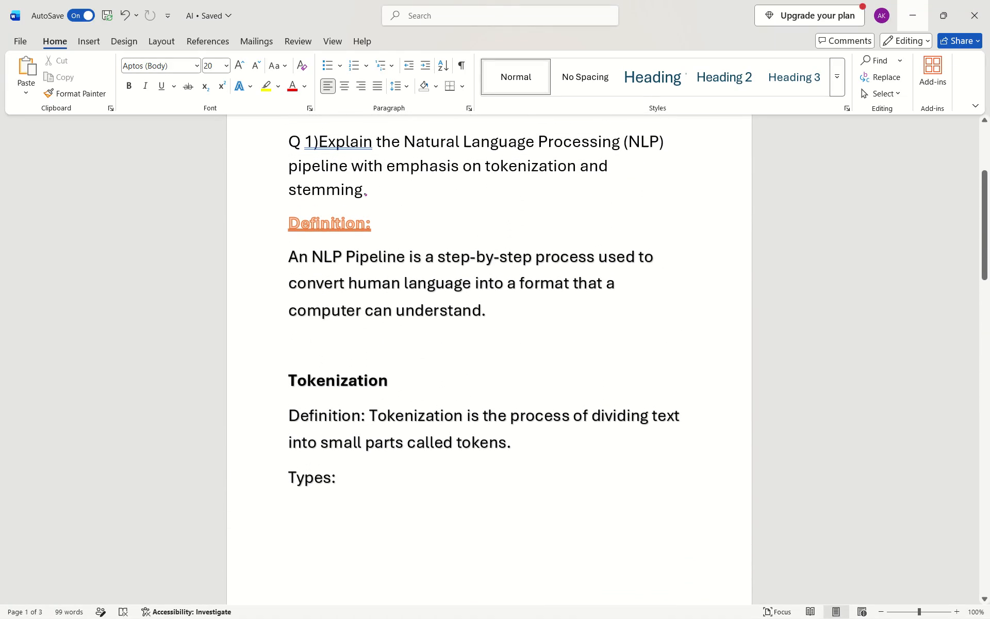
drag(286, 377, 388, 384)
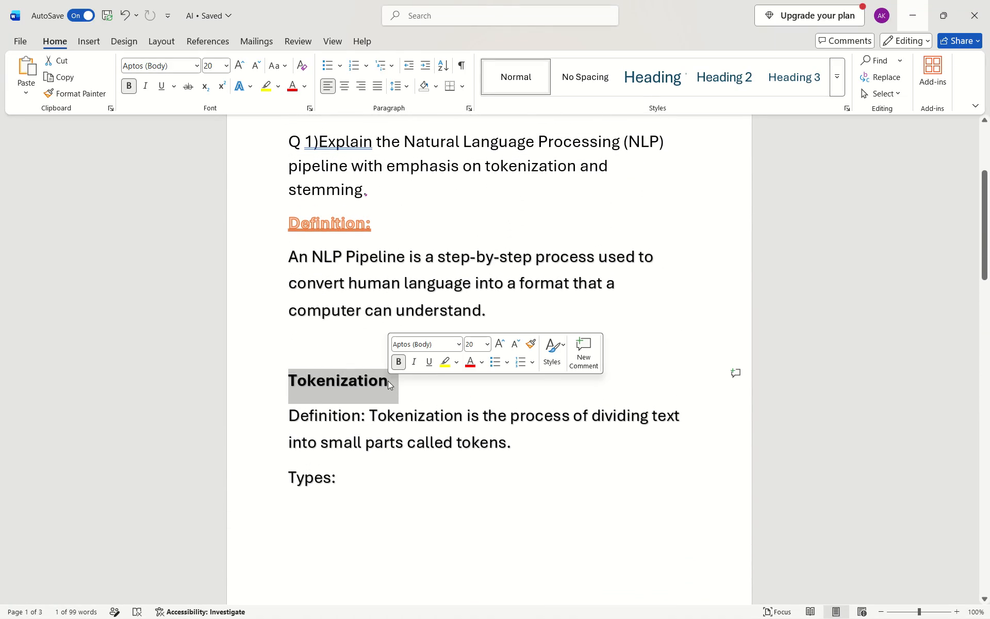
click(251, 90)
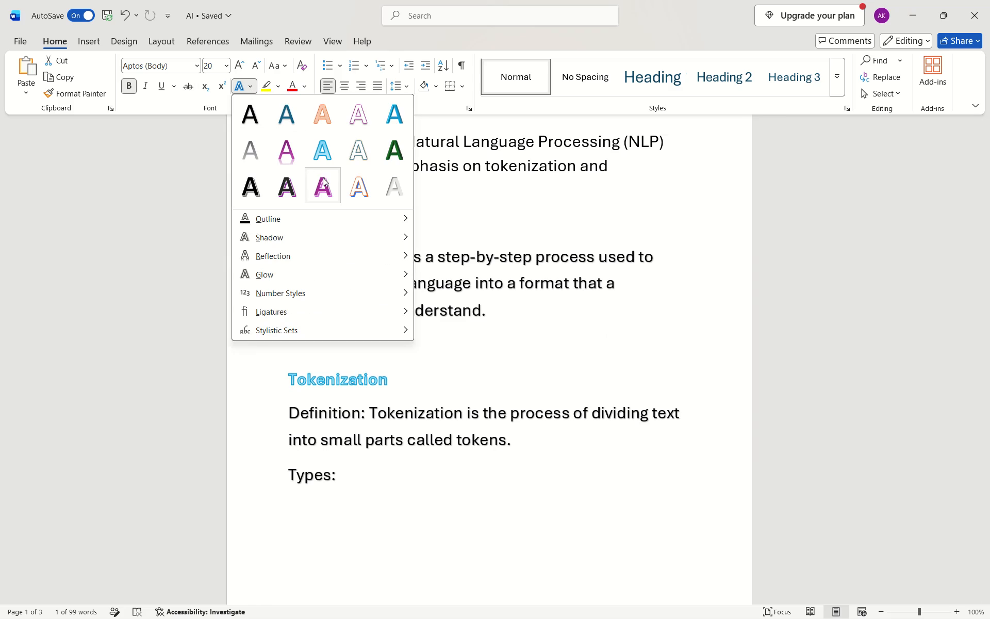
click(326, 112)
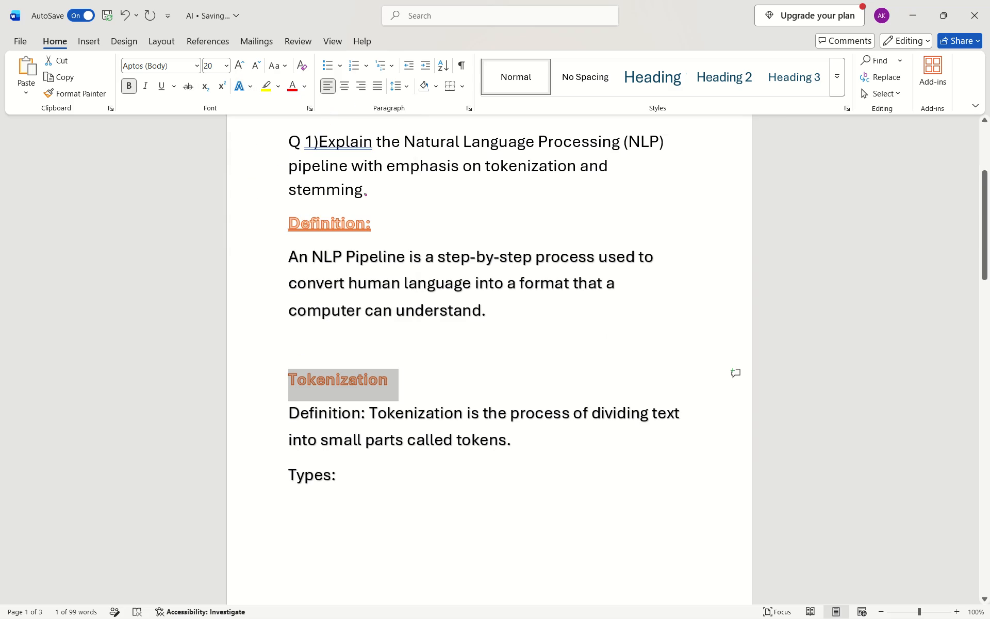
click(572, 358)
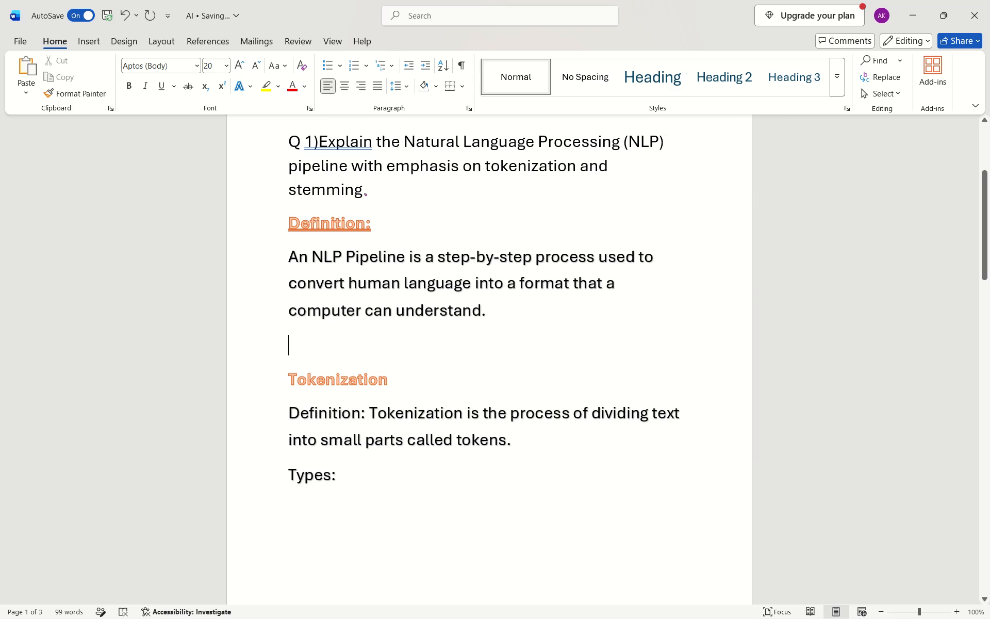
drag(289, 371, 394, 394)
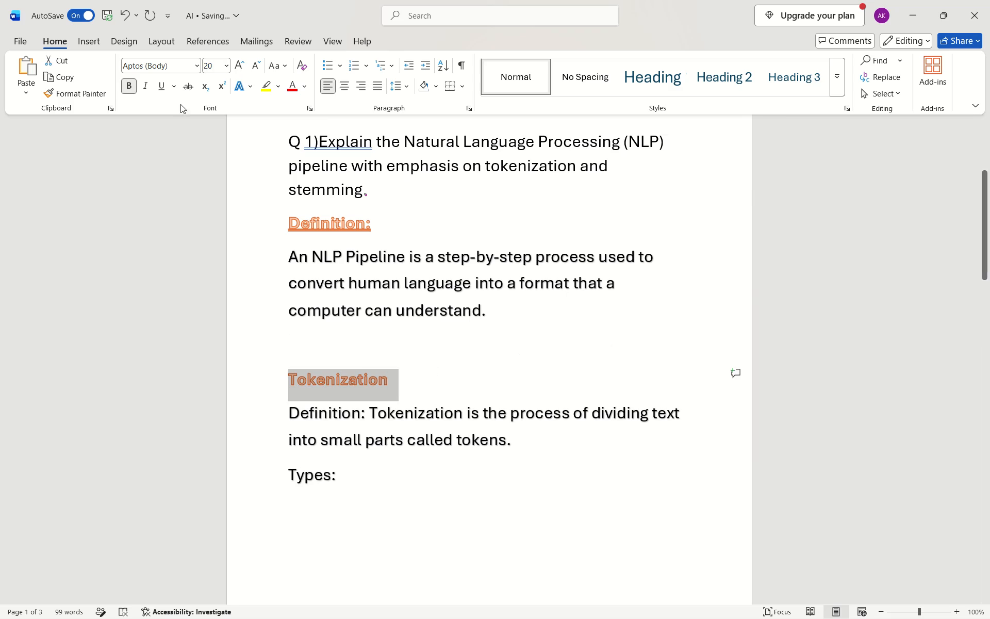
click(174, 88)
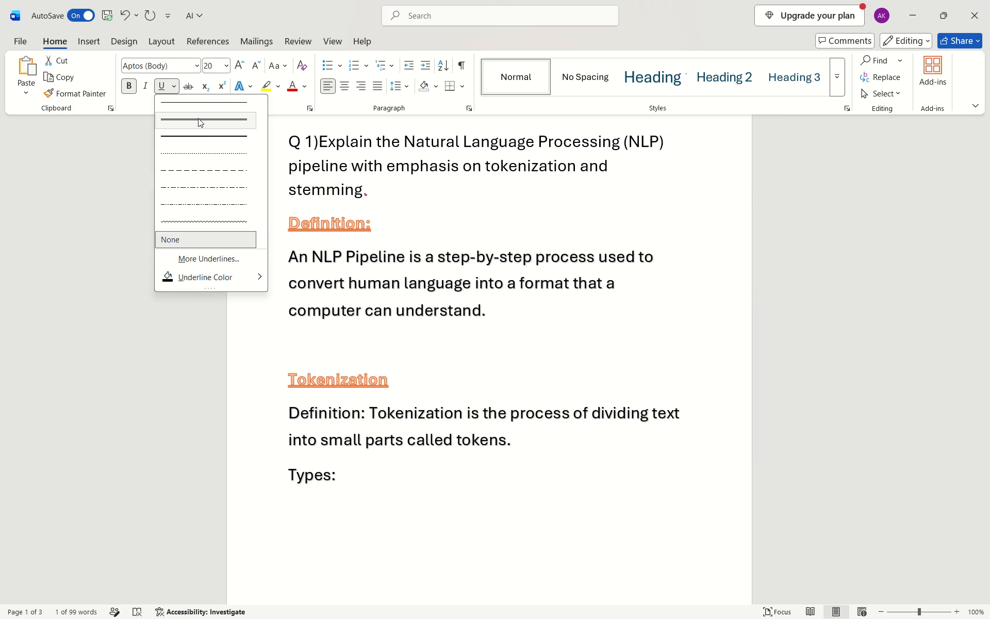
click(198, 118)
click(580, 341)
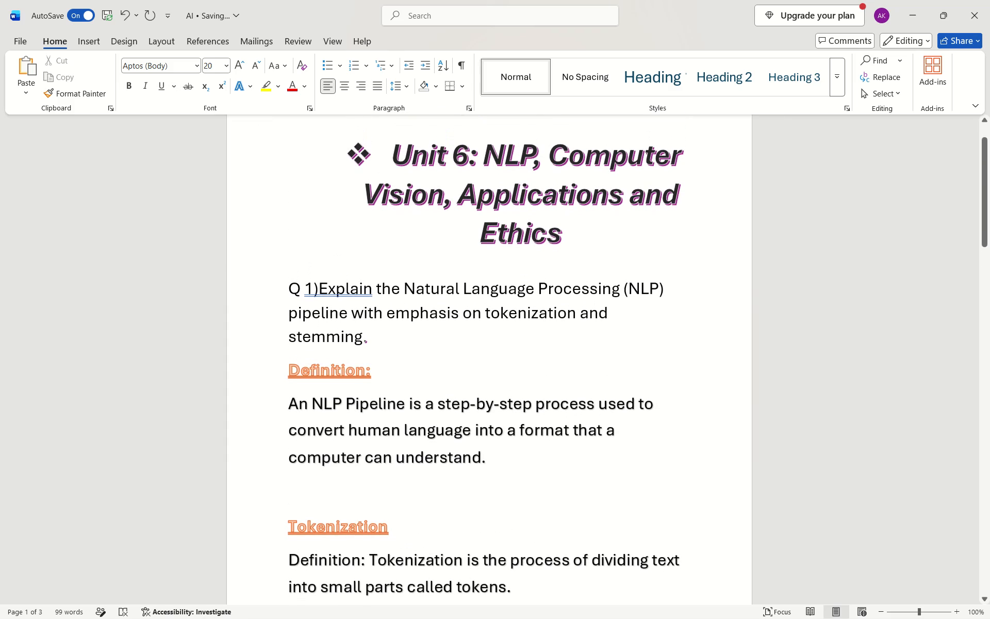
End the bullet list after the "unhappiness → un + happiness" example and add blank unbulleted lines below it.
scroll(472, 512, down, 1)
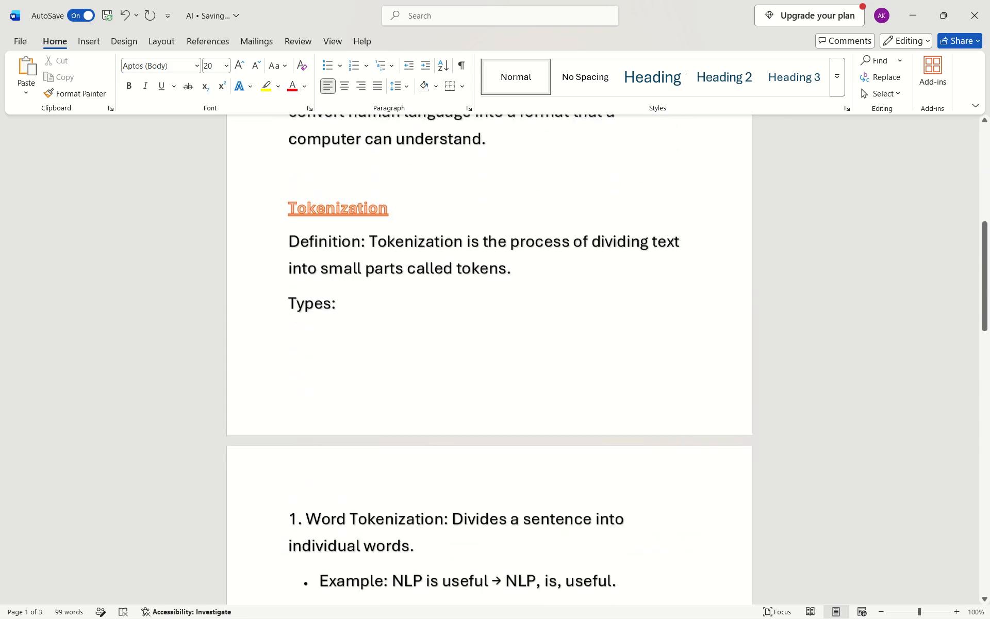
scroll(472, 512, down, 4)
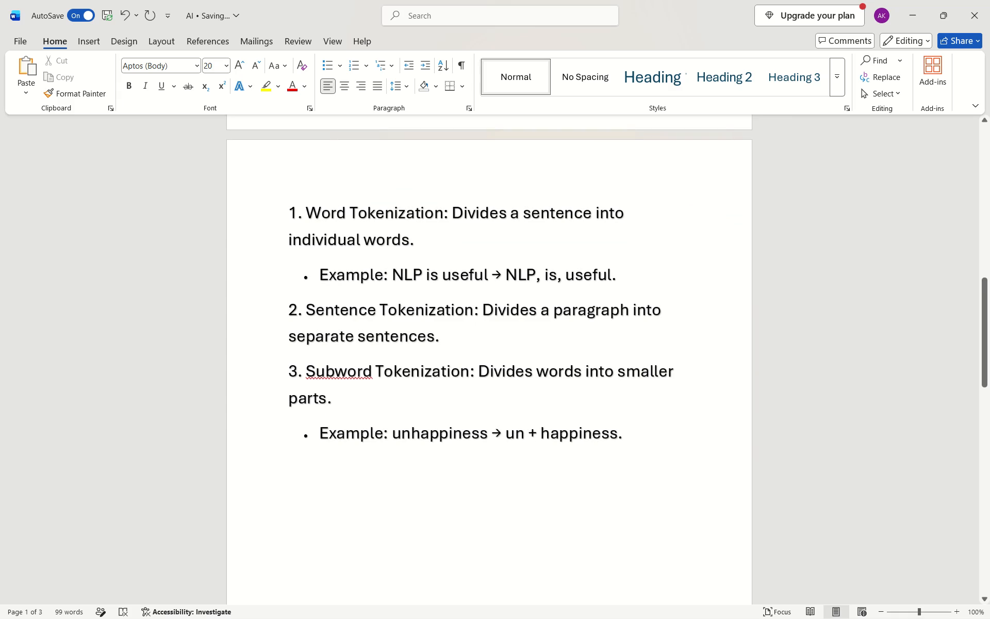
scroll(472, 512, down, 1)
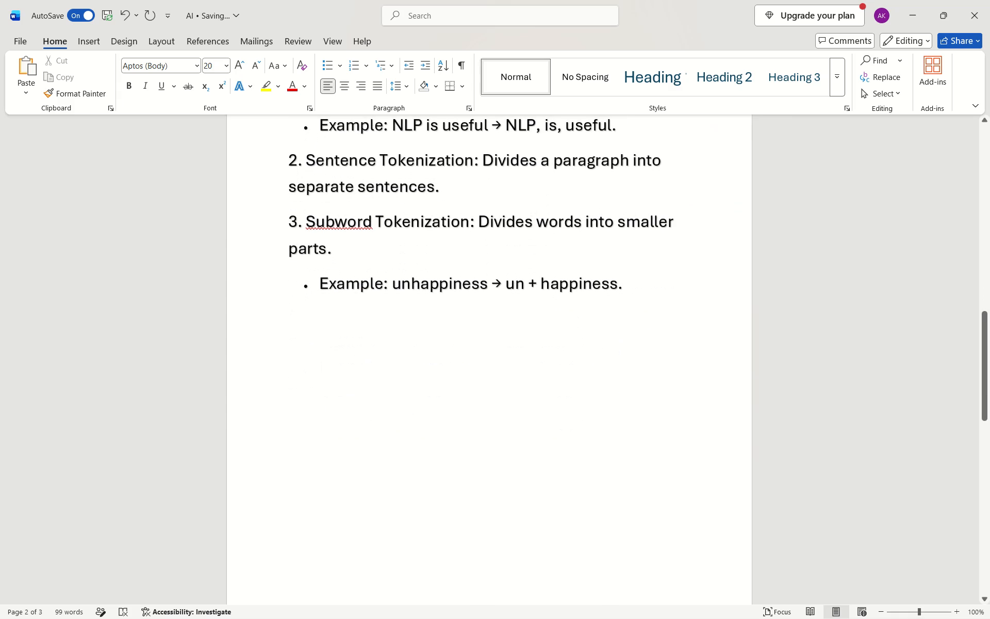
scroll(472, 512, down, 1)
click(653, 286)
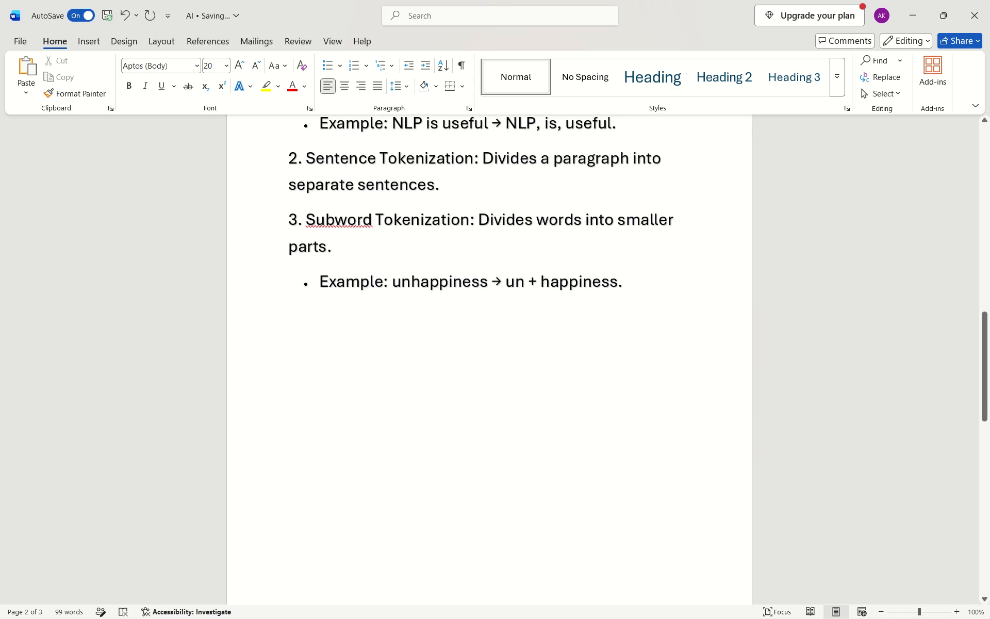
key(Return)
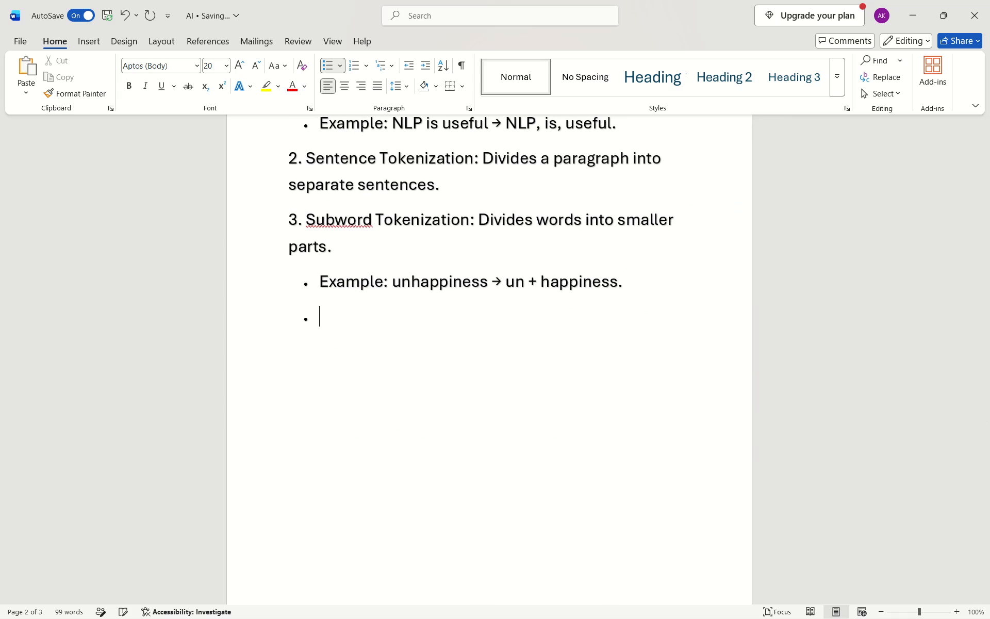
key(Return)
key(Return)
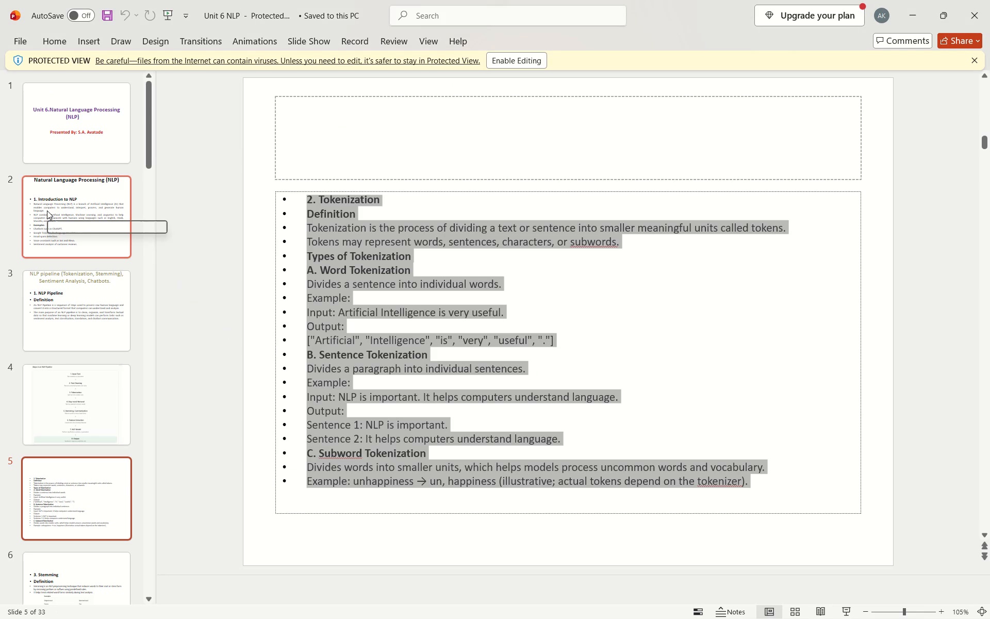
scroll(91, 475, down, 1)
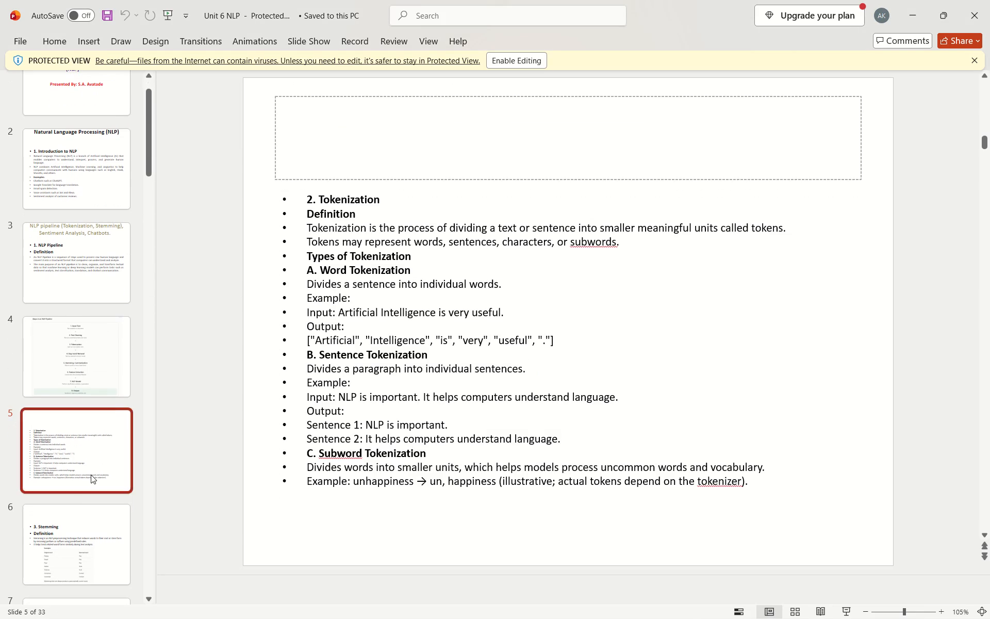
click(64, 531)
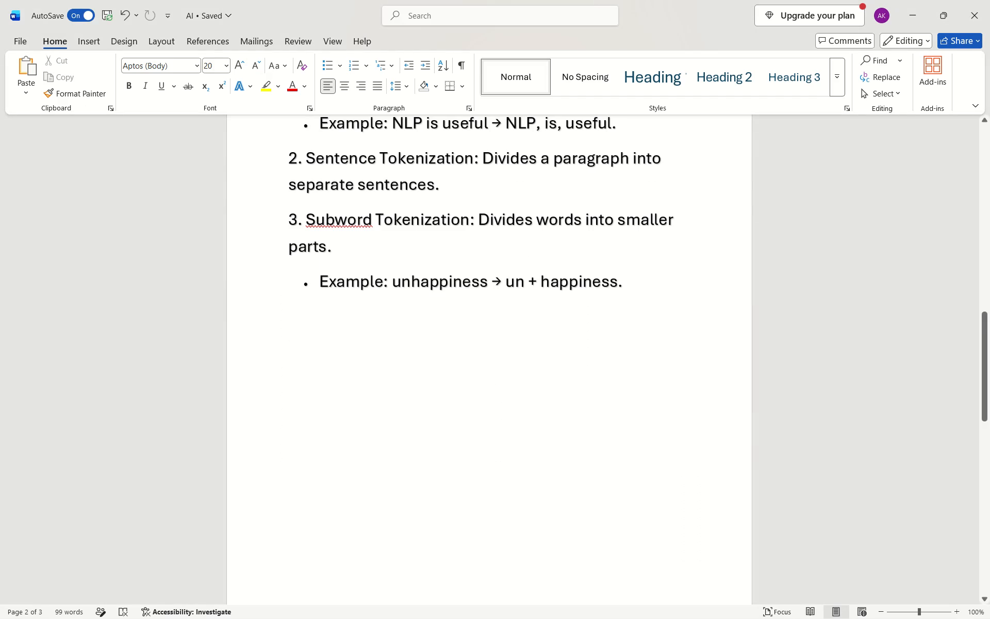
key(ctrl+v)
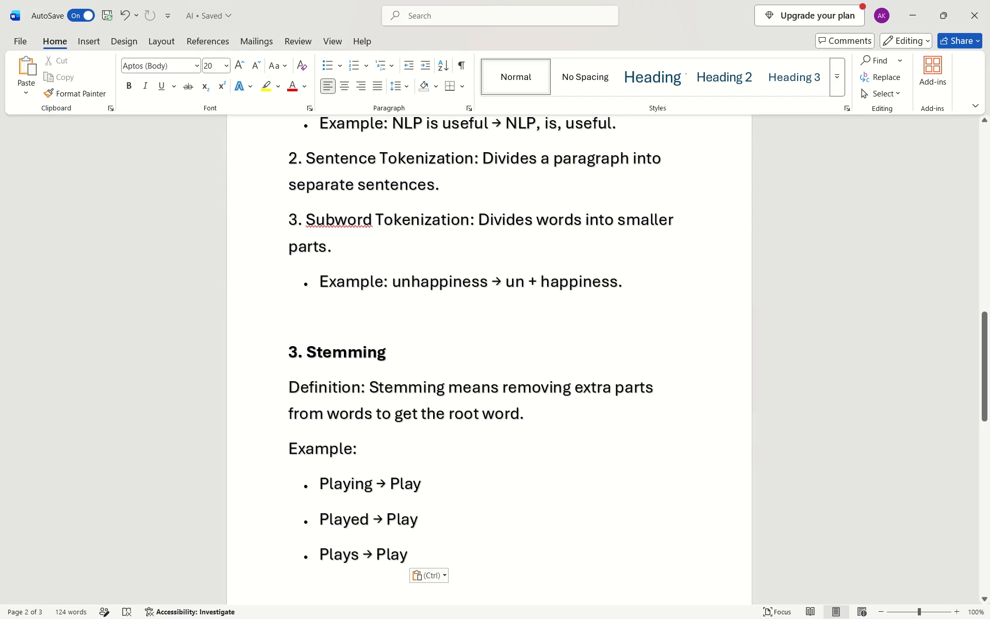
Review the Q 1 answer from the question and NLP Pipeline definition through the tokenization and stemming sections.
scroll(352, 248, up, 2)
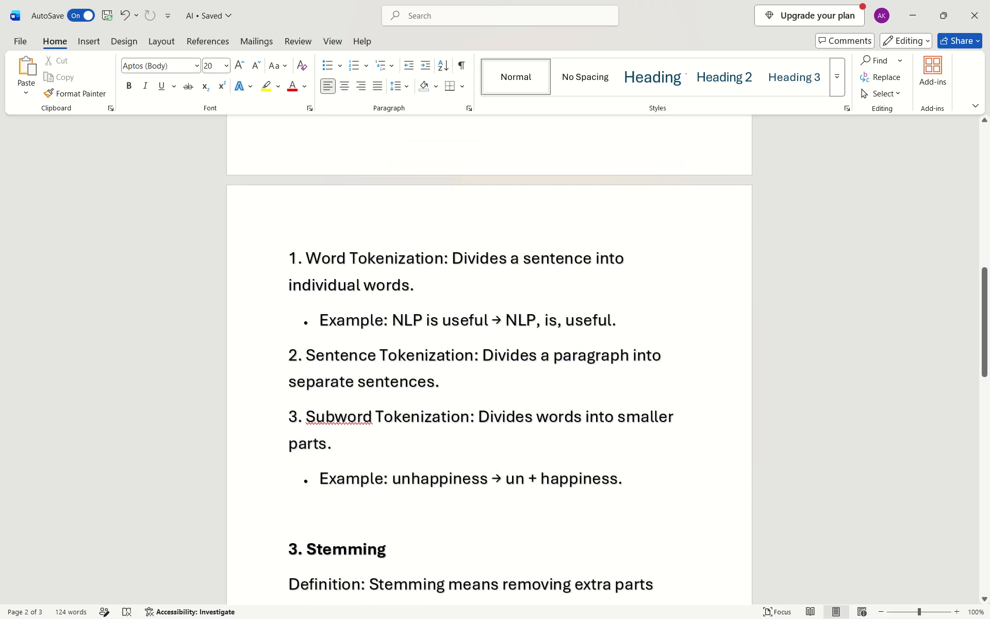
scroll(352, 248, up, 2)
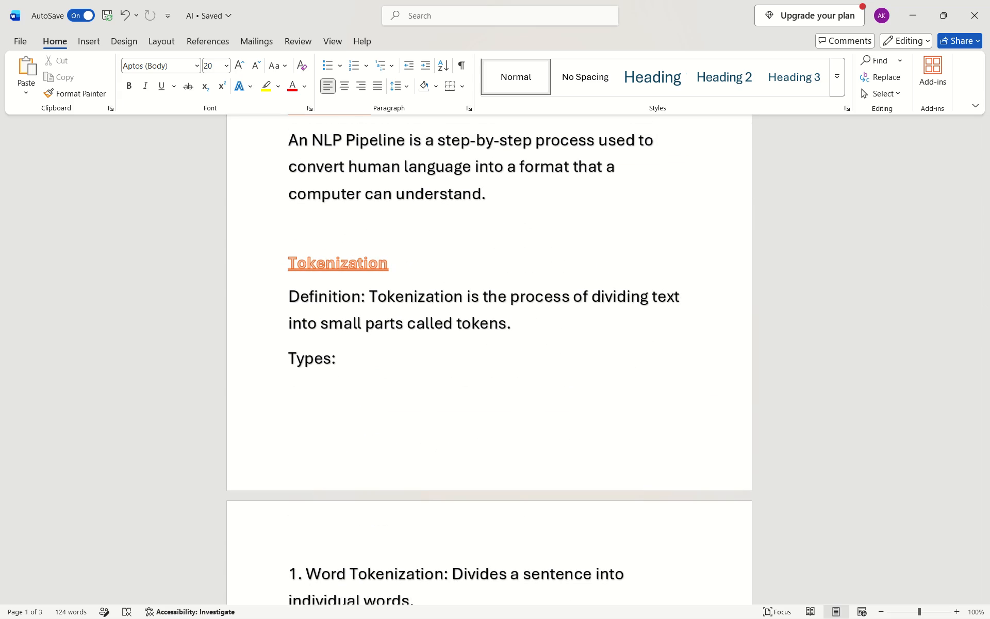
scroll(352, 248, up, 1)
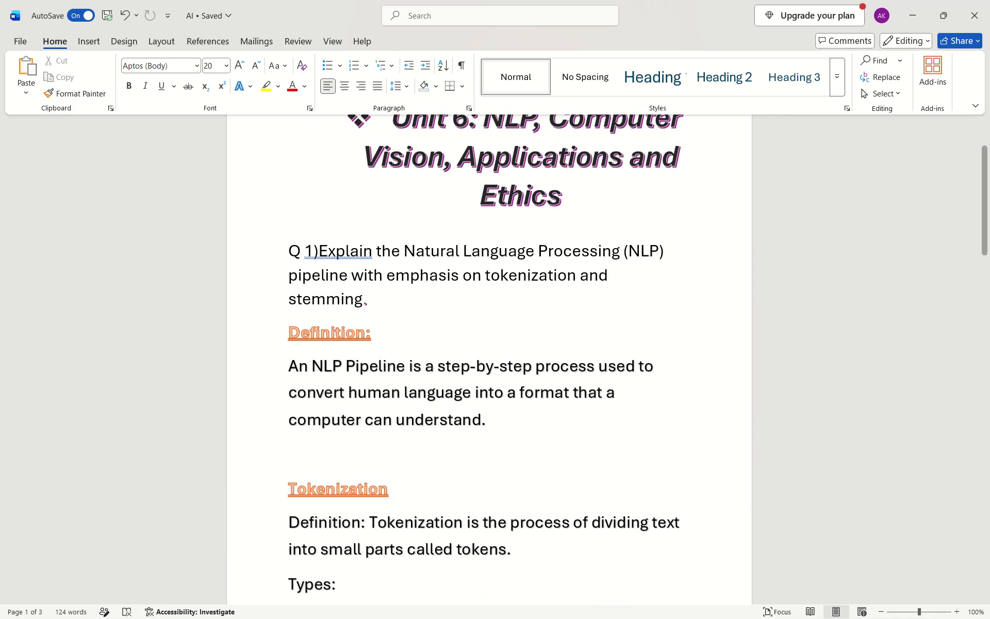
scroll(352, 248, down, 1)
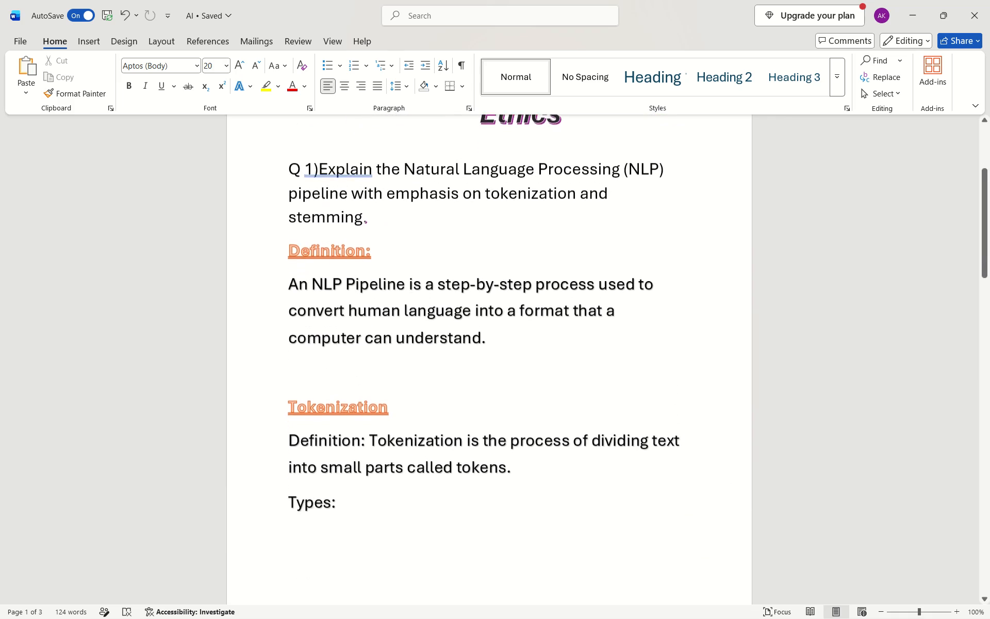
scroll(352, 248, down, 5)
scroll(352, 248, up, 2)
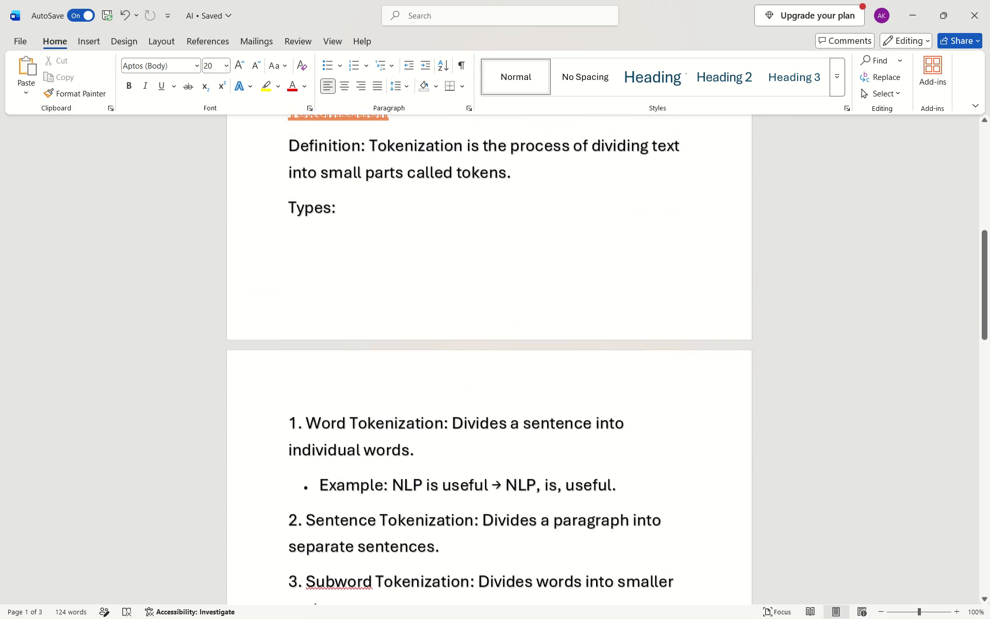
scroll(352, 248, up, 2)
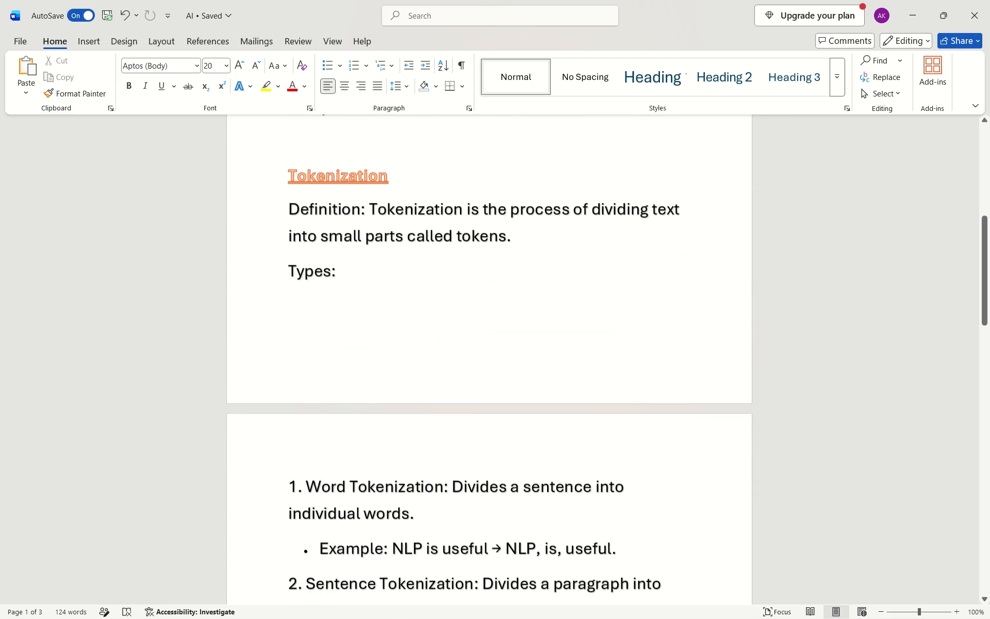
scroll(352, 248, up, 1)
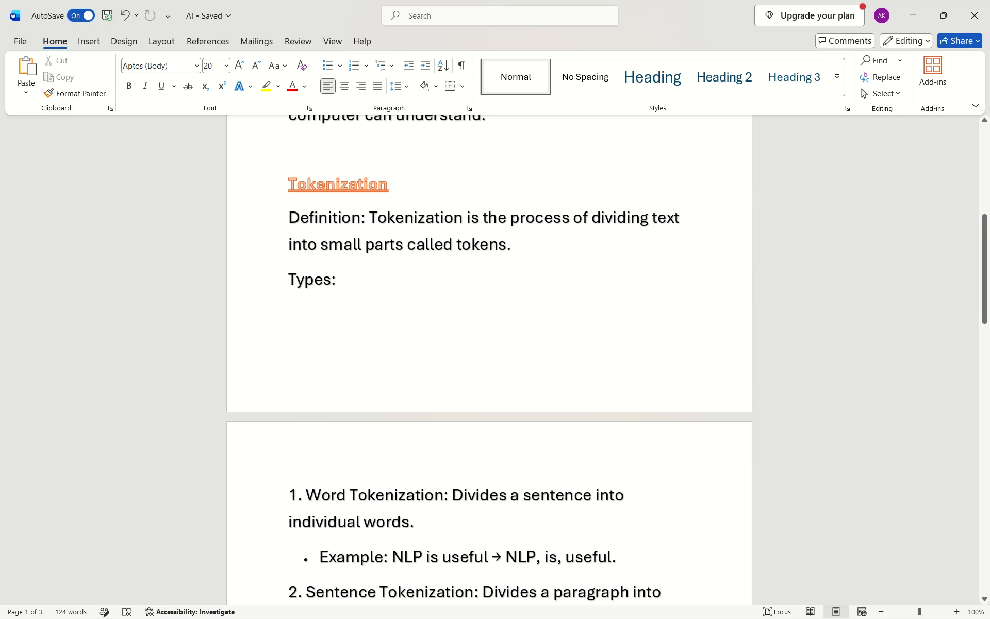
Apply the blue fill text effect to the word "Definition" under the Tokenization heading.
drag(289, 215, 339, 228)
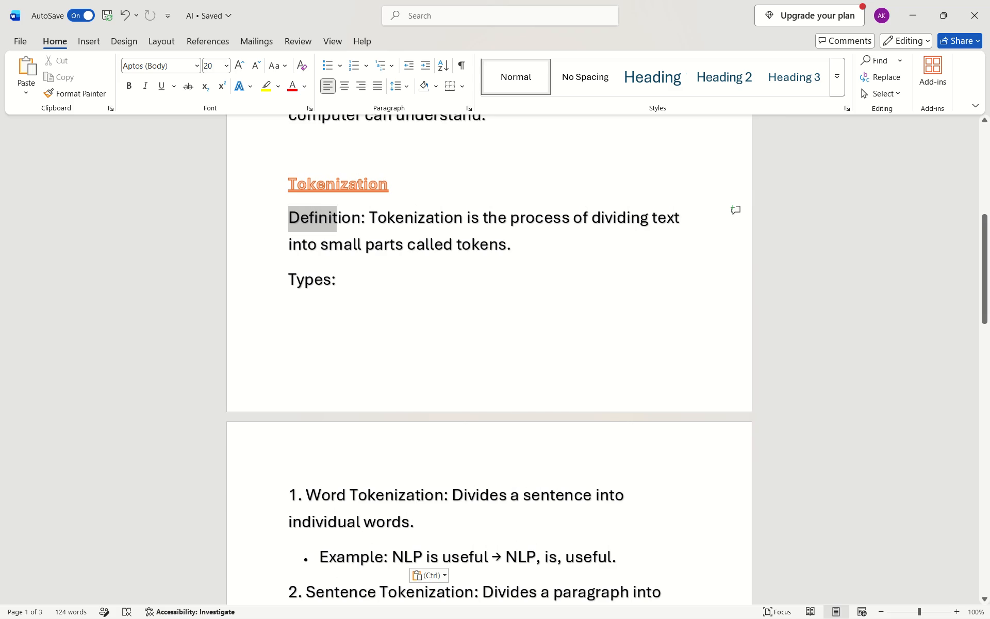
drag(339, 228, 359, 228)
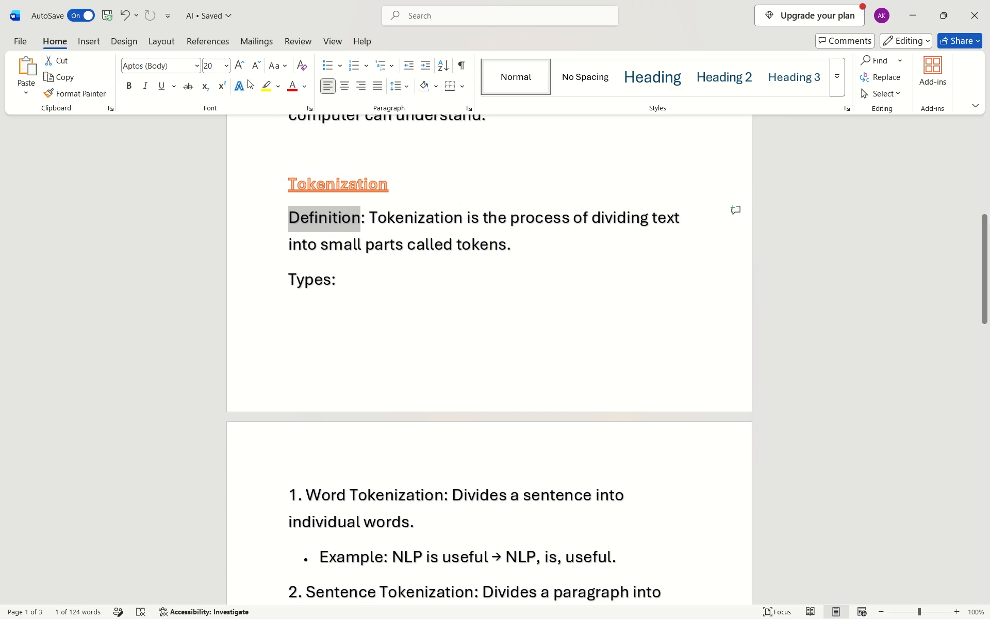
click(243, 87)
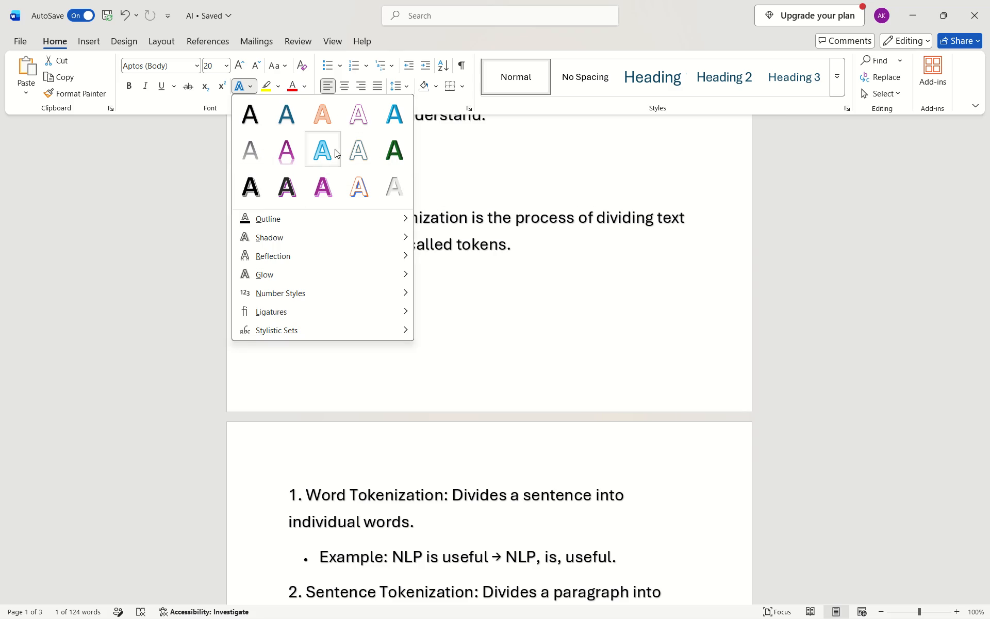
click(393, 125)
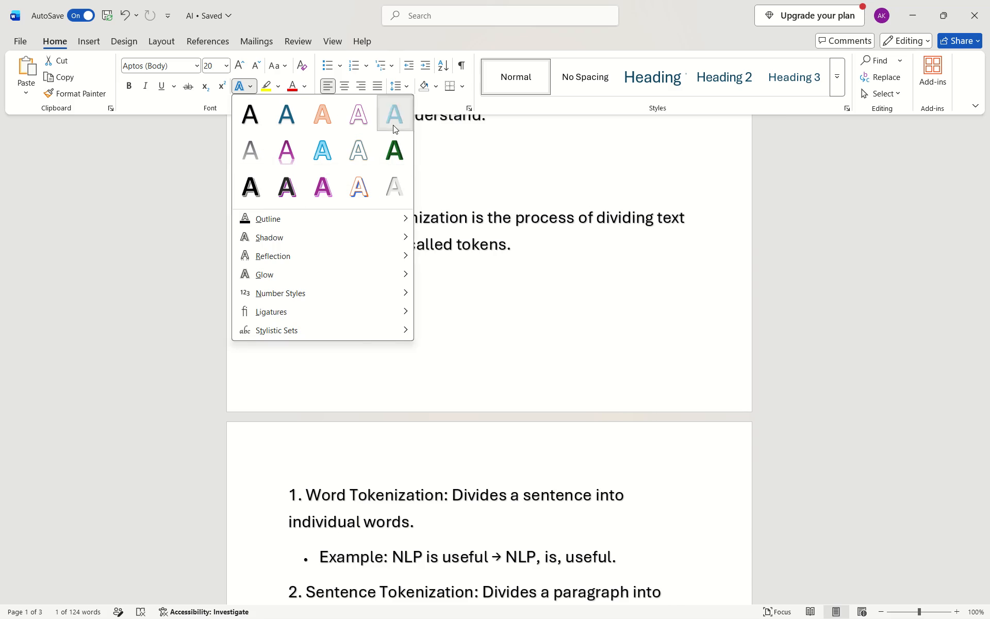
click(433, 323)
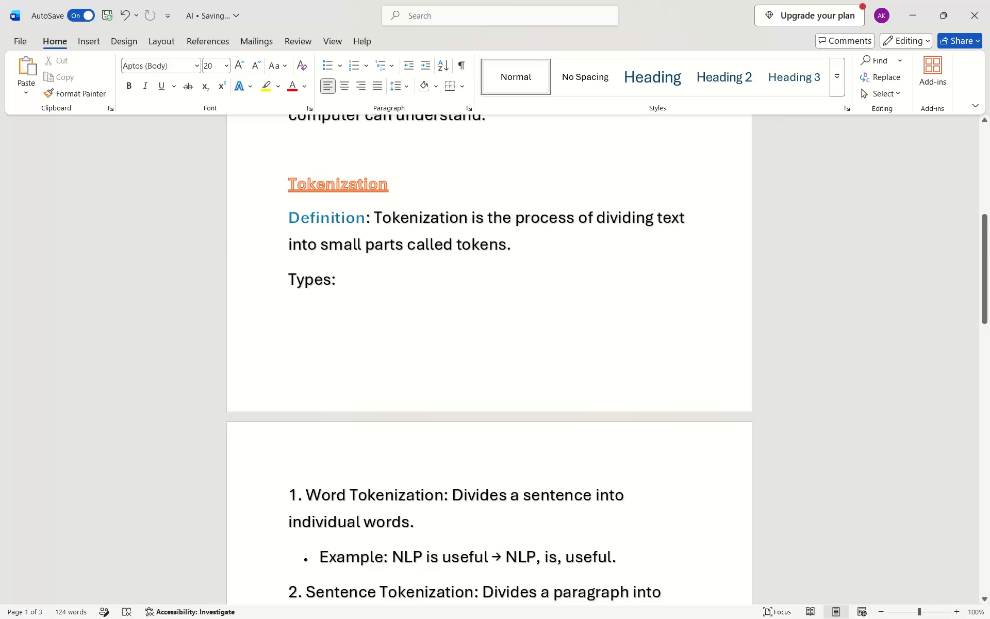
Restyle "Definition:" under the Tokenization heading, colon included, trying a purple outline before applying the magenta shadowed text effect.
drag(284, 214, 372, 219)
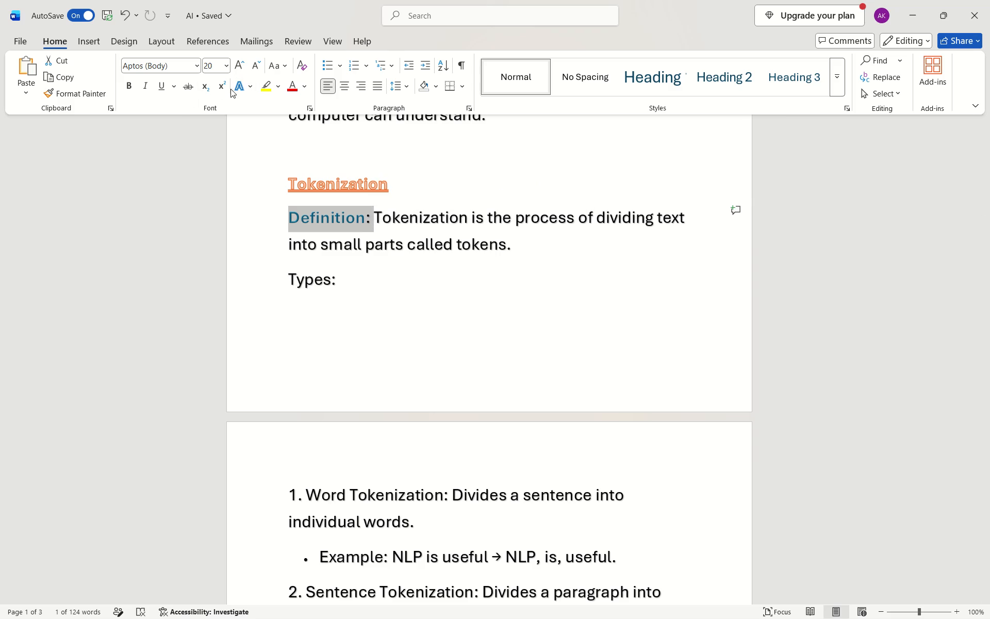
click(253, 92)
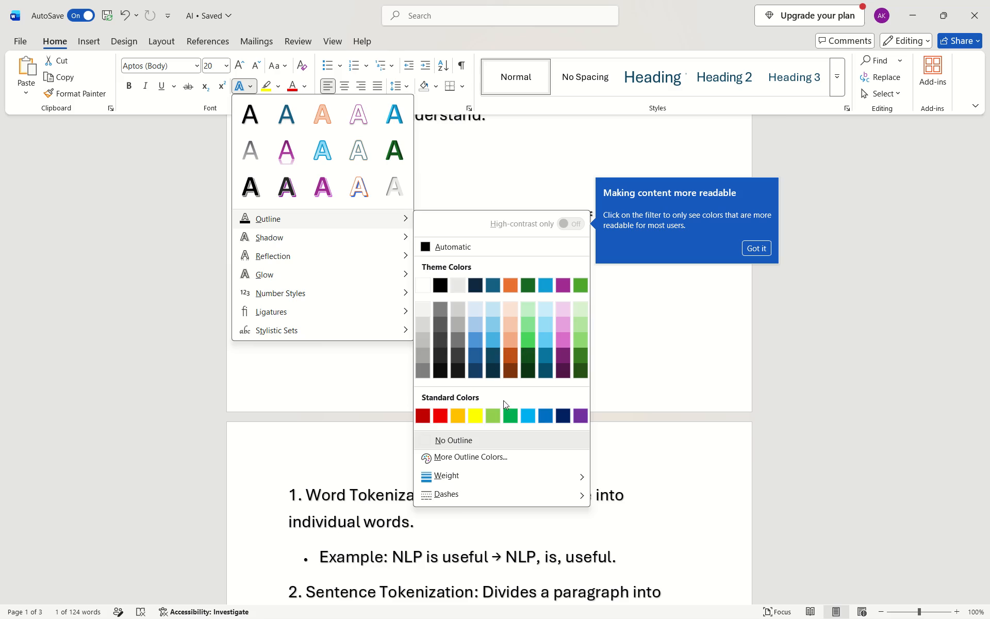
click(579, 417)
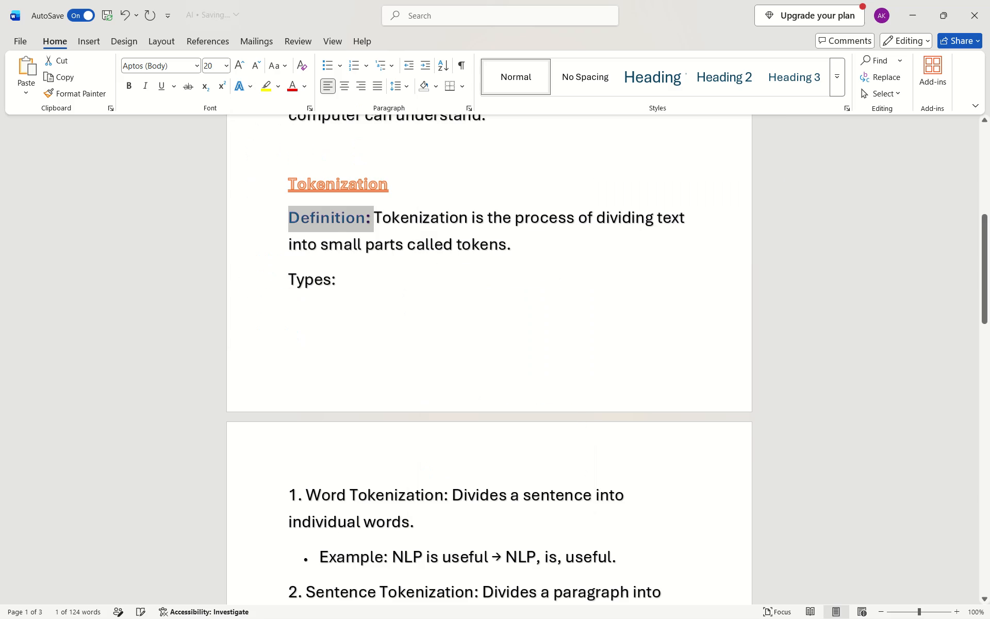
click(247, 83)
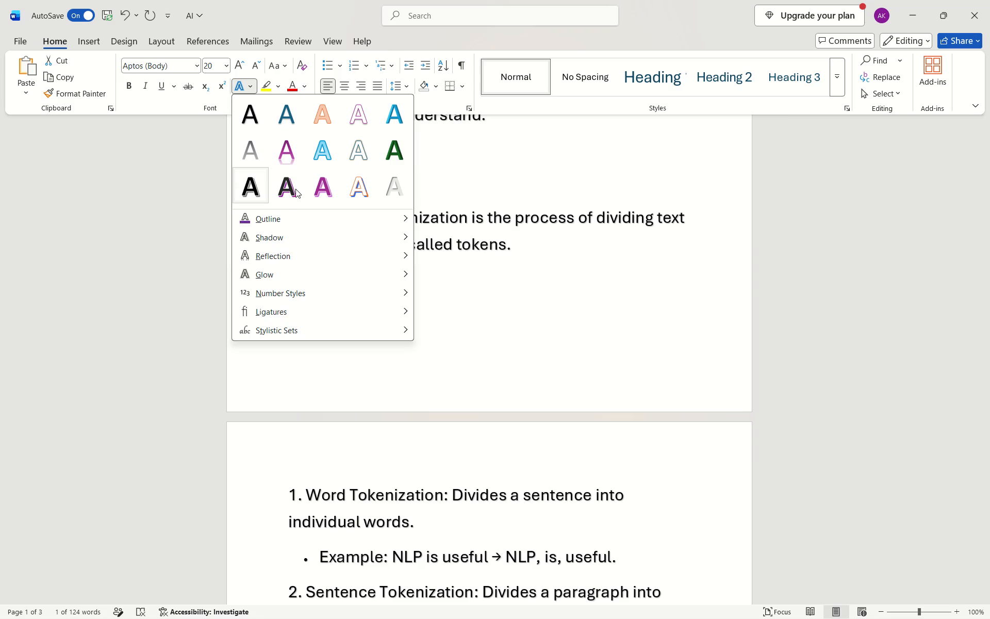
click(326, 192)
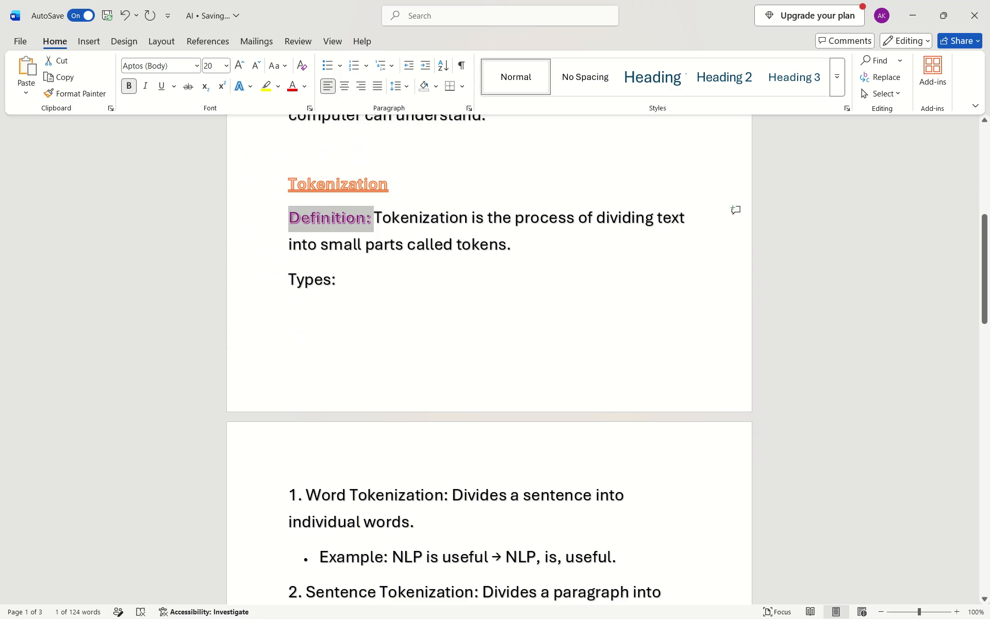
scroll(348, 258, up, 1)
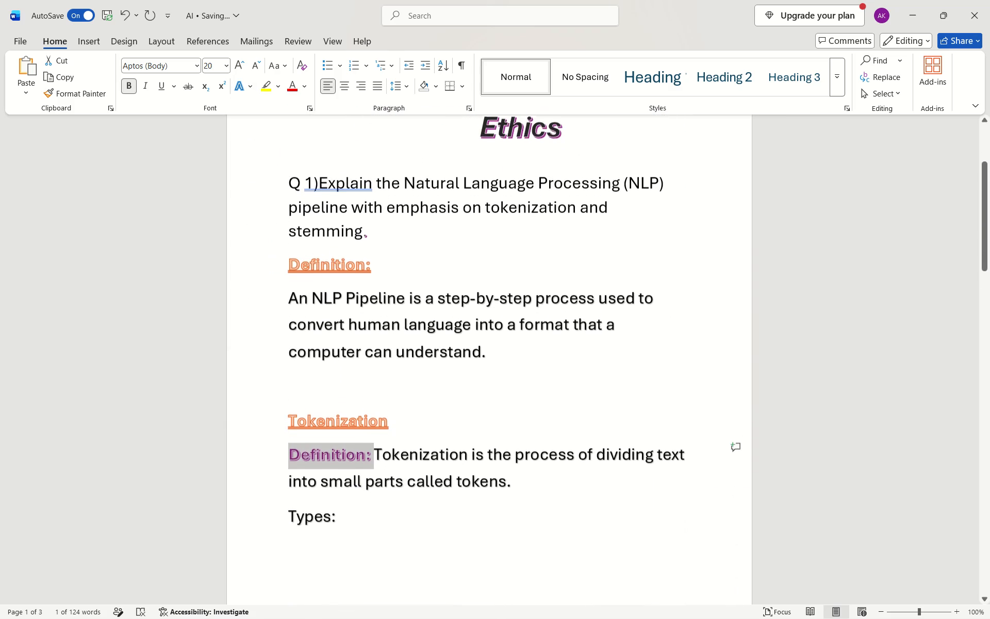
scroll(348, 258, up, 1)
scroll(348, 258, down, 1)
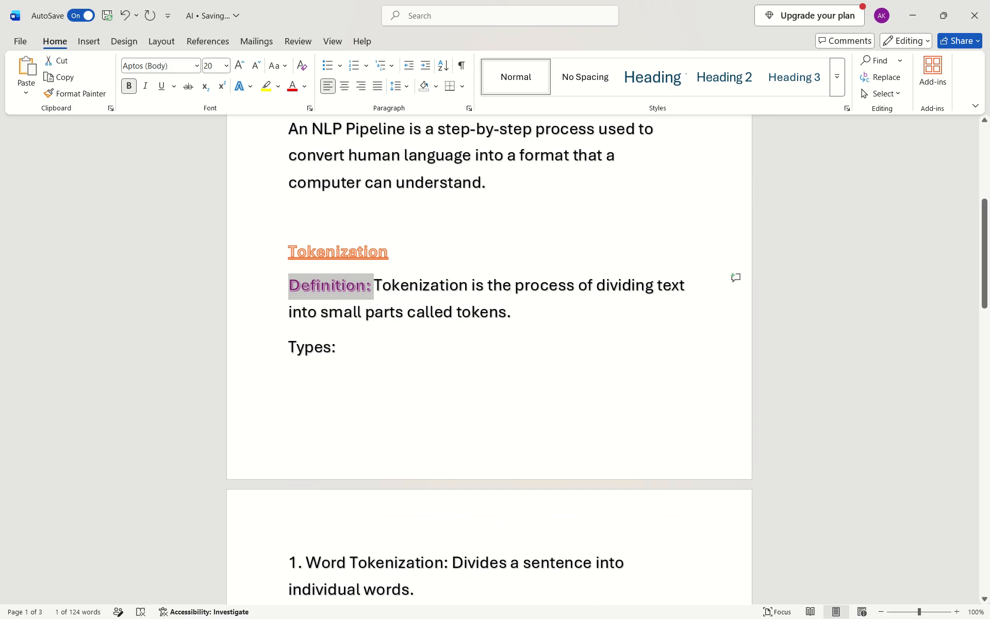
click(382, 387)
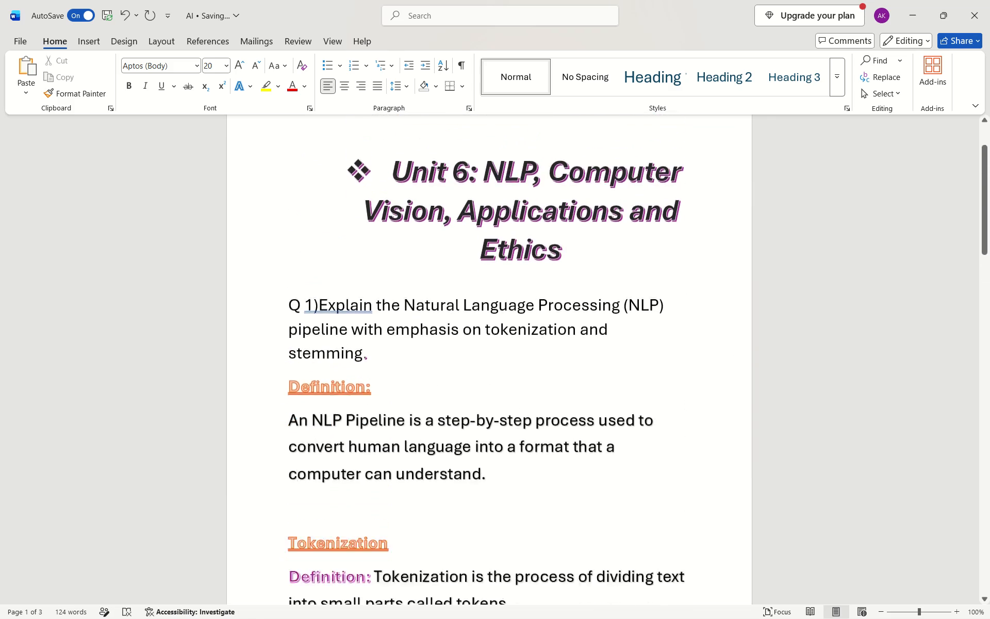
Underline the "Definition:" label under the Tokenization heading.
scroll(382, 387, down, 1)
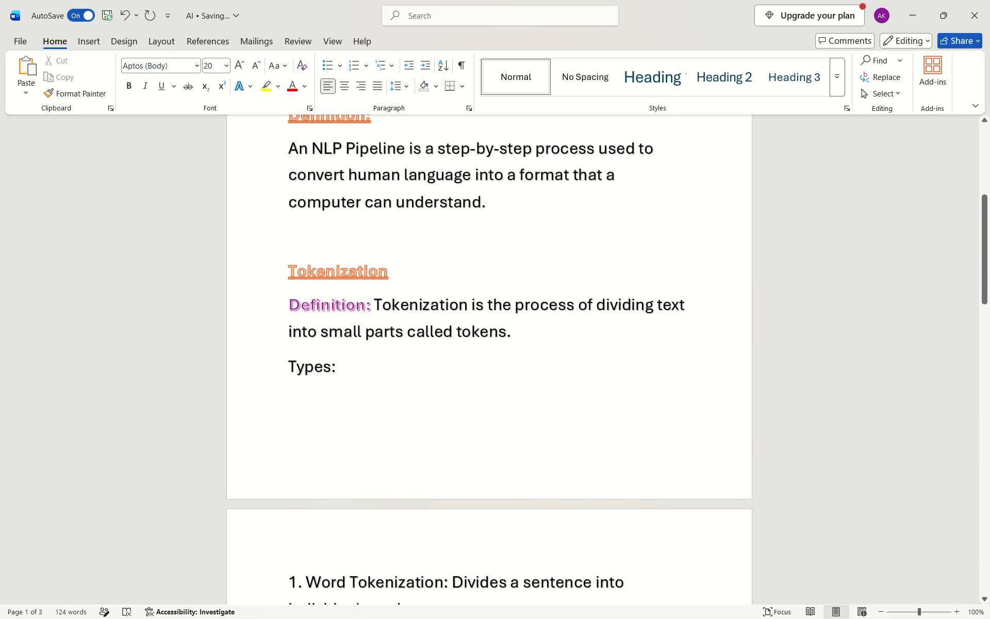
drag(286, 306, 378, 311)
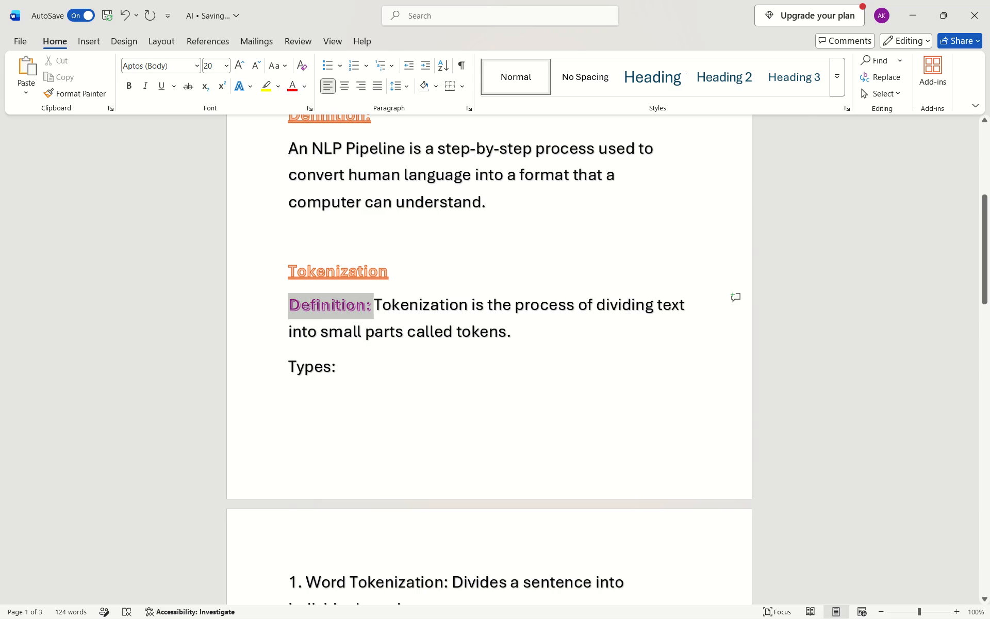
drag(378, 311, 379, 311)
drag(474, 372, 328, 352)
drag(414, 470, 357, 403)
click(357, 403)
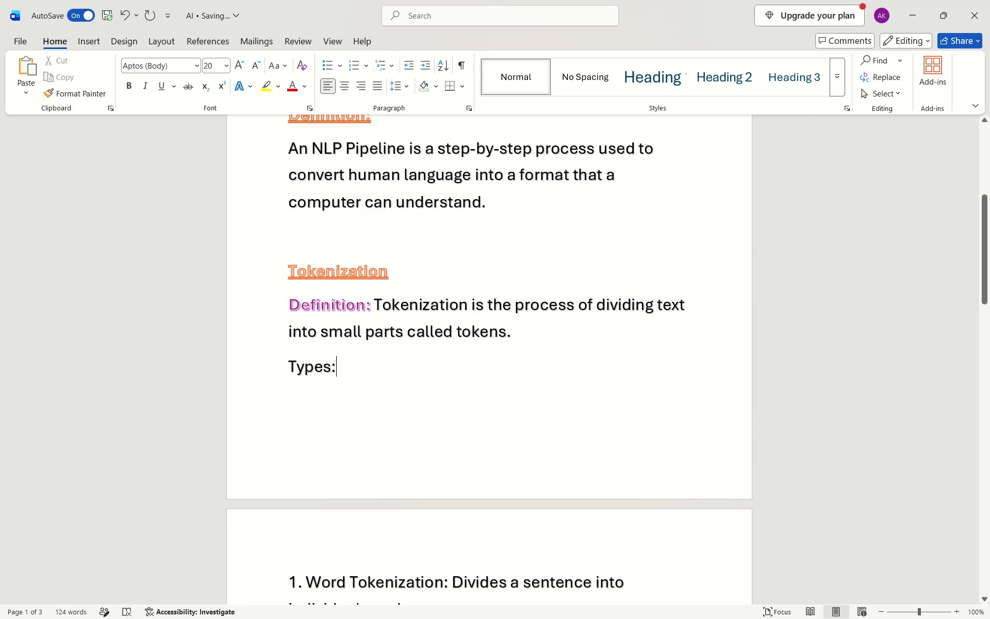
drag(289, 303, 320, 301)
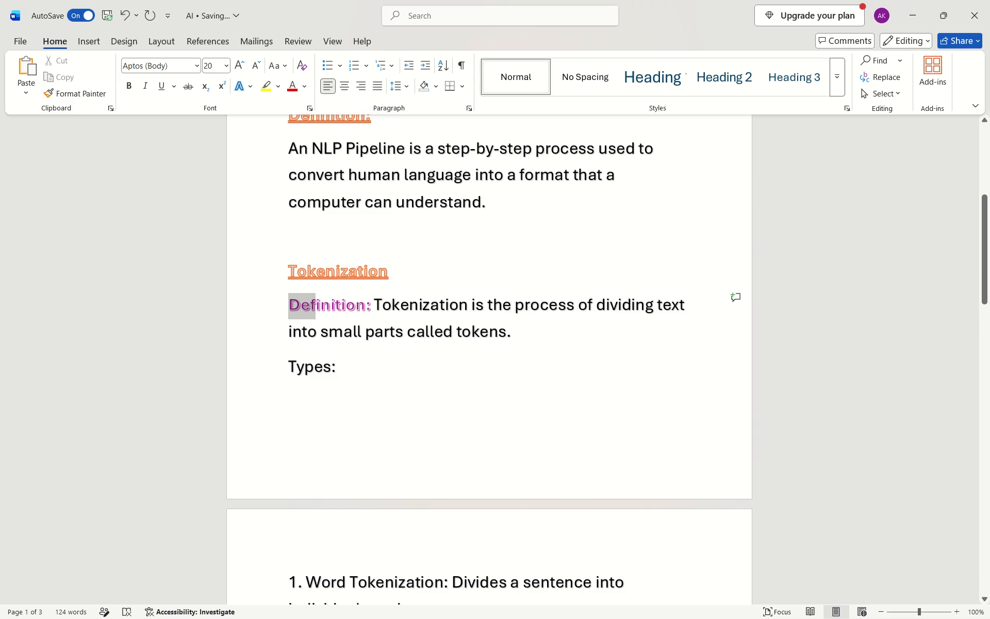
drag(320, 301, 377, 312)
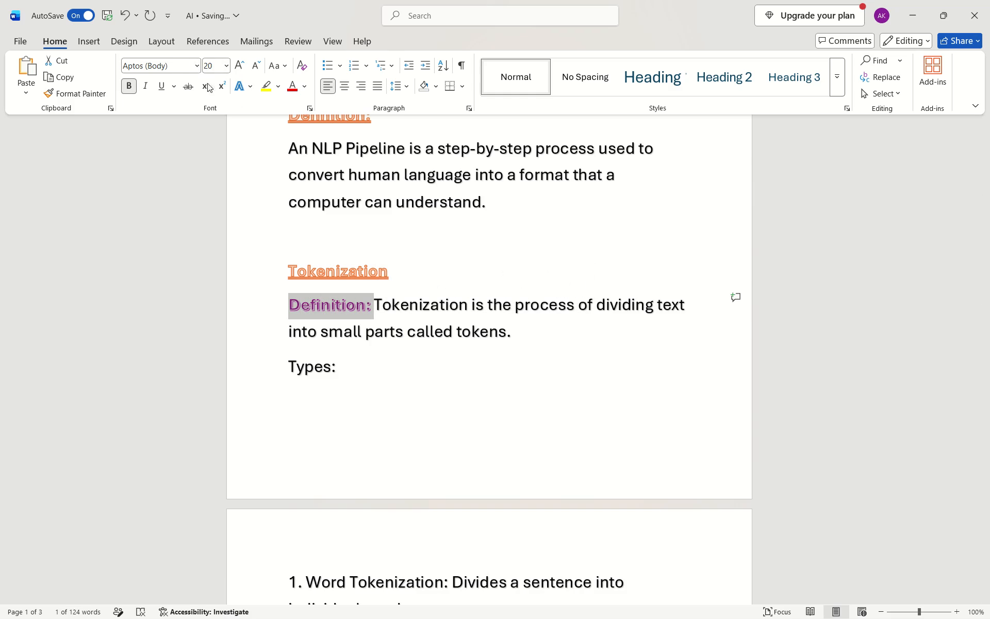
click(174, 85)
click(210, 119)
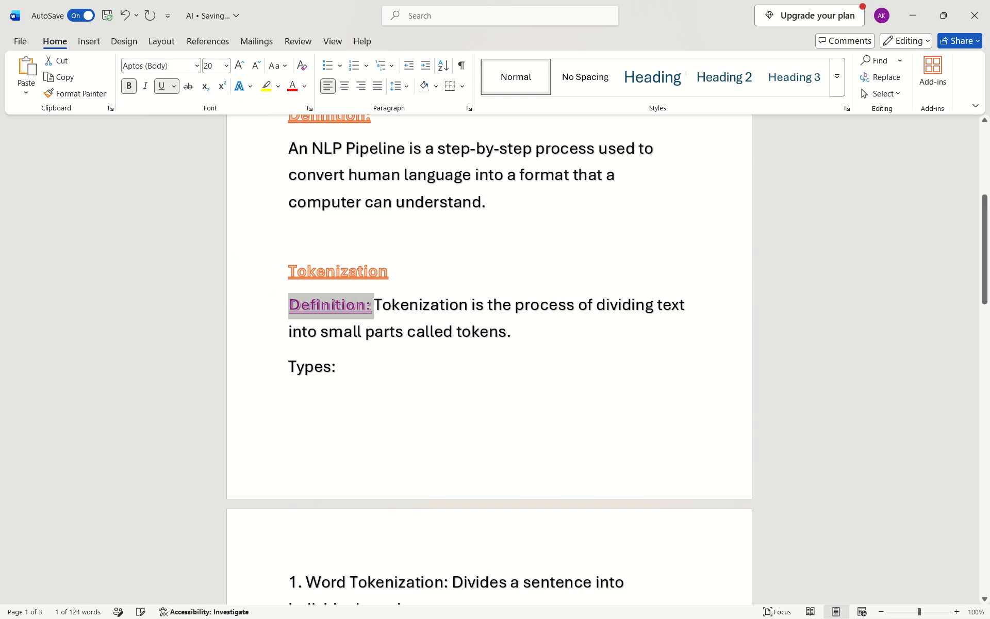
click(381, 415)
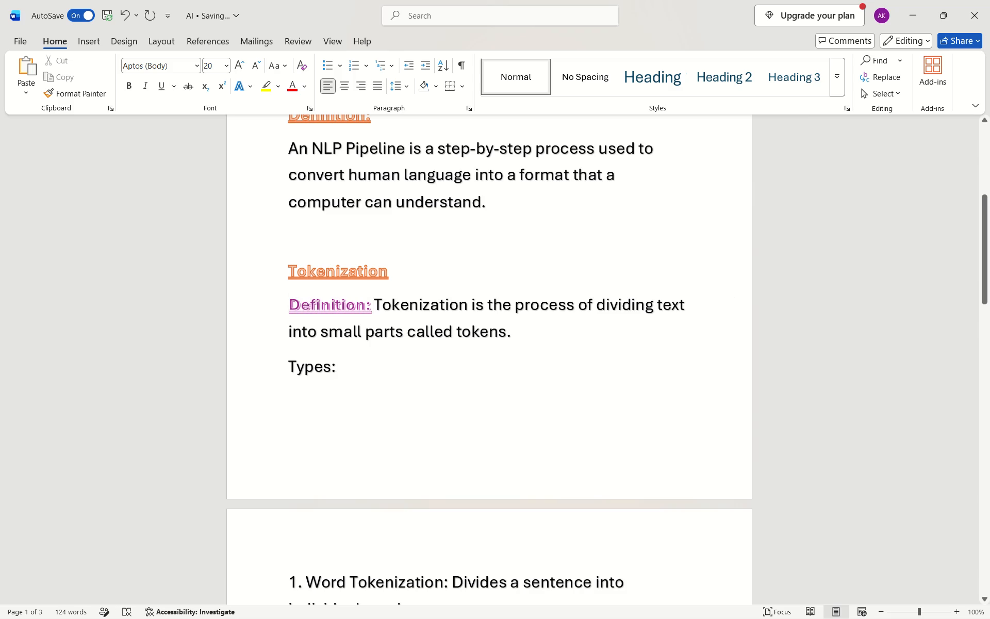
Format the "Types:" label under the Tokenization heading with a double underline and the magenta shadowed text effect.
drag(286, 366, 339, 370)
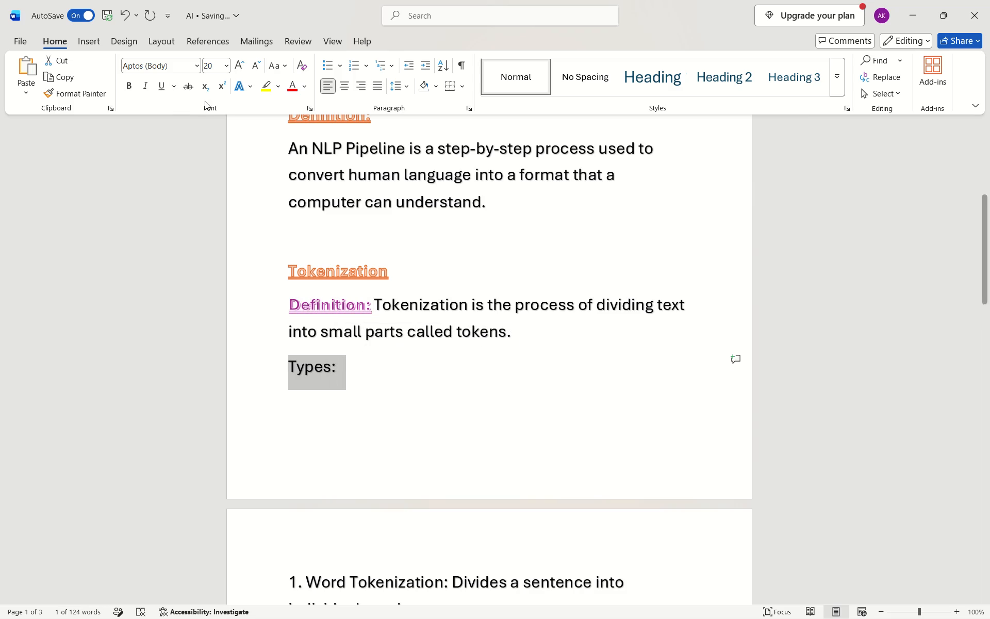
click(177, 88)
click(187, 116)
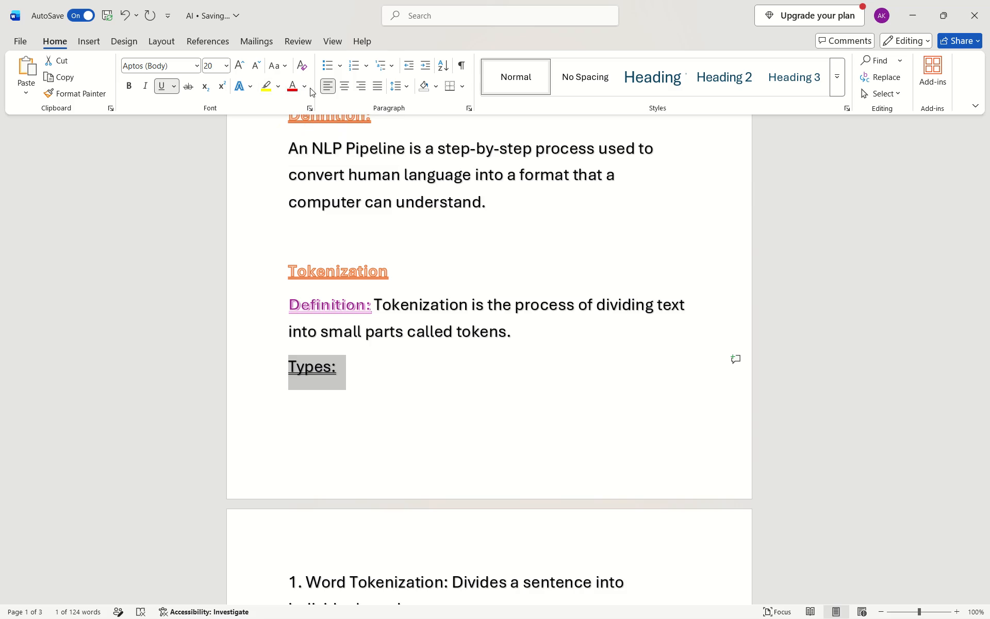
click(249, 82)
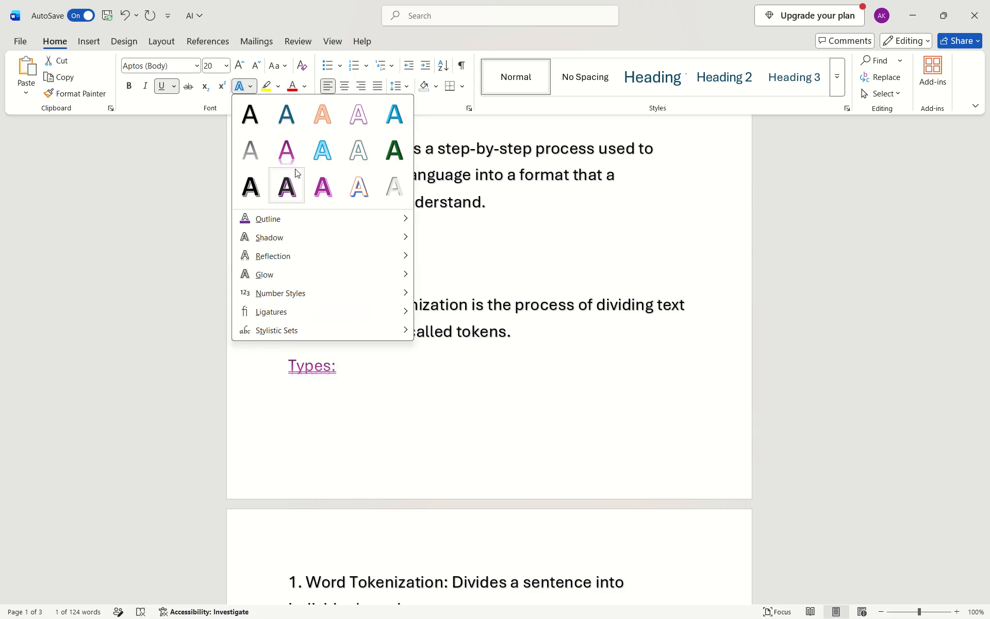
click(329, 190)
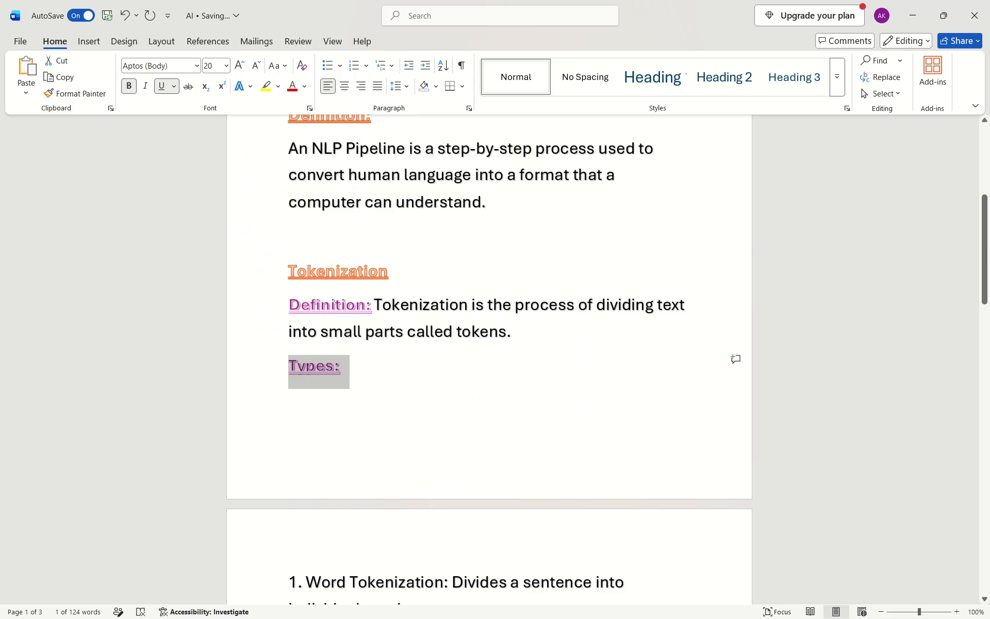
click(406, 388)
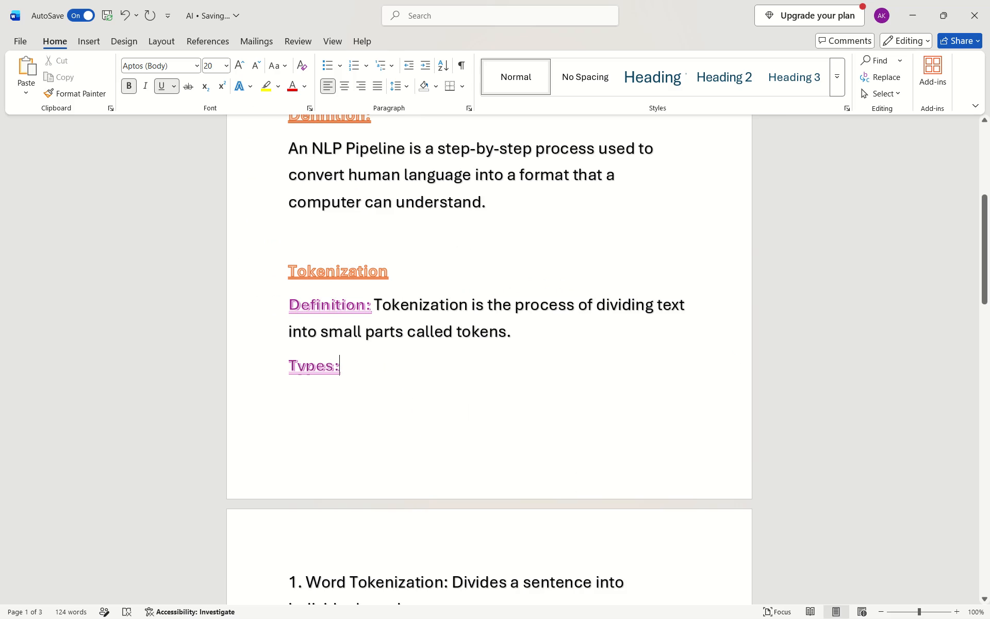
drag(287, 363, 349, 366)
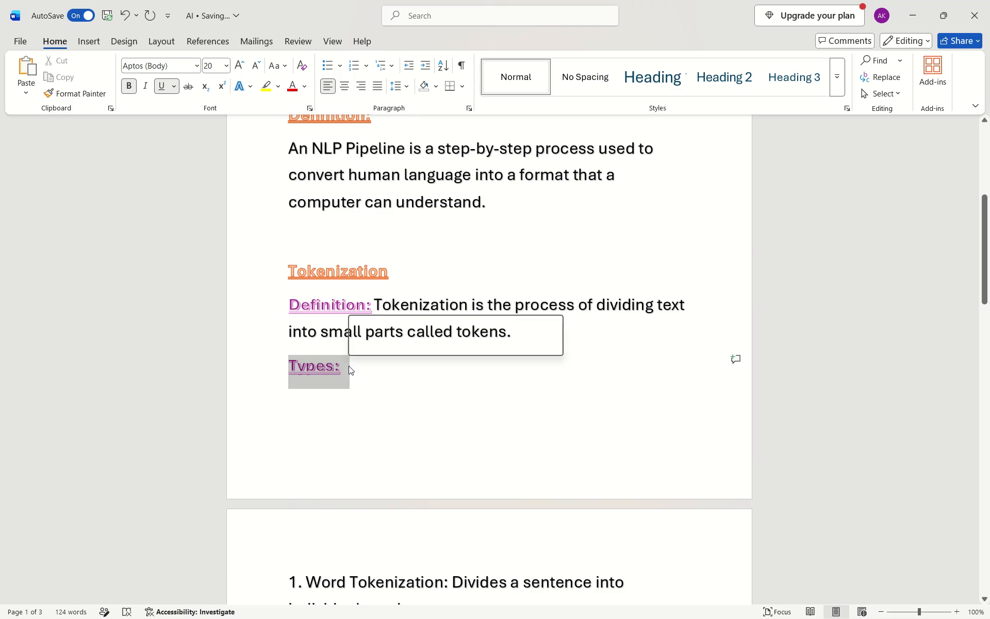
click(175, 86)
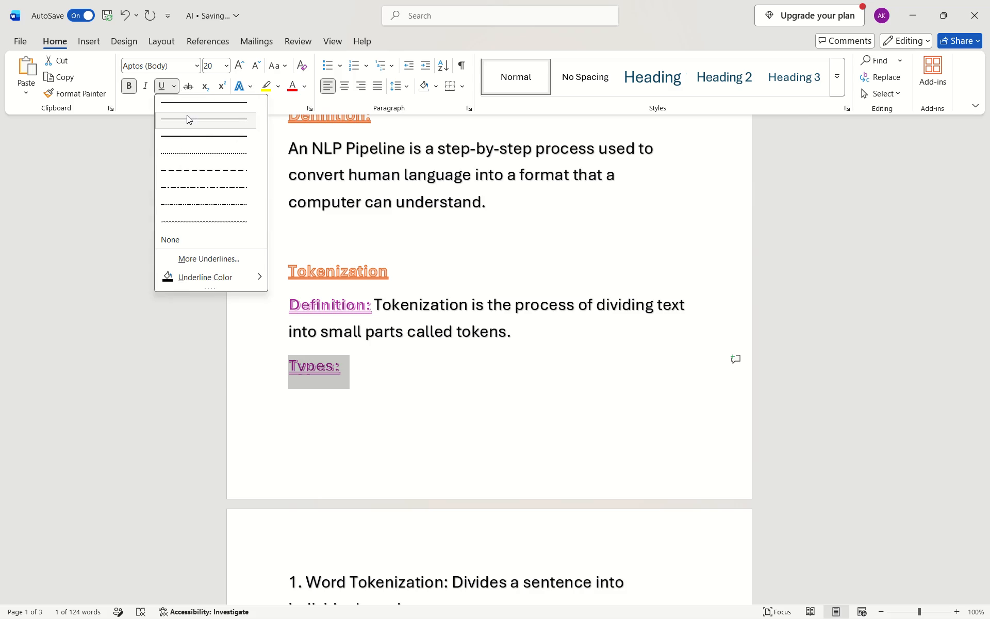
click(187, 115)
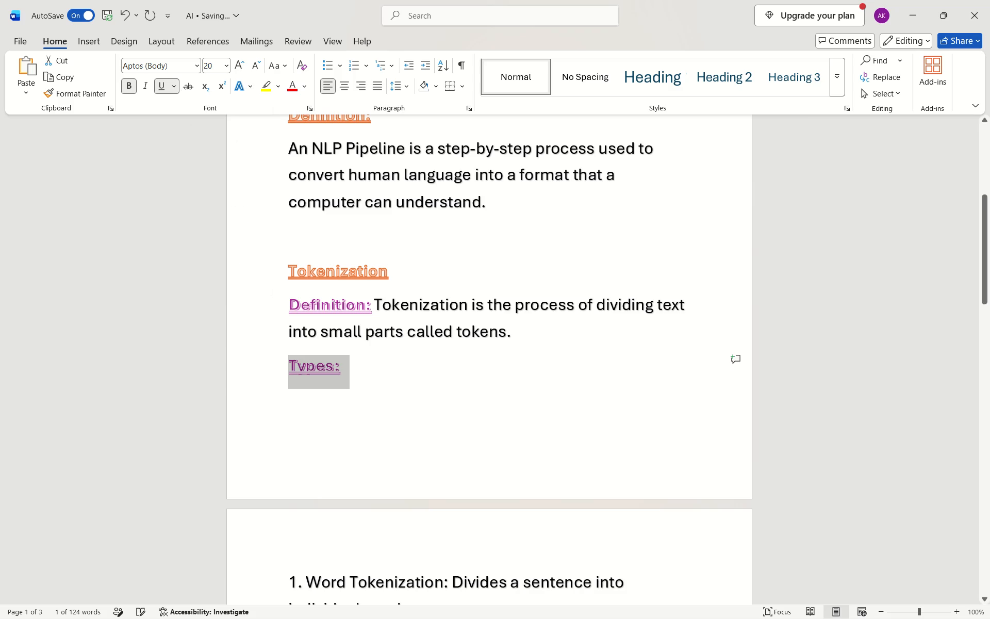
click(382, 360)
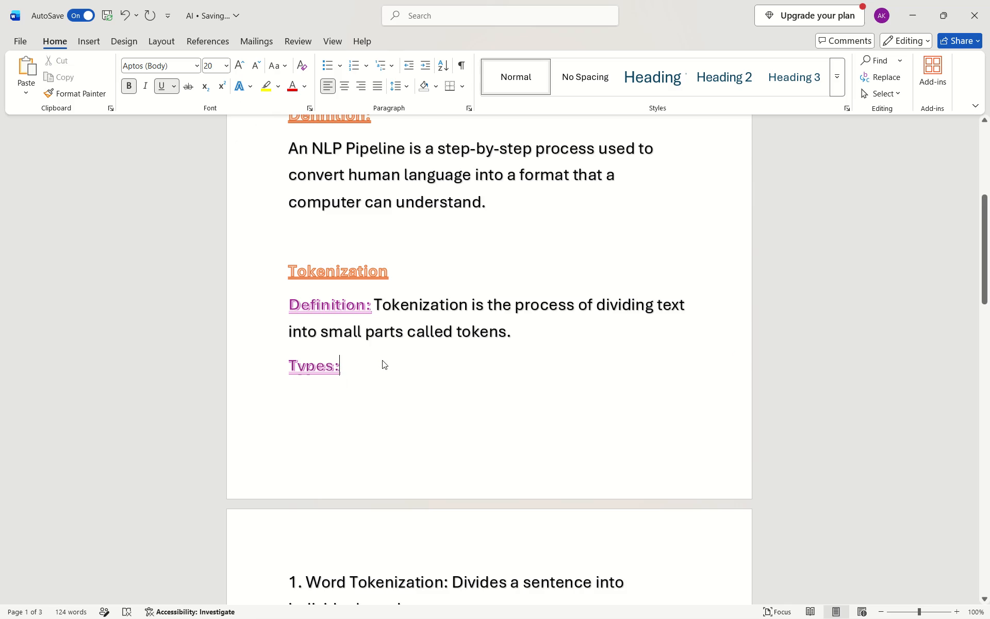
Review the styled labels from the Unit 6 title through the Tokenization section to the list of tokenization types.
scroll(387, 387, down, 1)
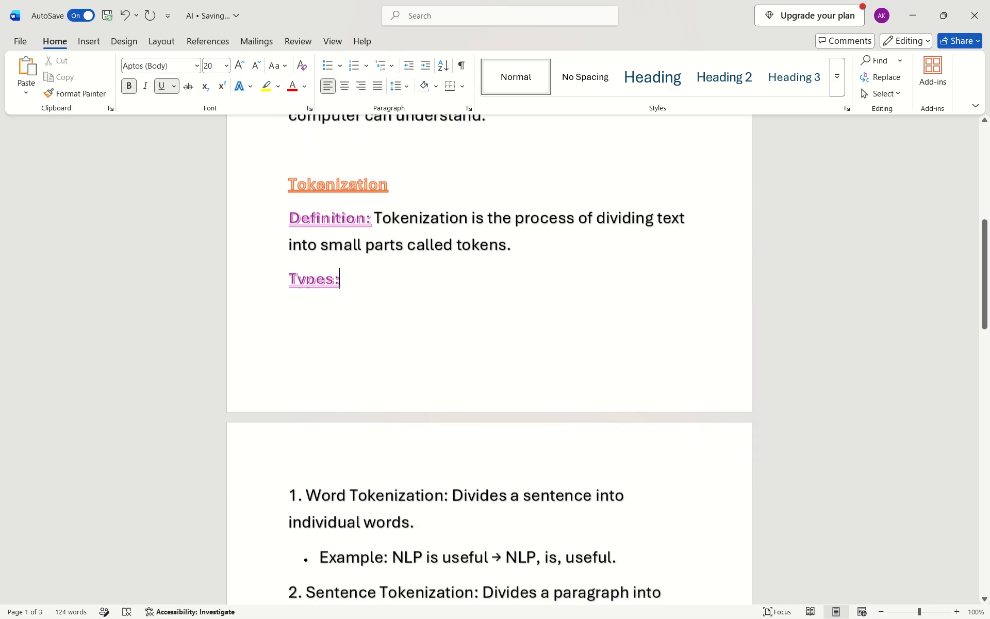
scroll(387, 387, down, 1)
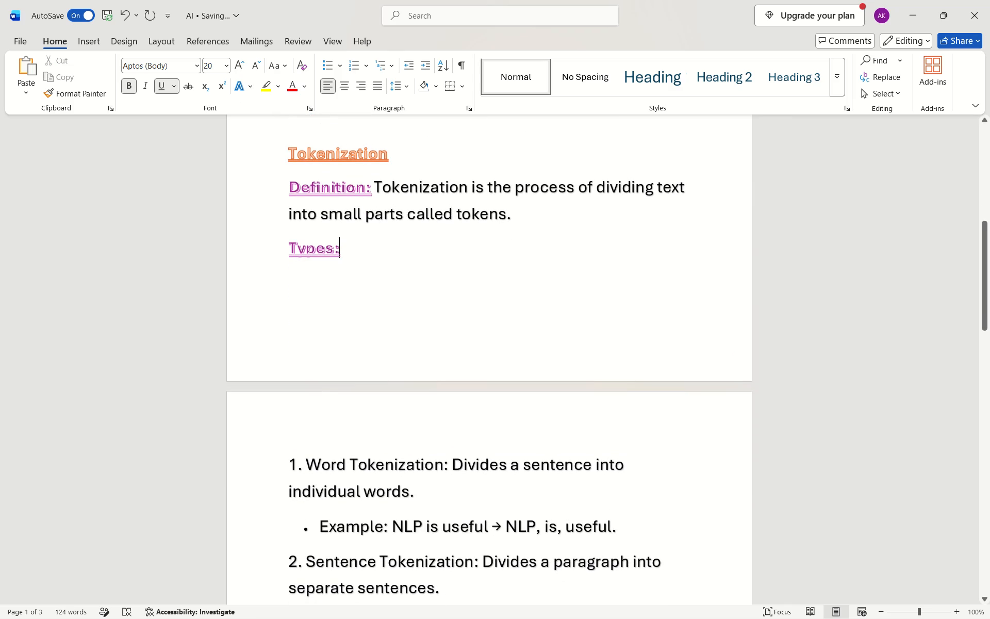
scroll(387, 387, down, 1)
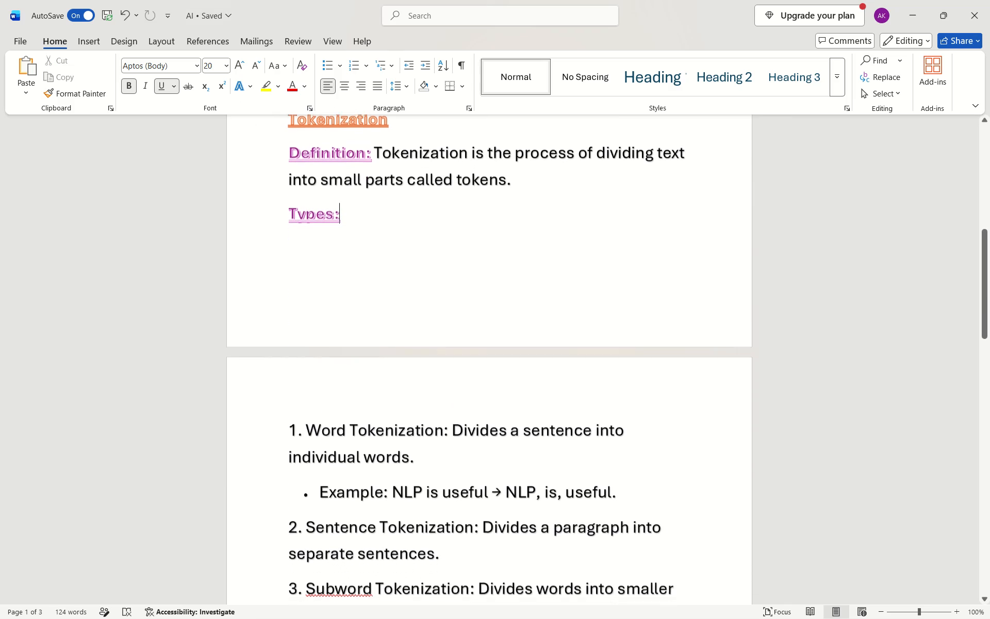
scroll(387, 387, down, 1)
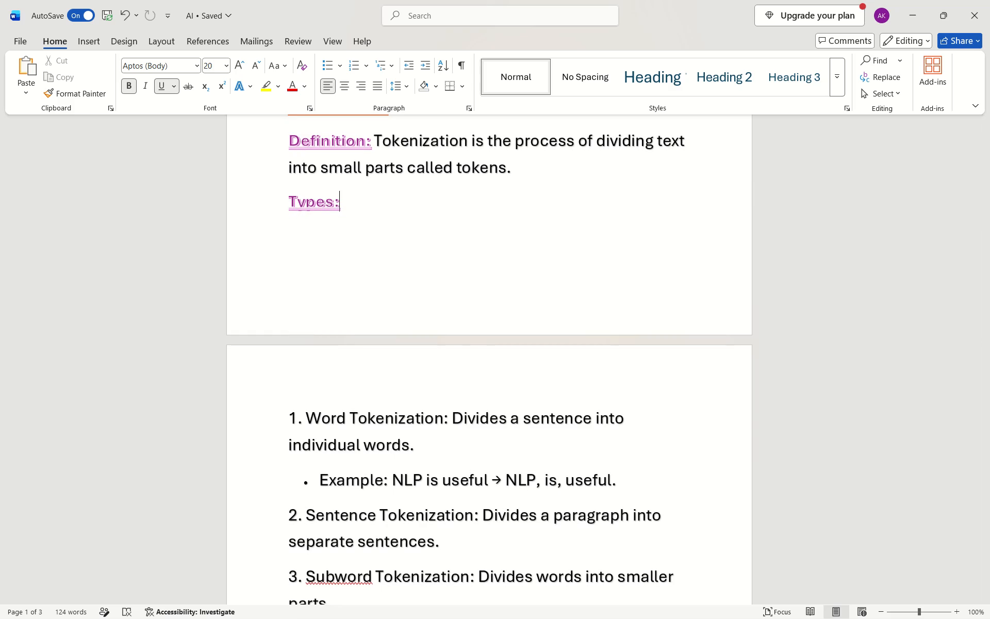
scroll(387, 387, up, 1)
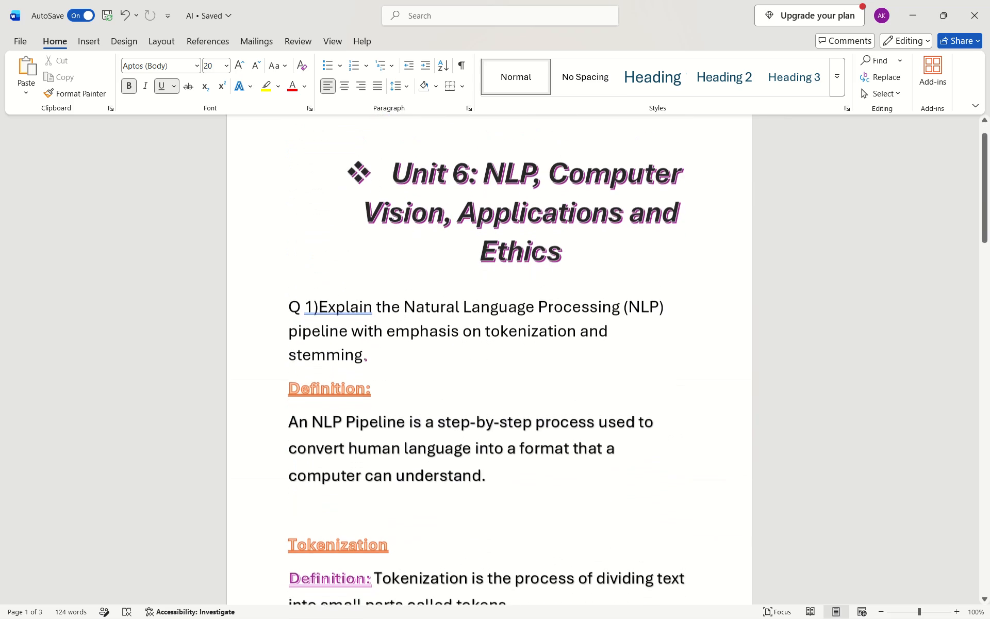
scroll(387, 387, up, 1)
scroll(387, 387, down, 2)
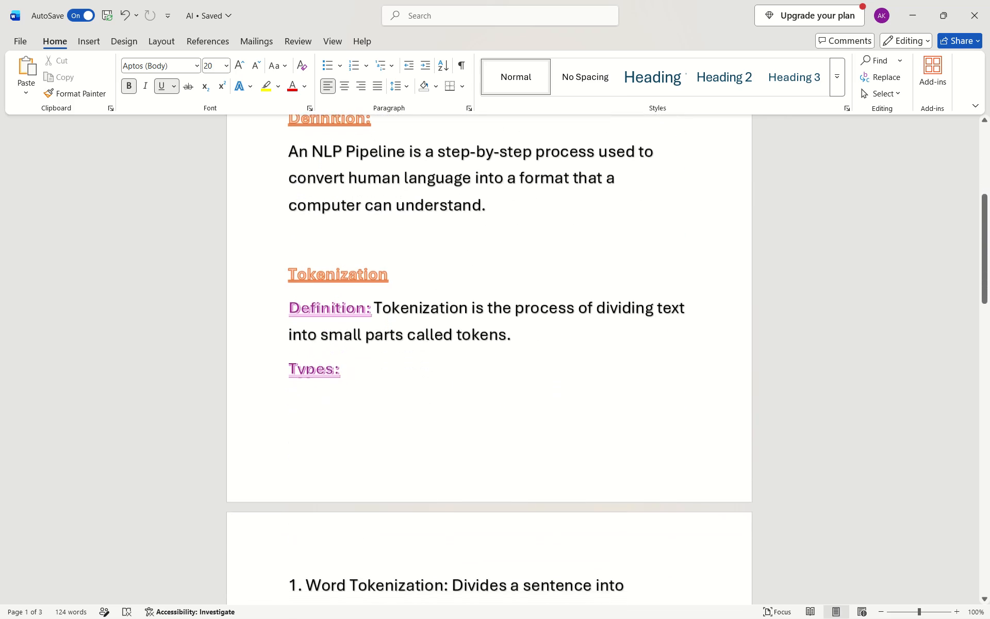
scroll(387, 387, down, 3)
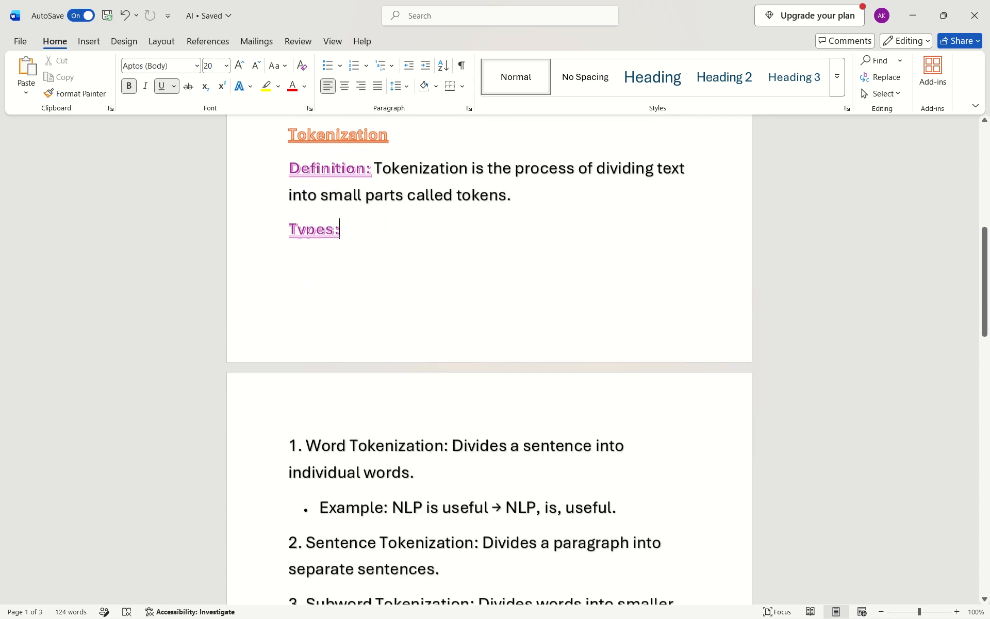
scroll(319, 259, down, 1)
scroll(311, 203, down, 1)
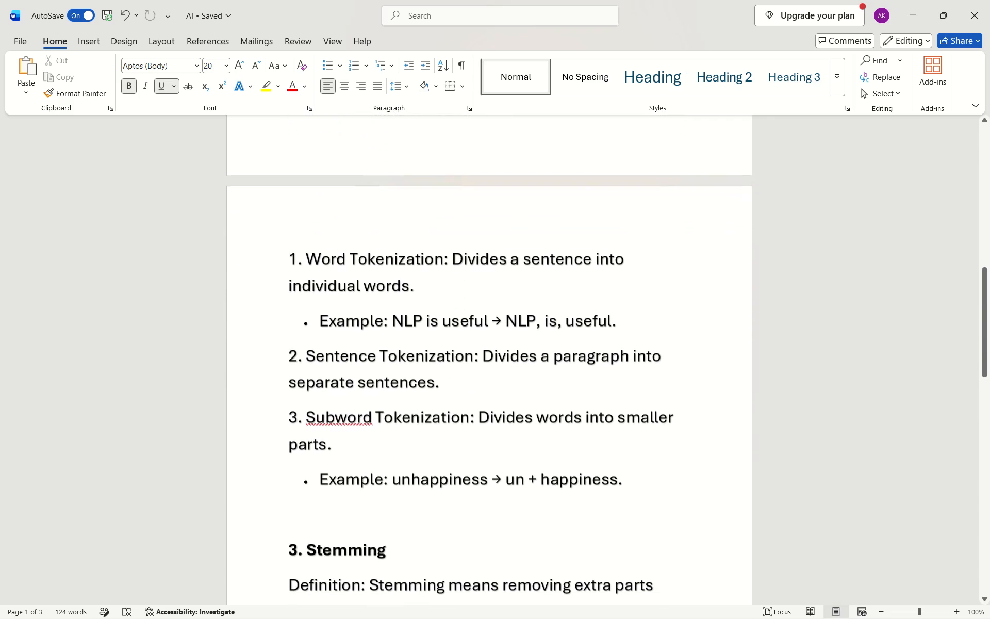
Apply the magenta shadowed text effect and a double underline to the "1. Word Tokenization:" label, colon included.
drag(290, 250, 293, 251)
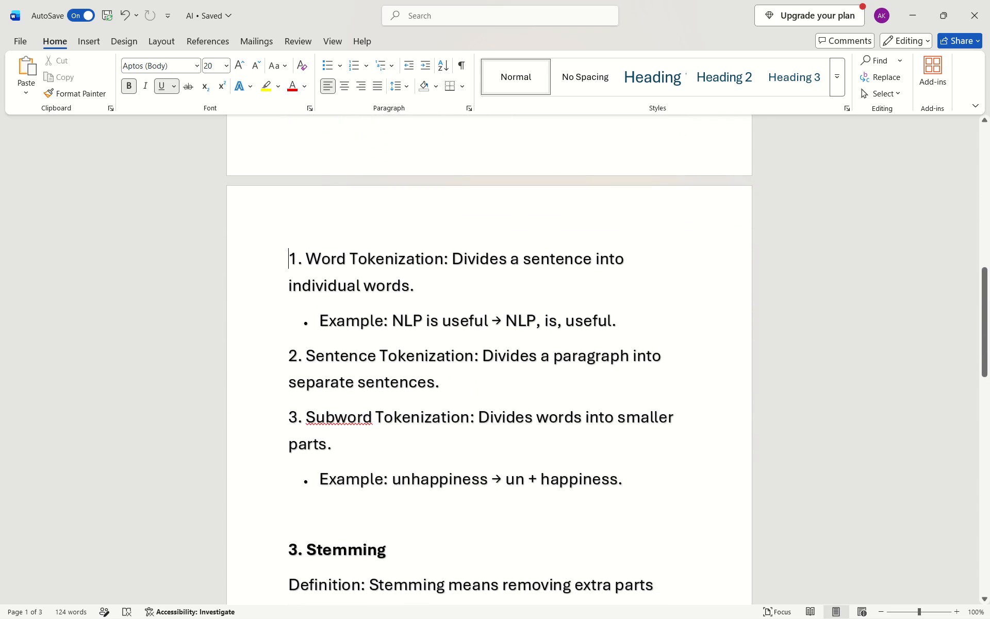
drag(293, 251, 411, 265)
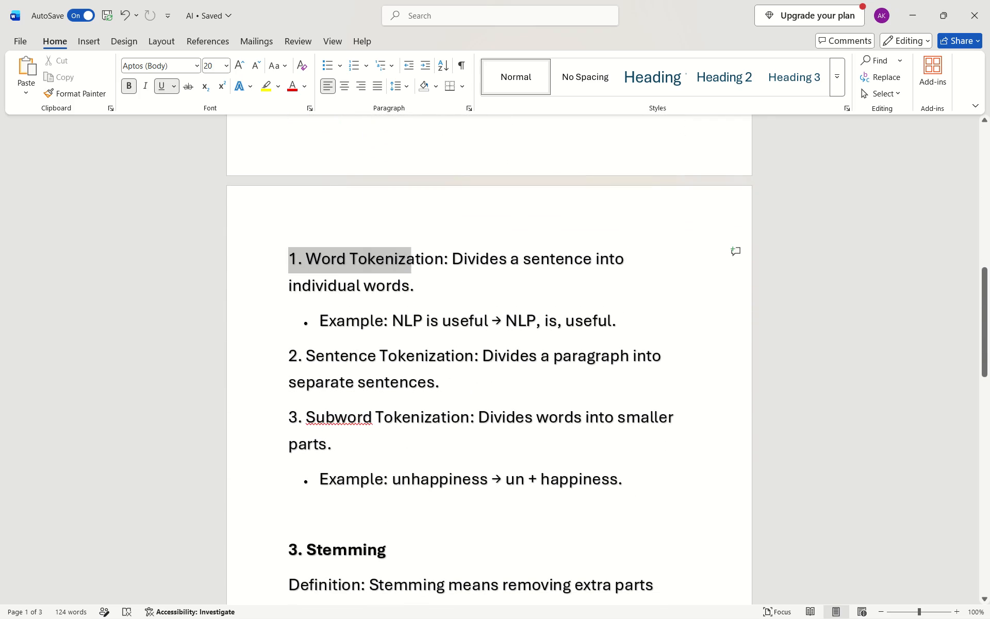
drag(411, 265, 448, 270)
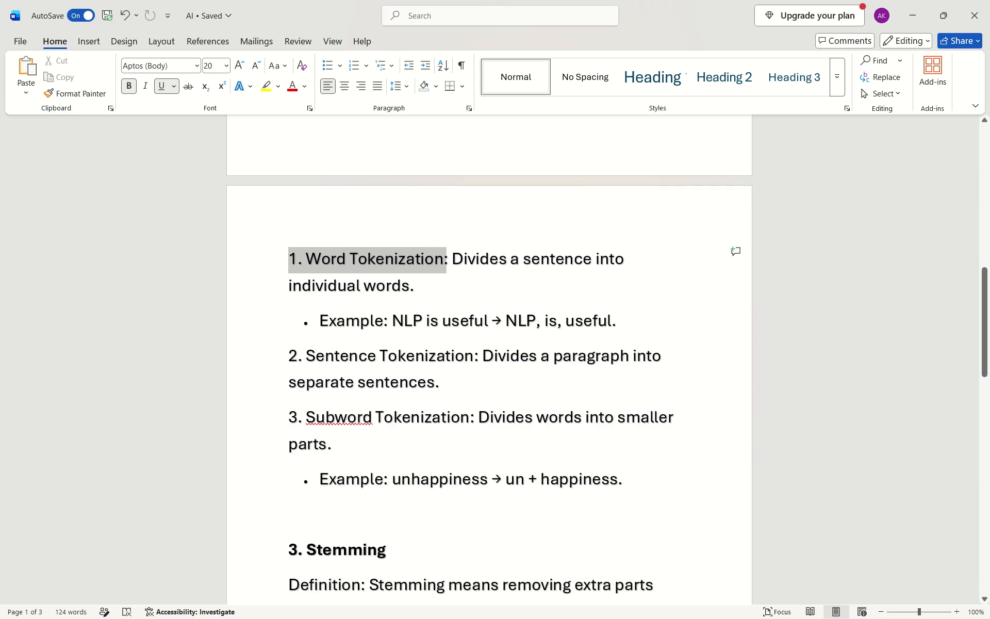
drag(448, 270, 449, 270)
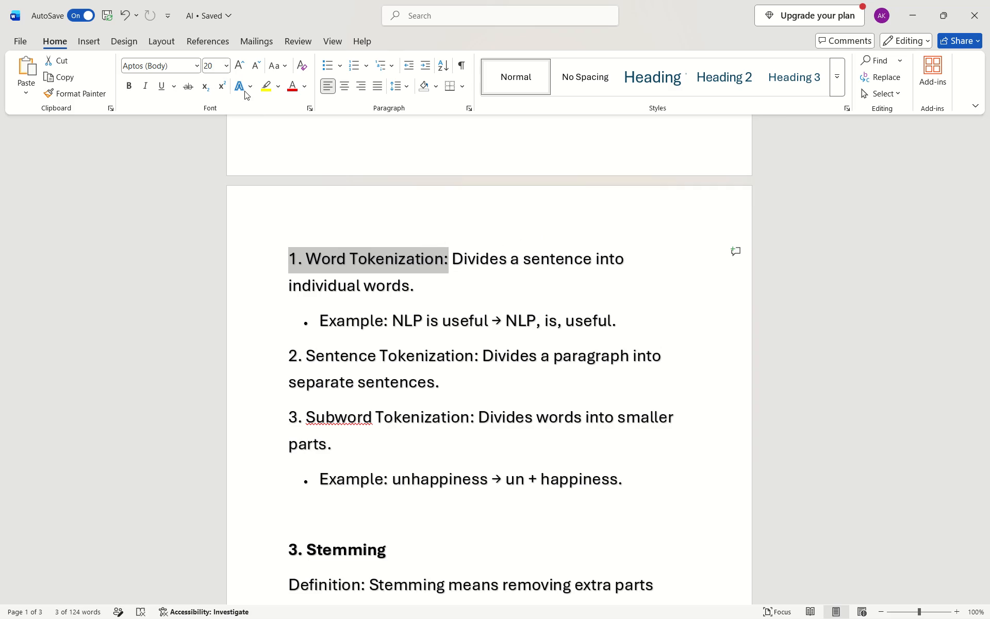
click(252, 89)
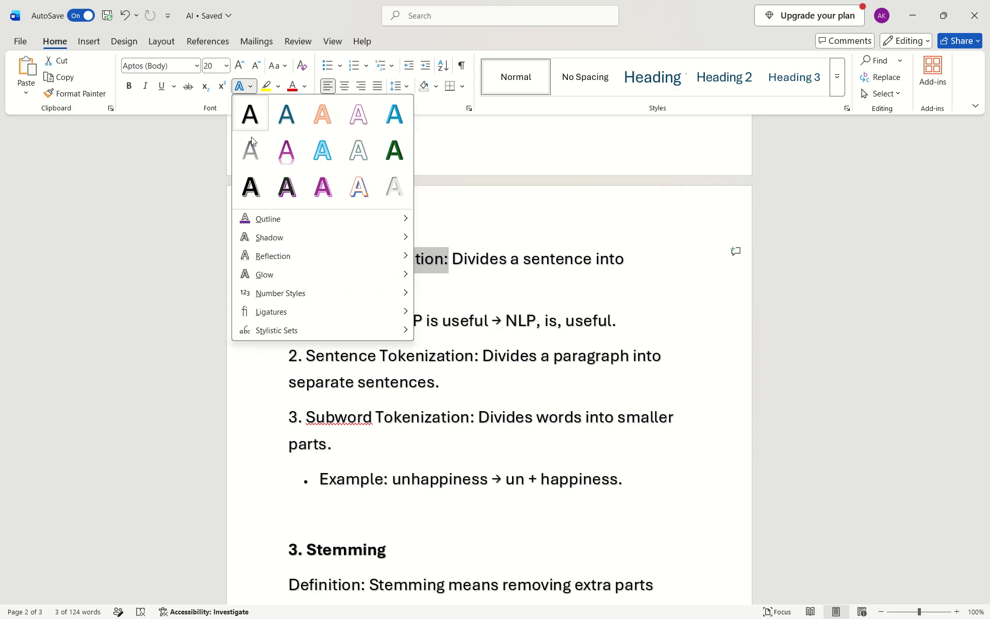
click(324, 184)
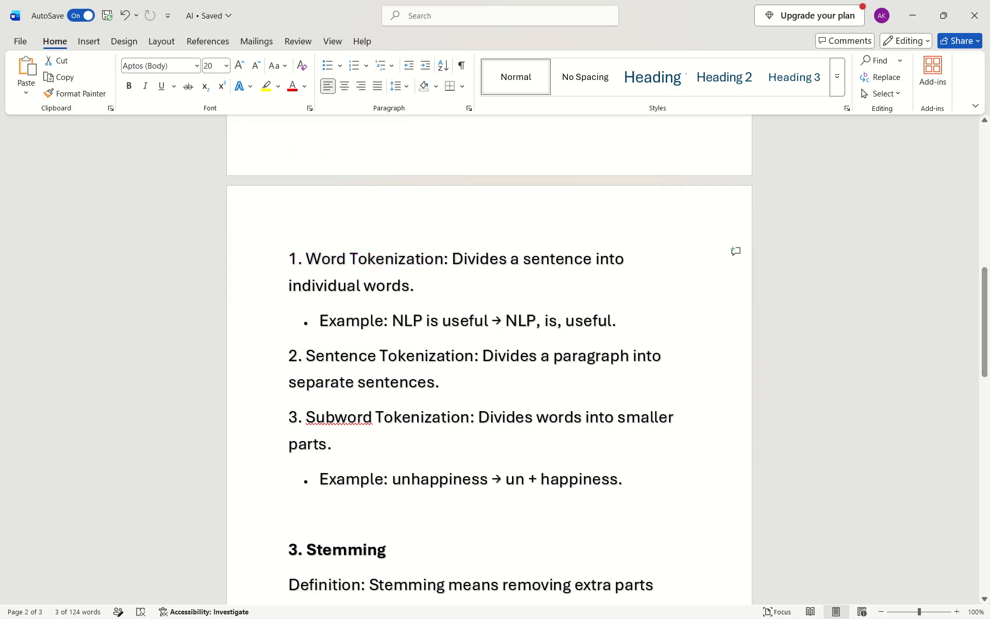
click(173, 83)
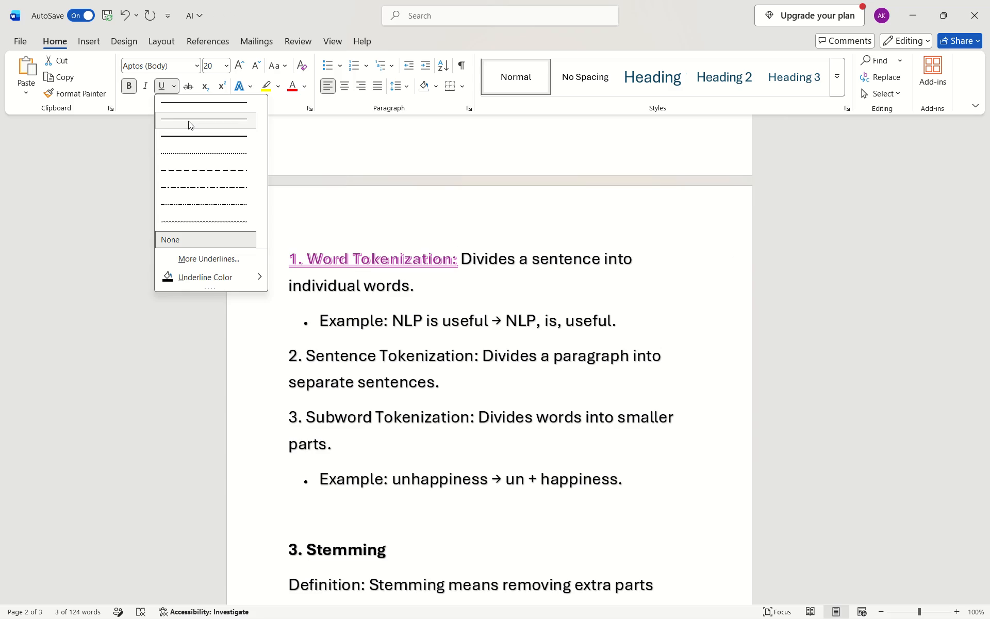
click(188, 121)
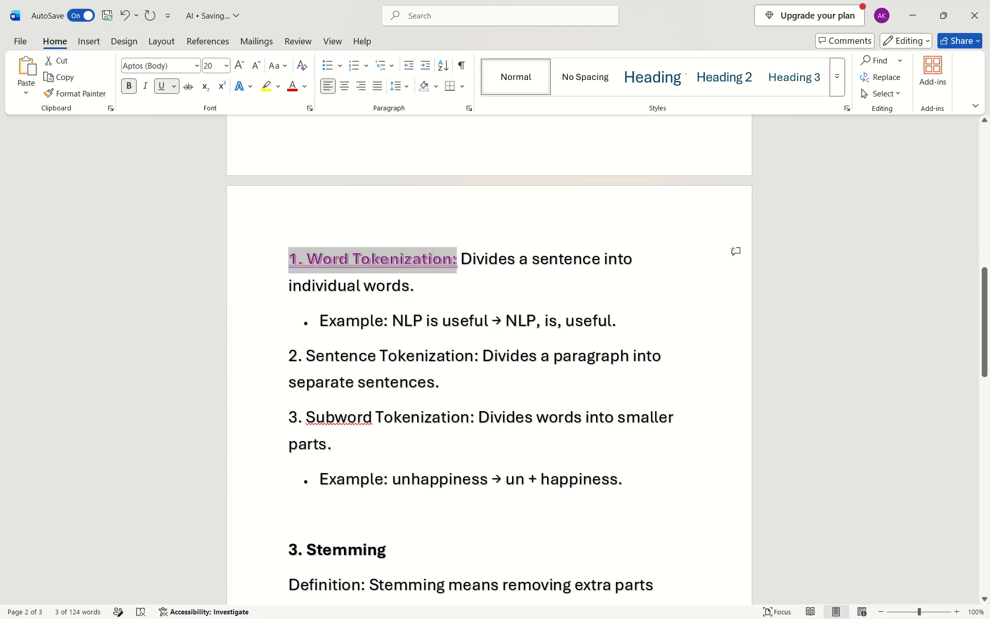
Apply a double underline and the magenta shadowed text effect to the "2. Sentence Tokenization:" label, colon included.
drag(289, 353, 448, 362)
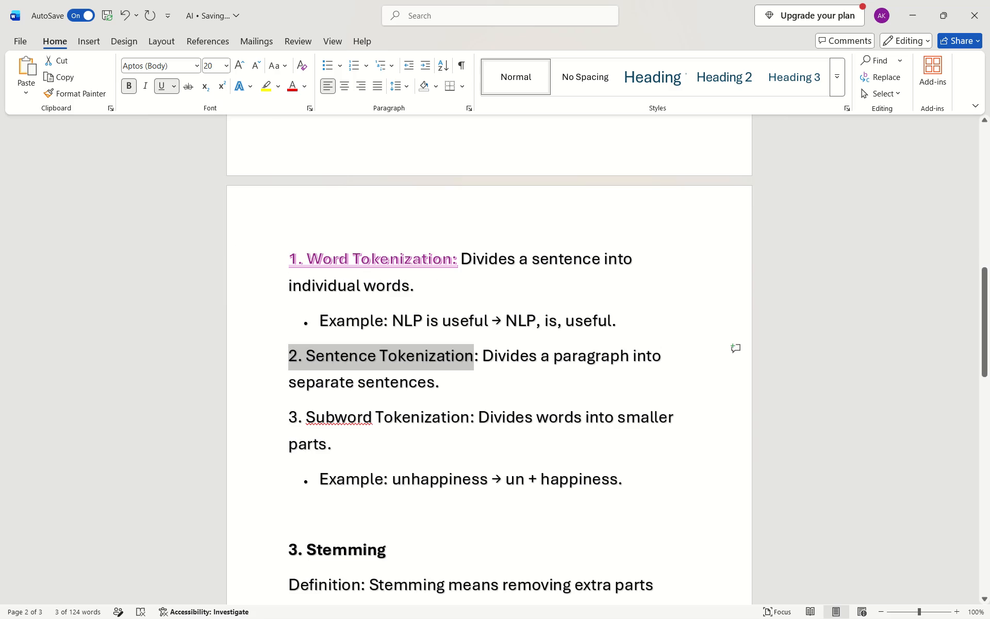
drag(448, 362, 471, 362)
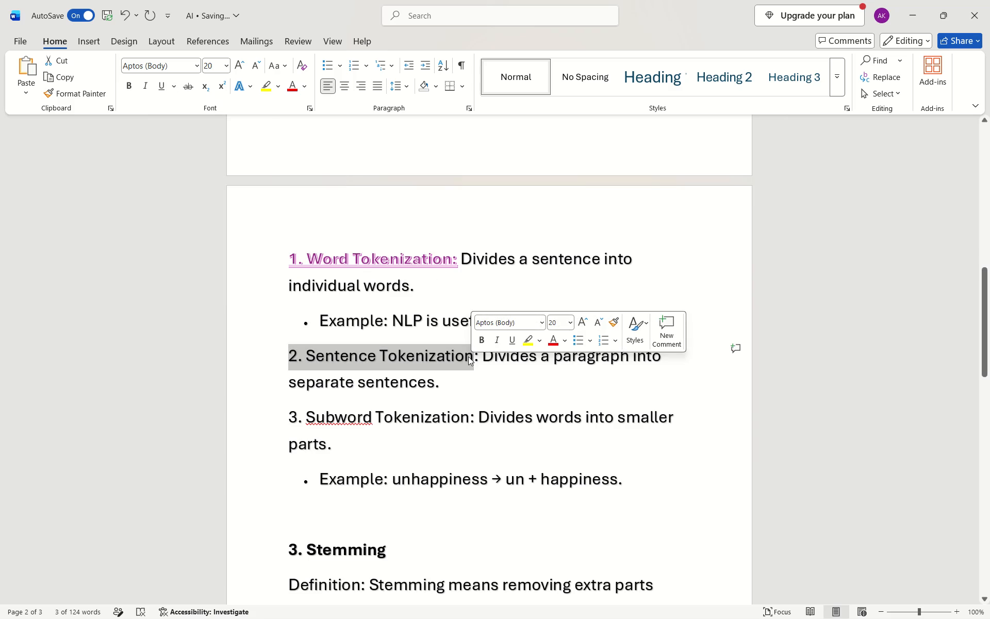
click(480, 367)
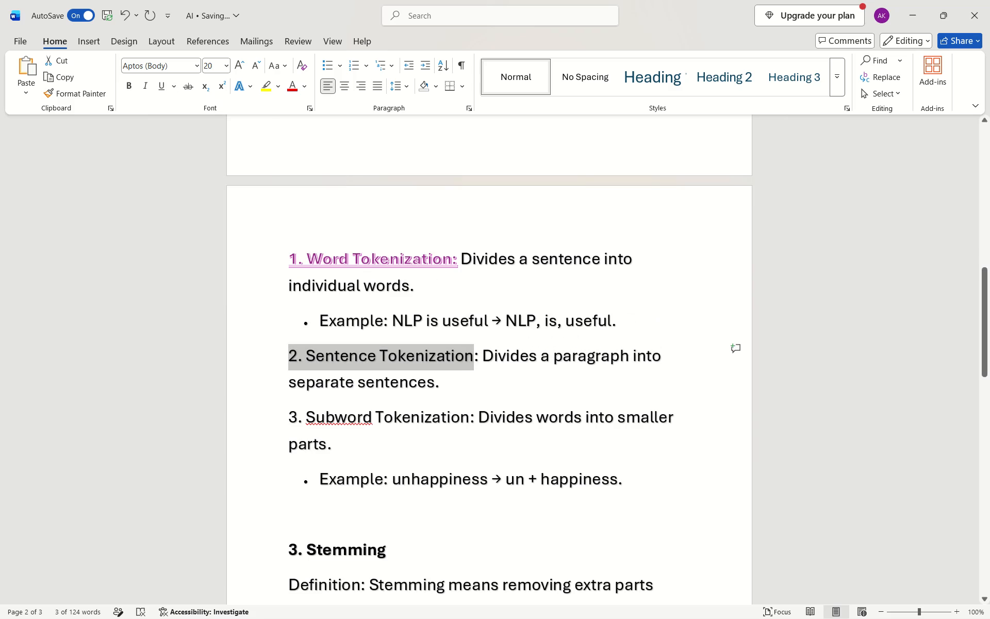
drag(288, 349, 537, 361)
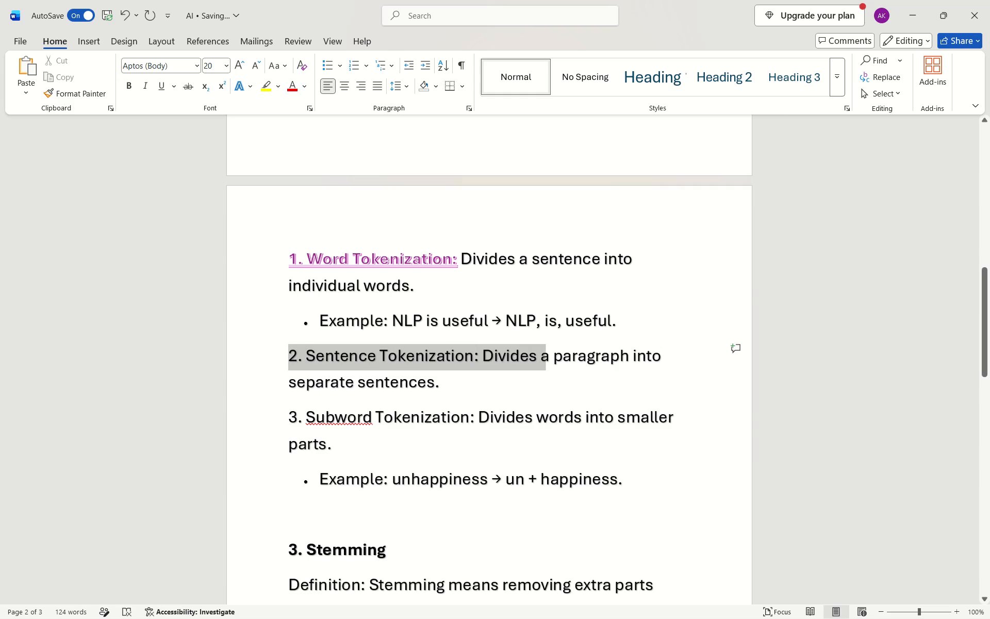
drag(537, 361, 479, 359)
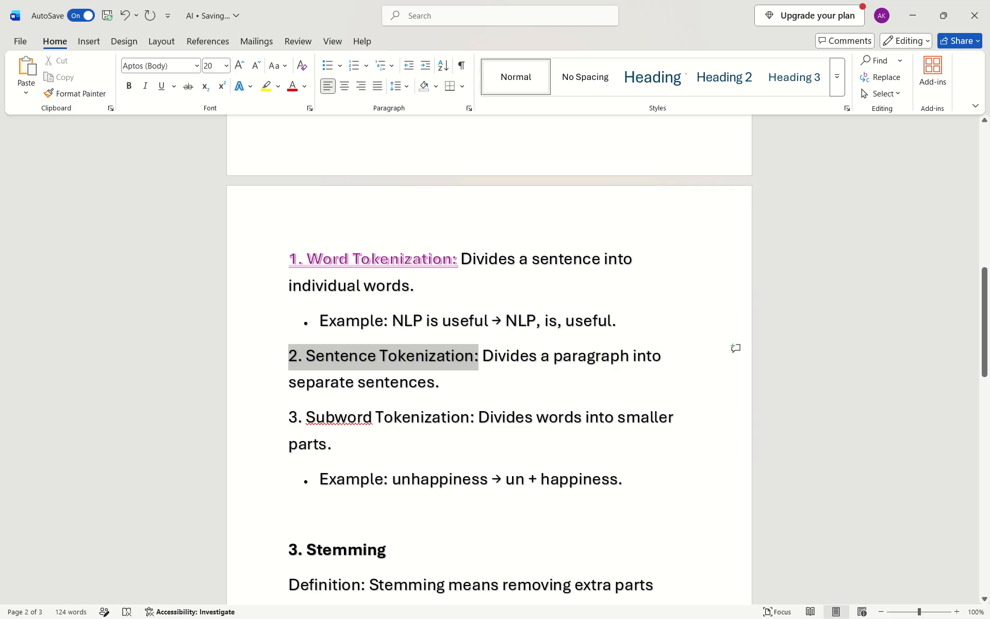
drag(479, 359, 480, 360)
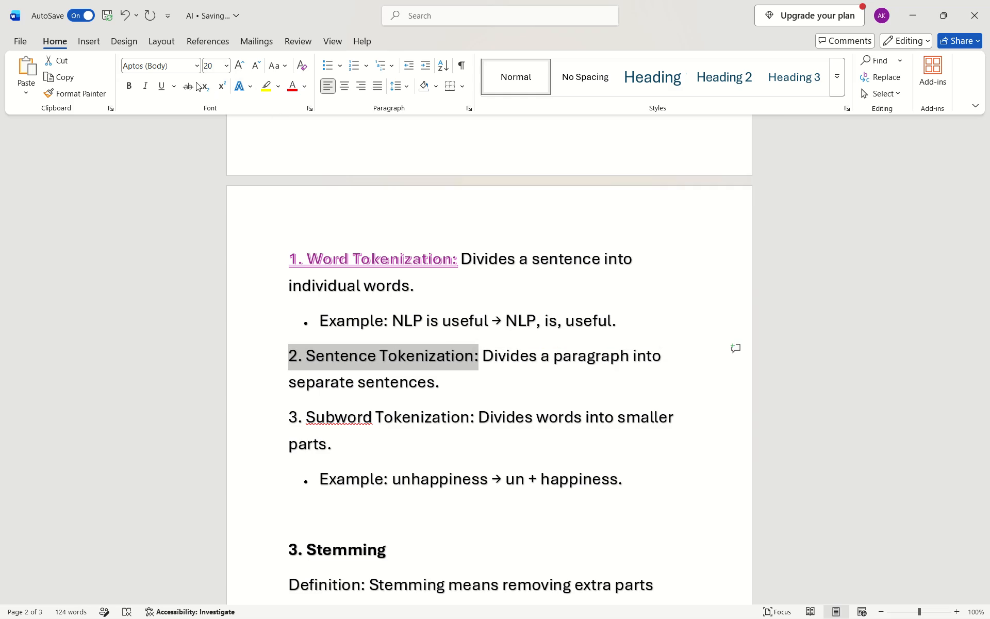
click(175, 87)
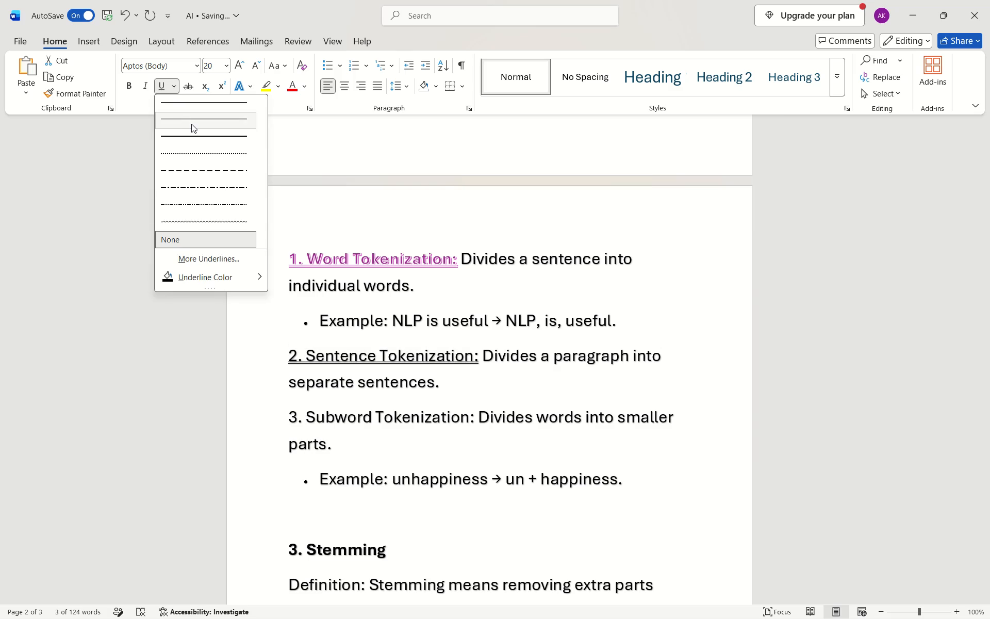
click(192, 122)
click(250, 86)
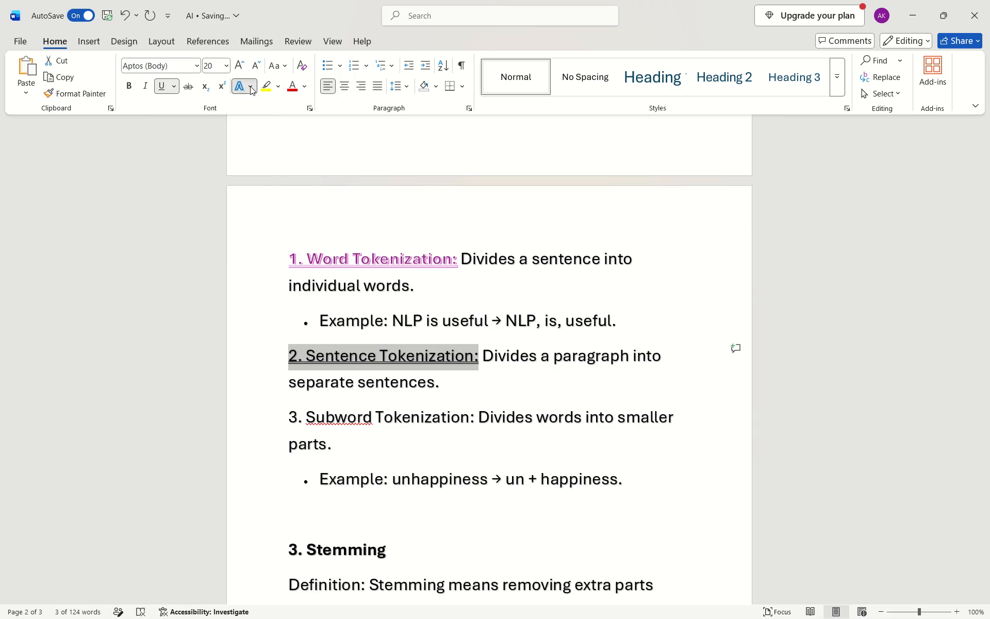
click(324, 193)
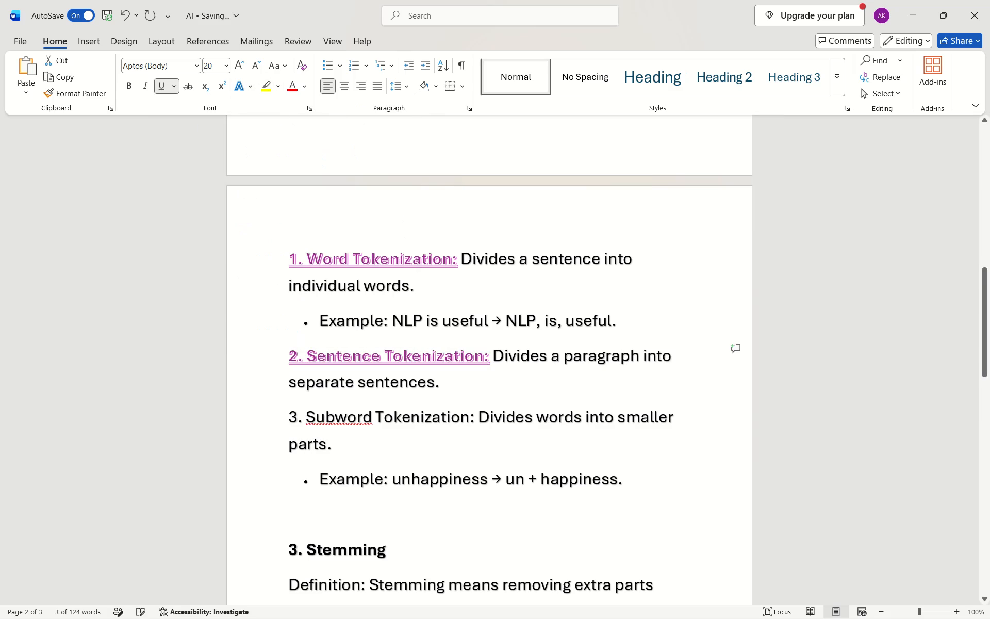
Apply a double underline and the magenta shadowed text effect to the "3. Subword Tokenization:" label, colon included.
drag(287, 414, 436, 426)
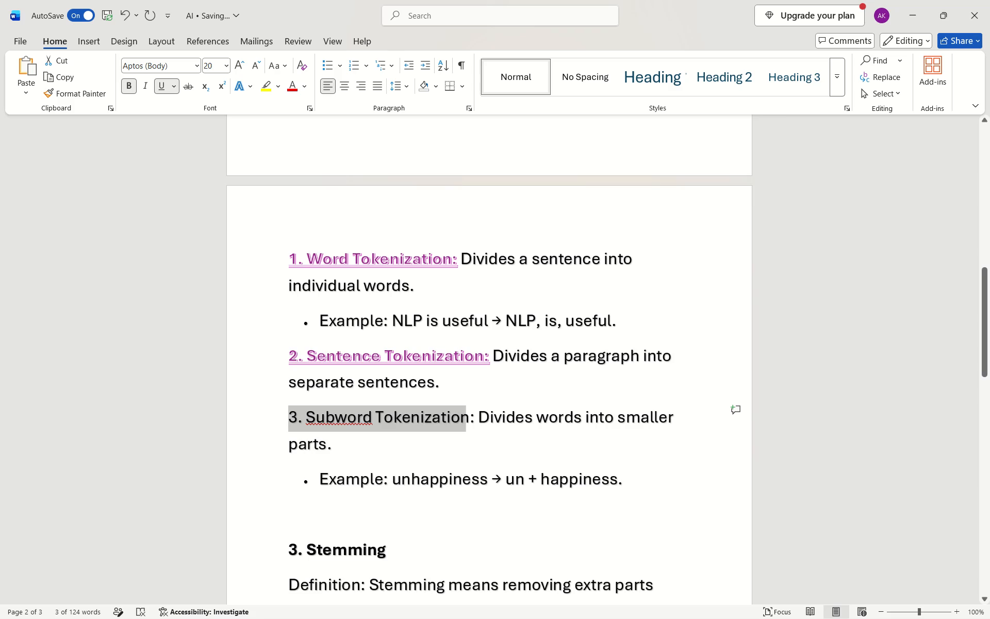
drag(436, 426, 504, 431)
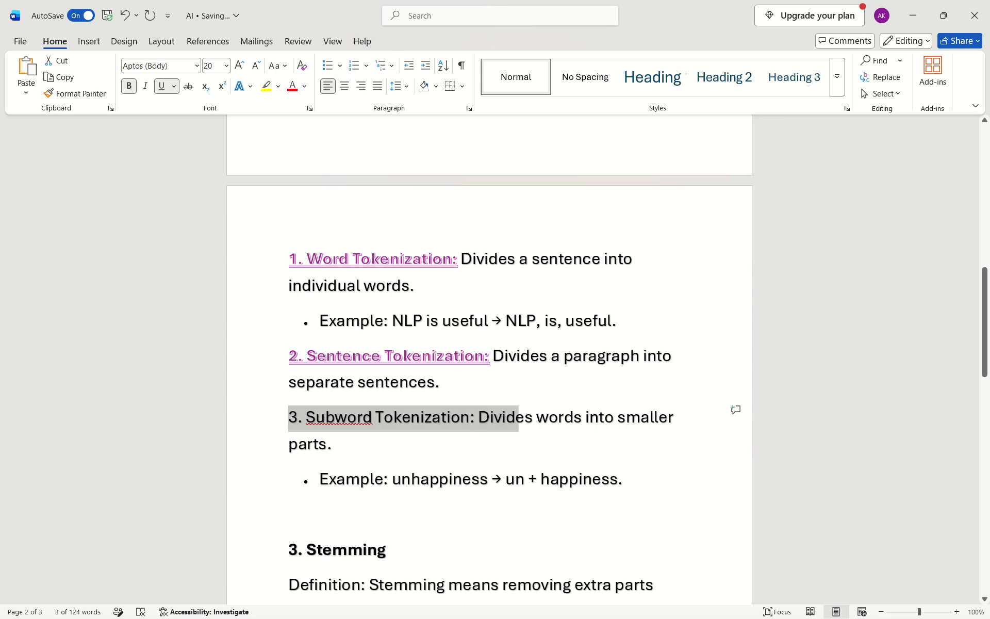
drag(504, 431, 475, 429)
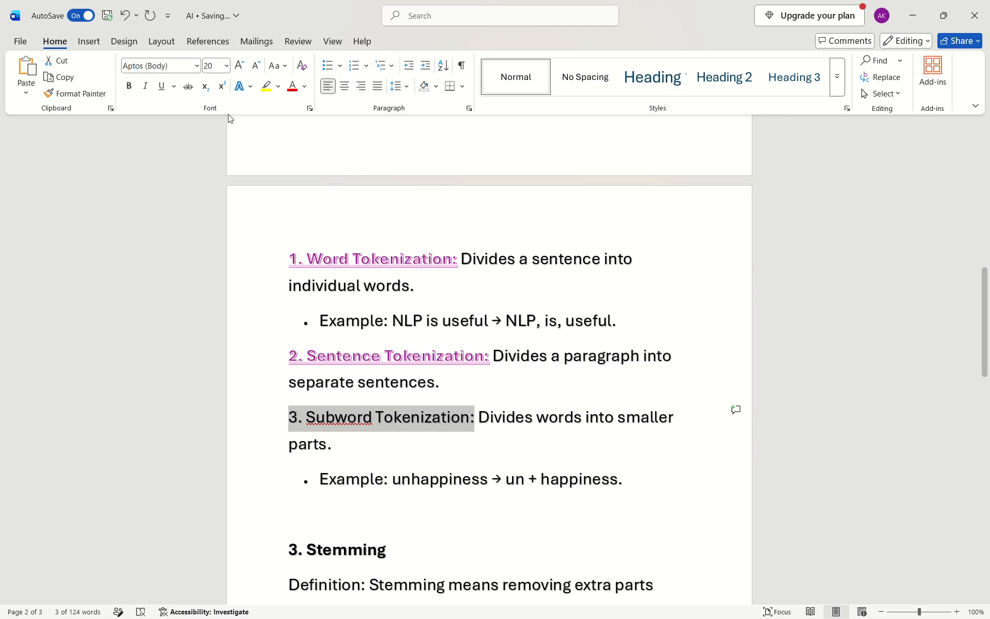
click(174, 85)
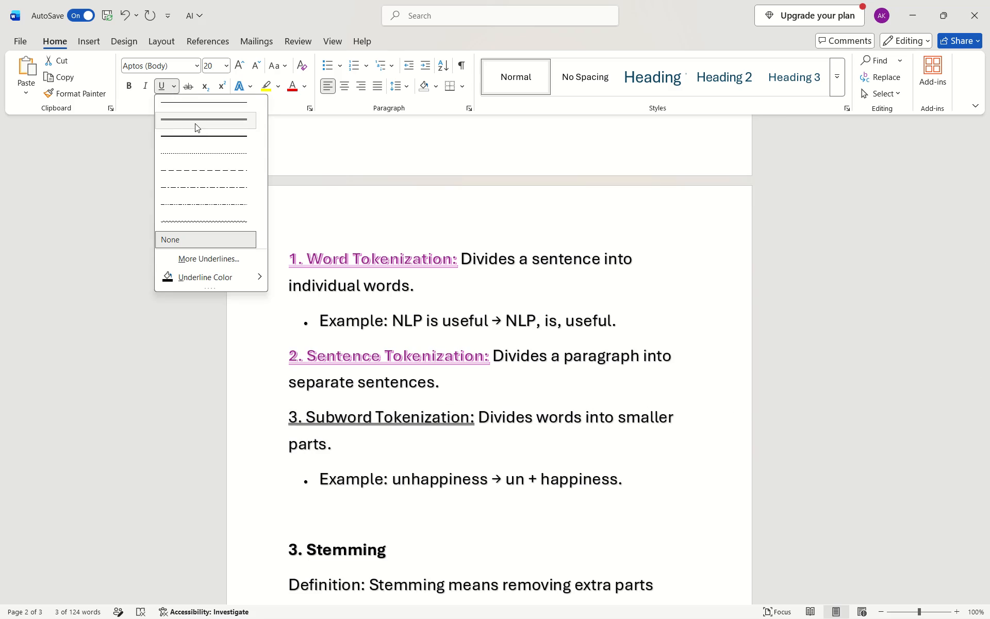
click(195, 123)
click(251, 89)
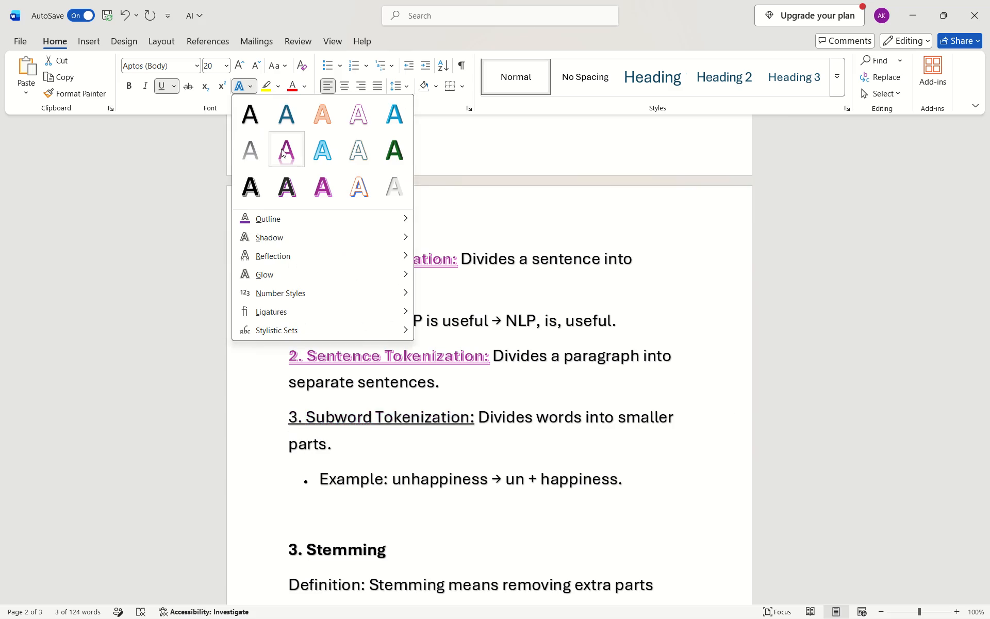
click(328, 184)
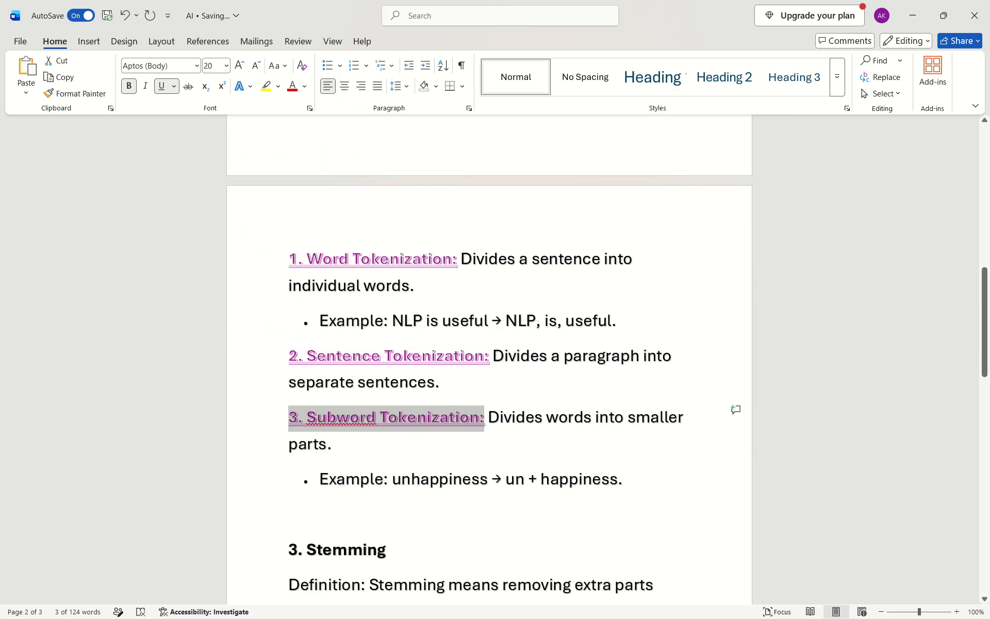
Review the styled headings and labels from Q 1 through the list of tokenization types.
scroll(382, 466, down, 2)
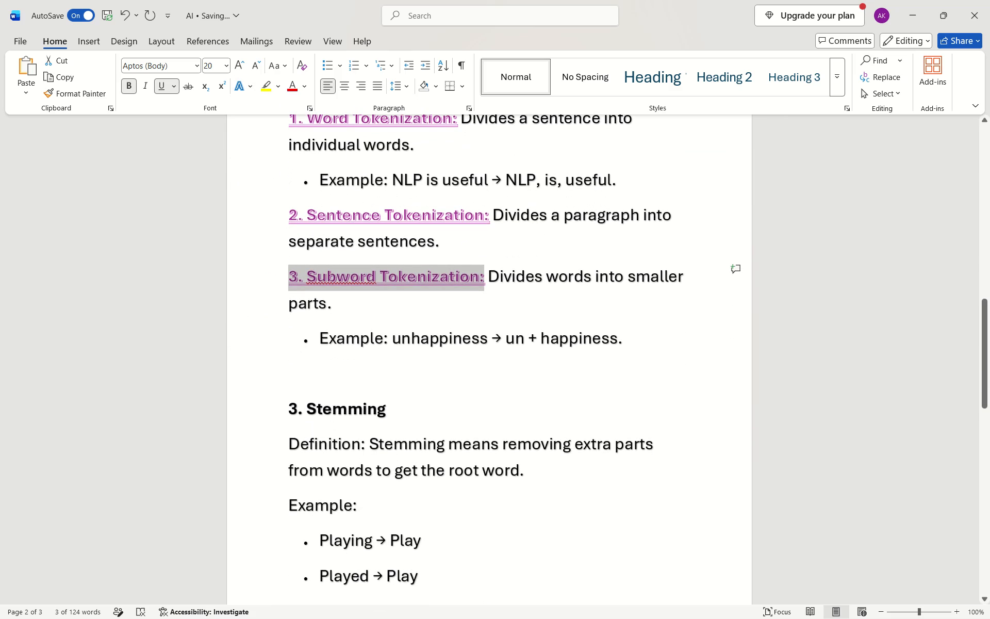
scroll(382, 466, up, 1)
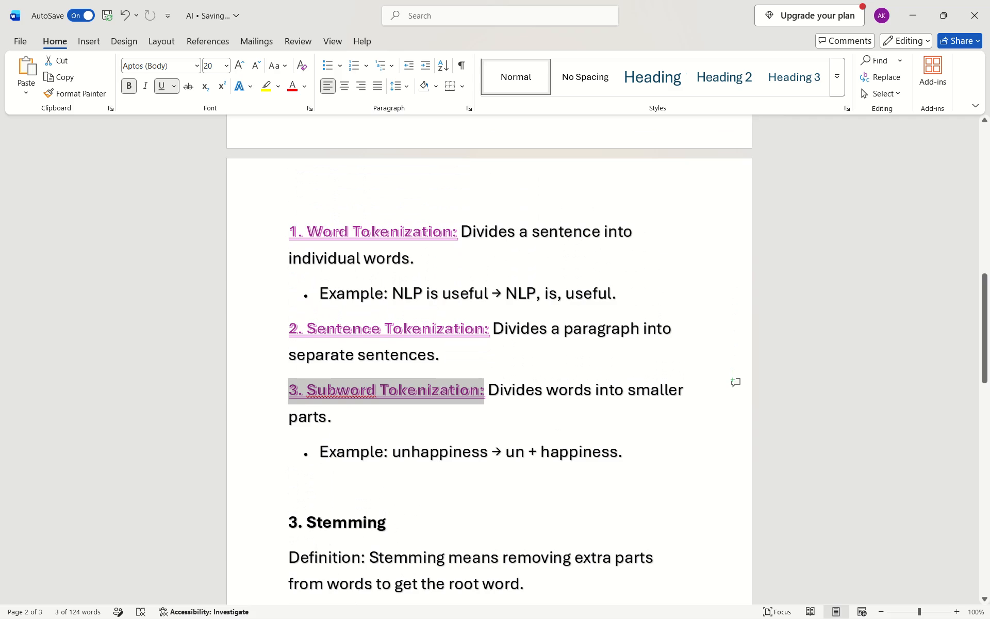
scroll(382, 466, up, 1)
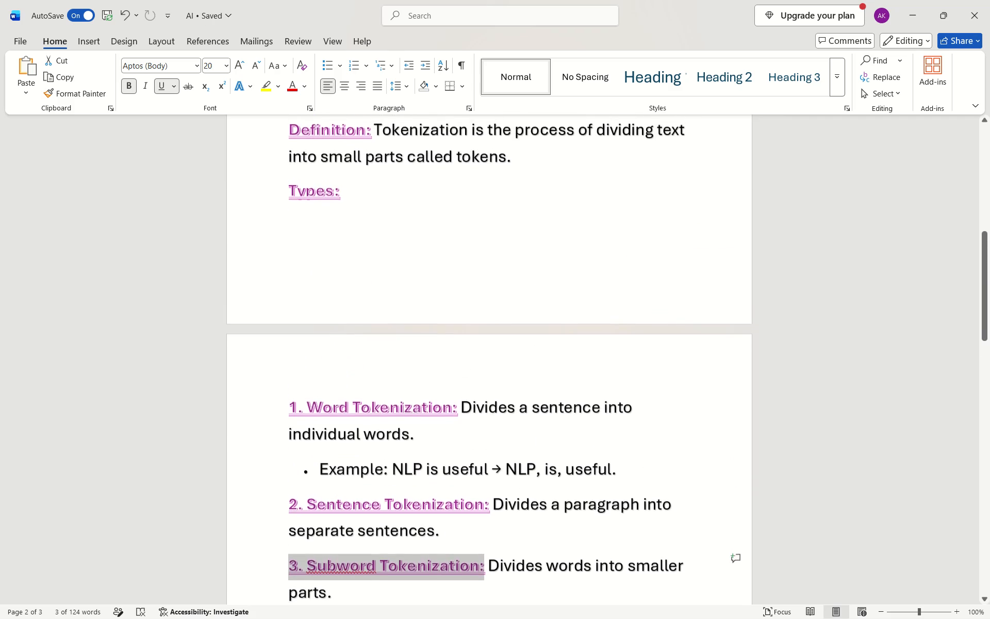
scroll(382, 466, up, 1)
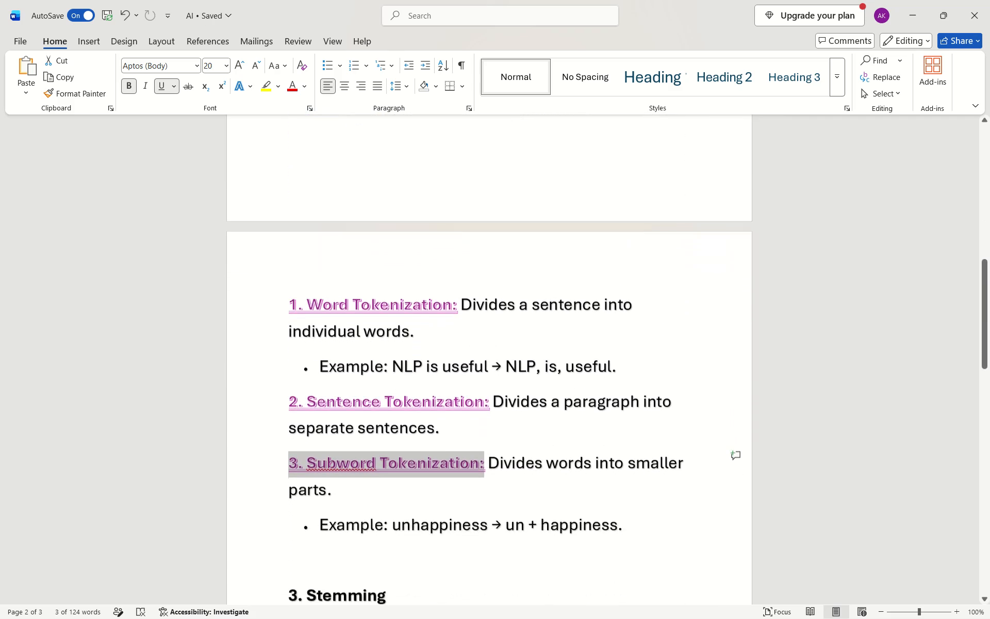
scroll(382, 466, up, 1)
scroll(382, 466, down, 1)
scroll(382, 466, up, 1)
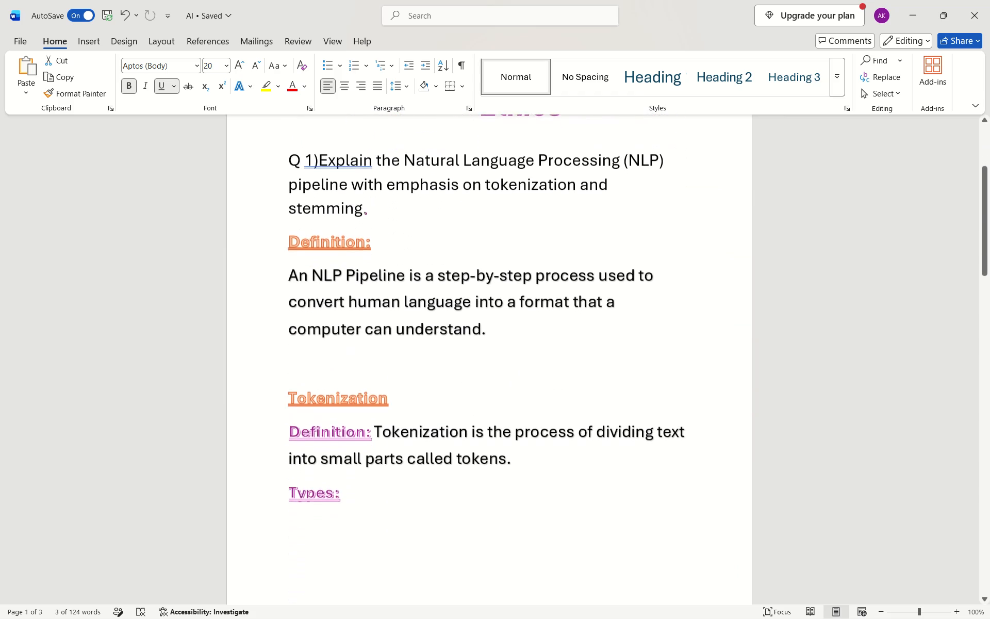
scroll(382, 466, down, 4)
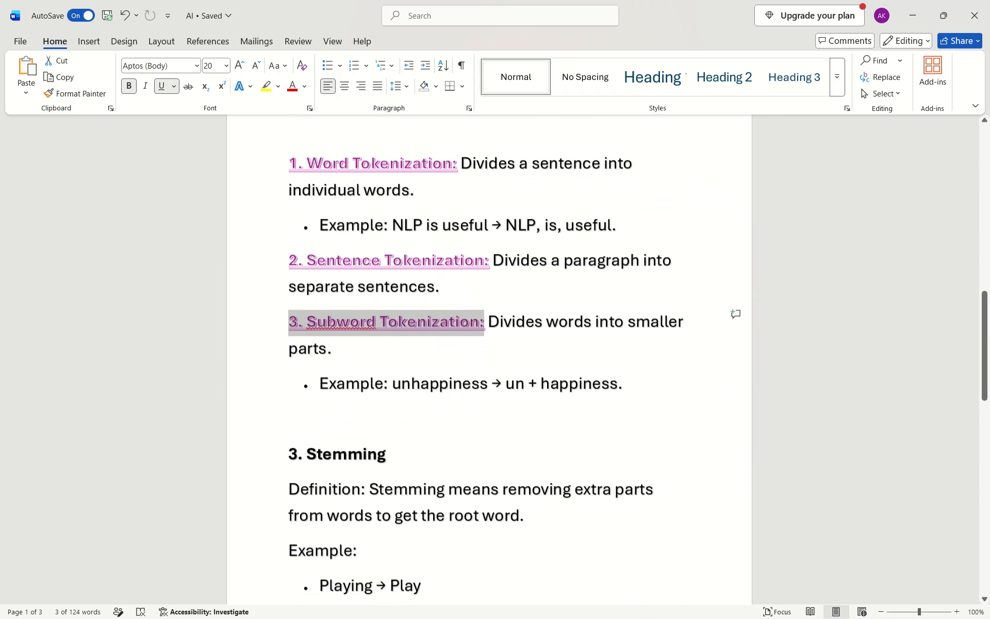
Delete the number and period "3." in front of the Stemming heading.
scroll(382, 466, down, 1)
click(299, 390)
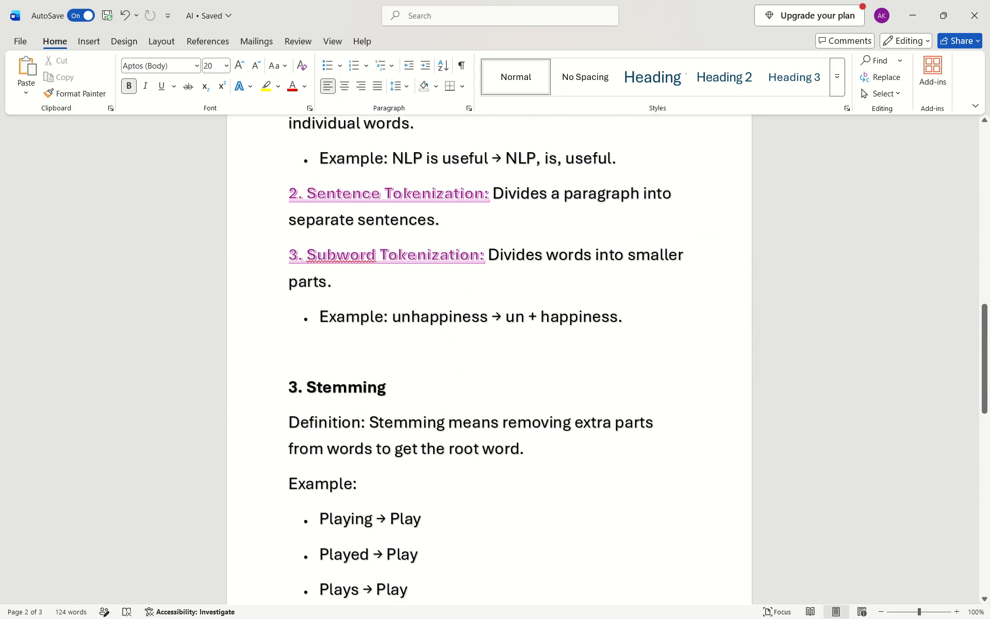
key(BackSpace)
key(Right)
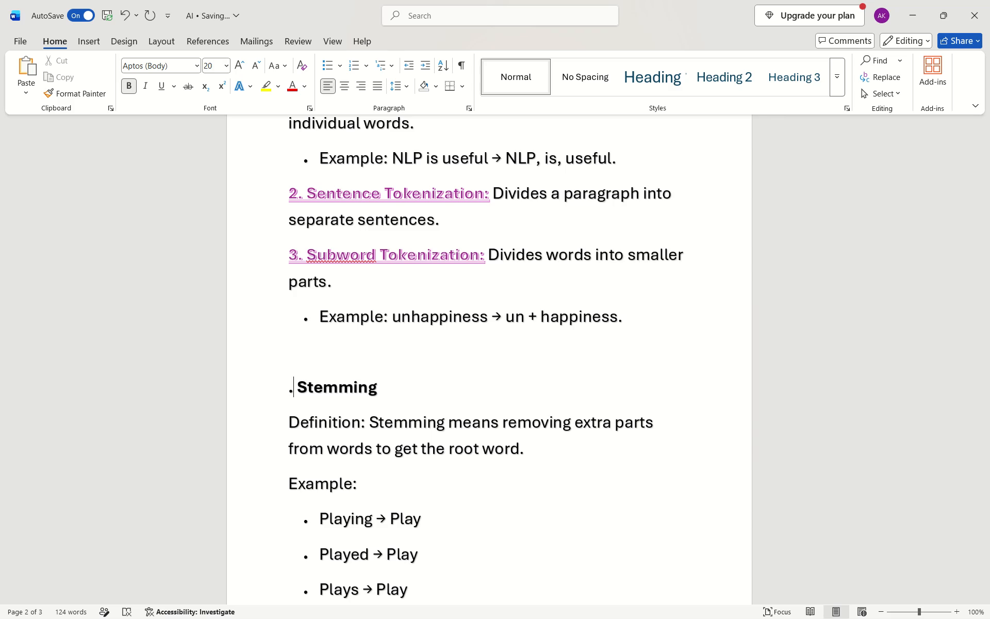
key(BackSpace)
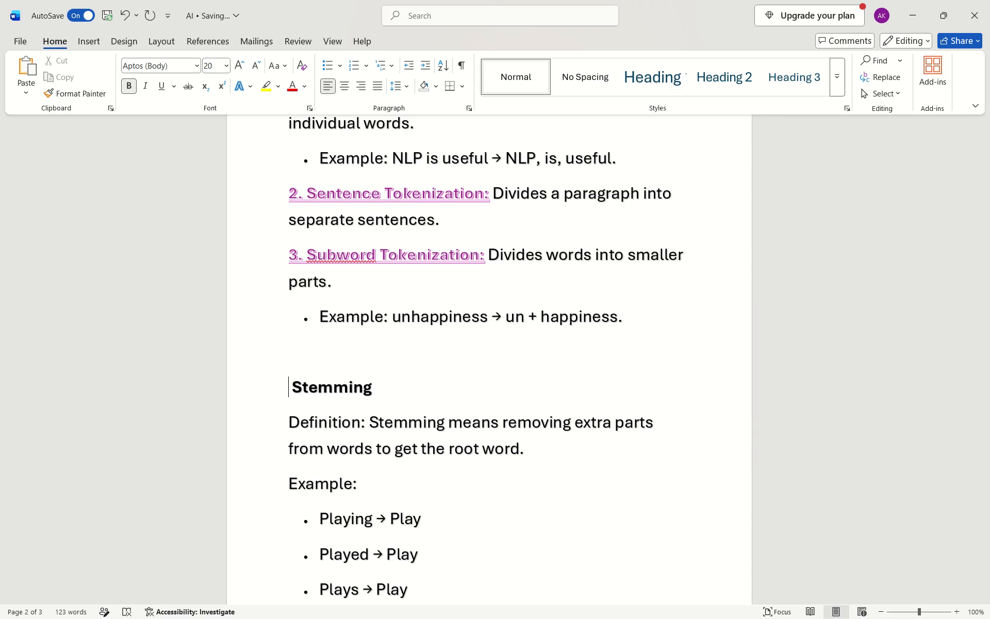
Compare the Definition and Tokenization heading styles under Q 1 with the unstyled Stemming section.
scroll(299, 390, up, 4)
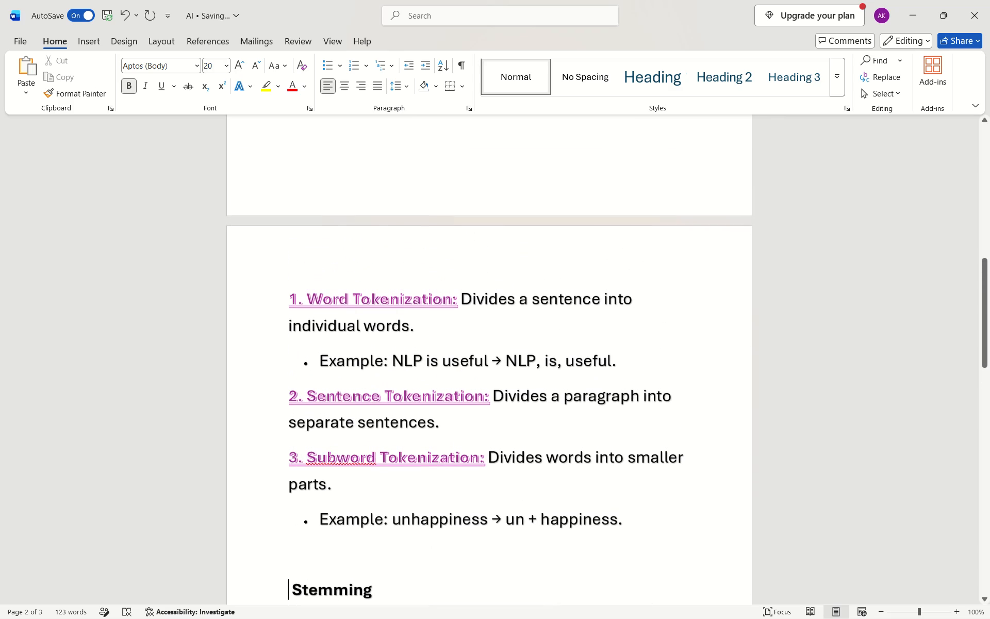
scroll(299, 390, up, 2)
scroll(299, 390, right, 1)
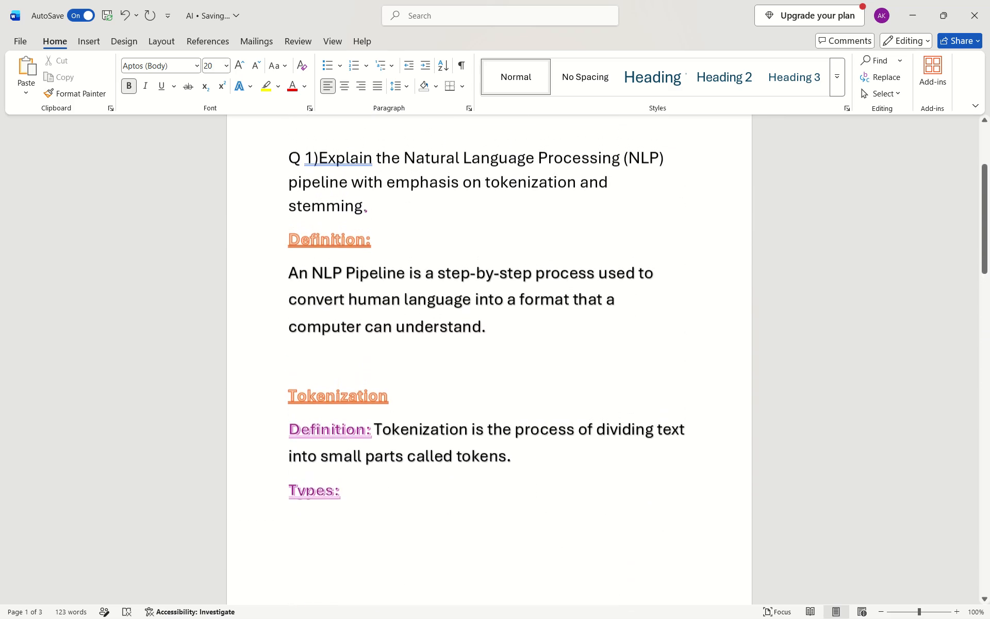
scroll(299, 390, right, 1)
scroll(299, 390, down, 2)
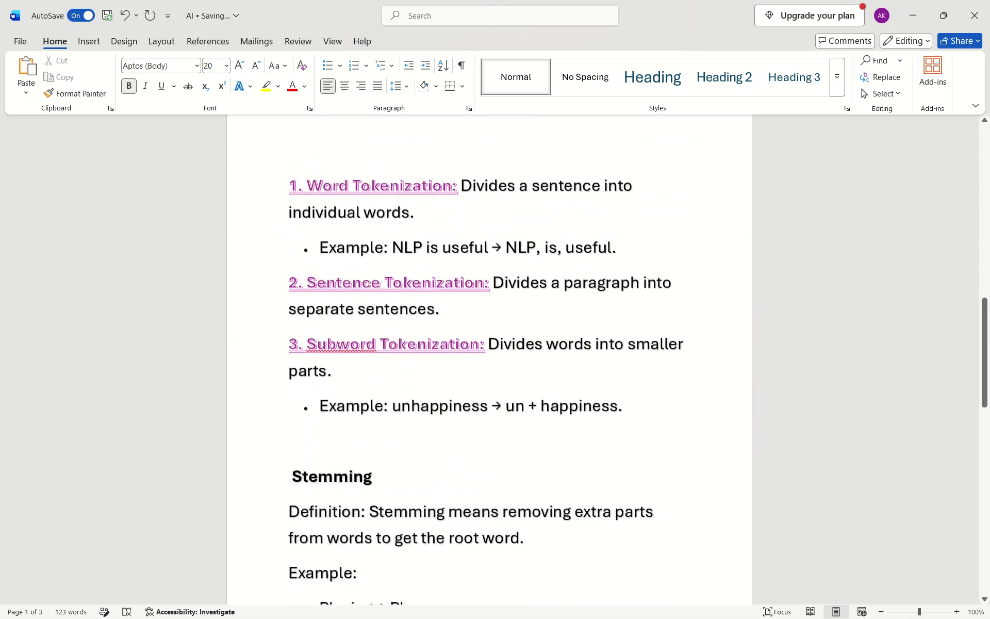
scroll(299, 390, down, 1)
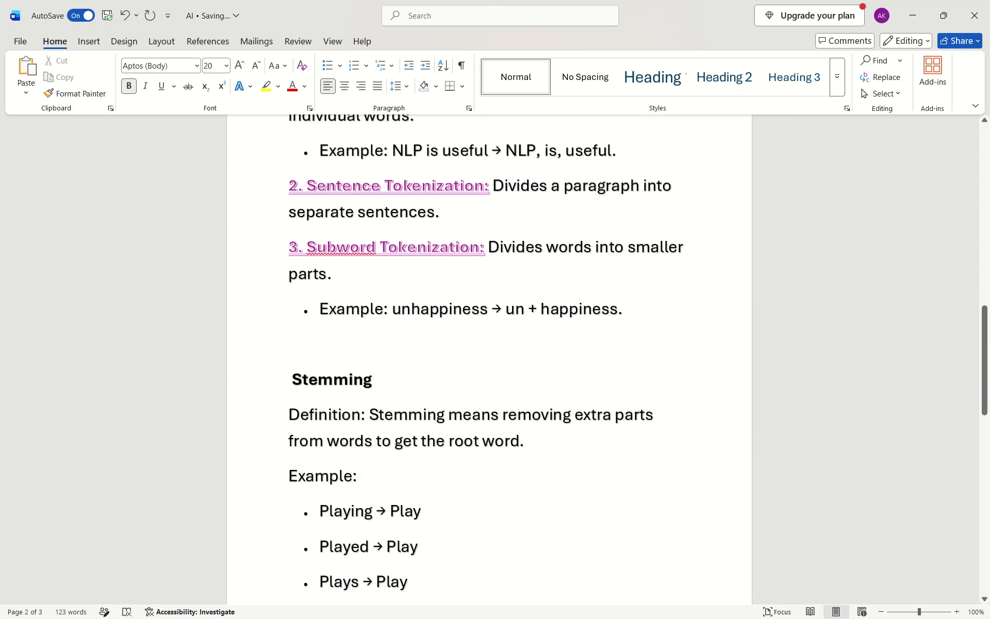
scroll(299, 390, down, 2)
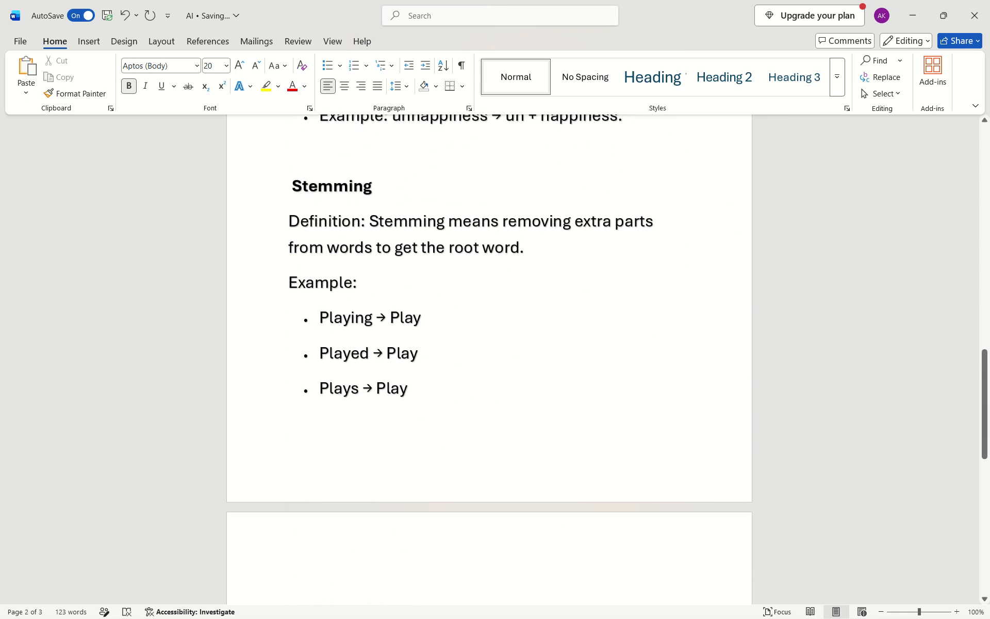
scroll(299, 390, up, 9)
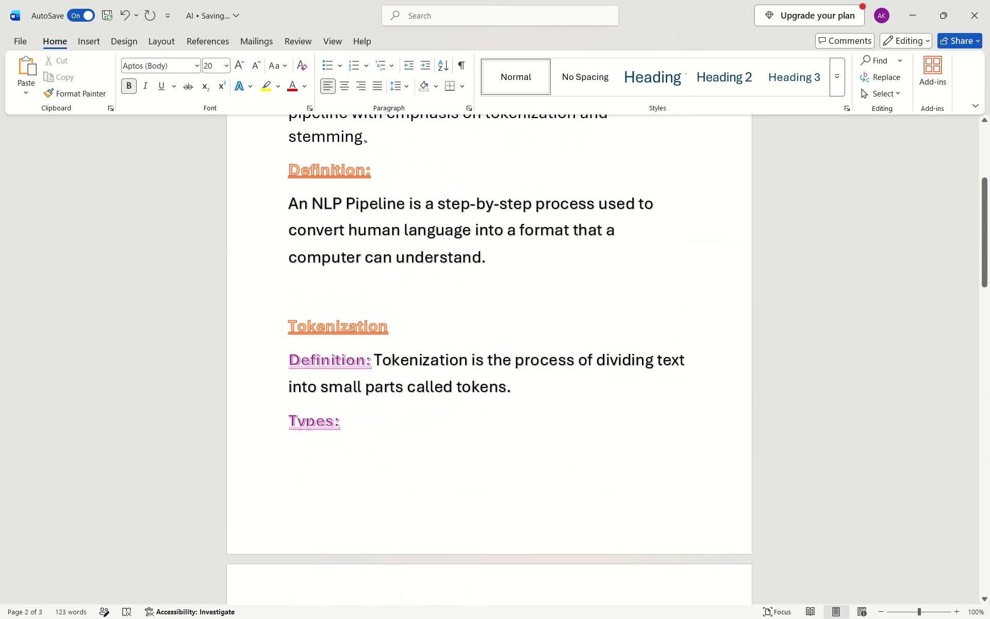
scroll(299, 390, down, 2)
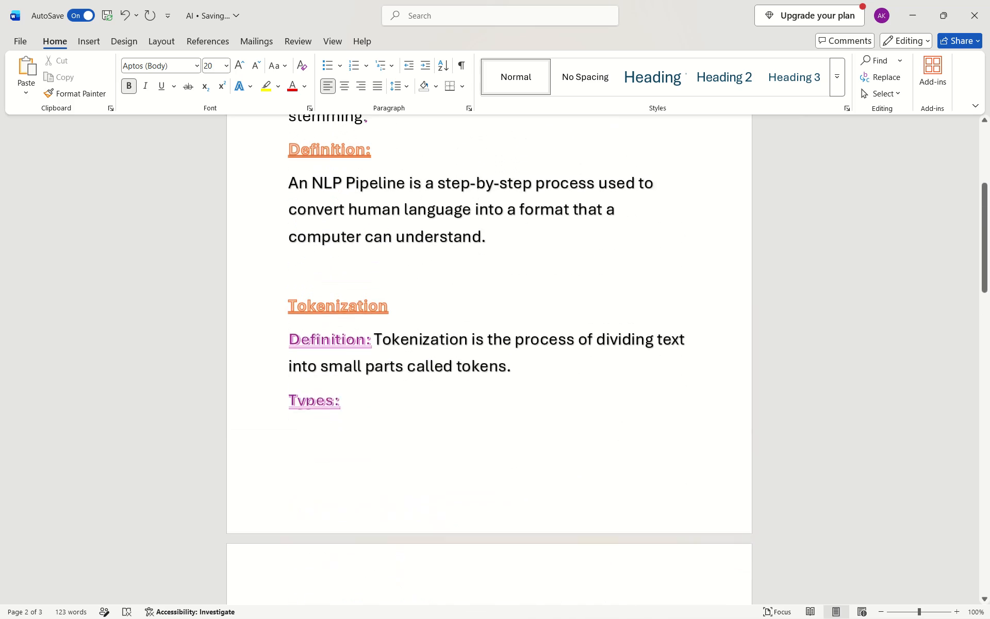
scroll(299, 390, down, 4)
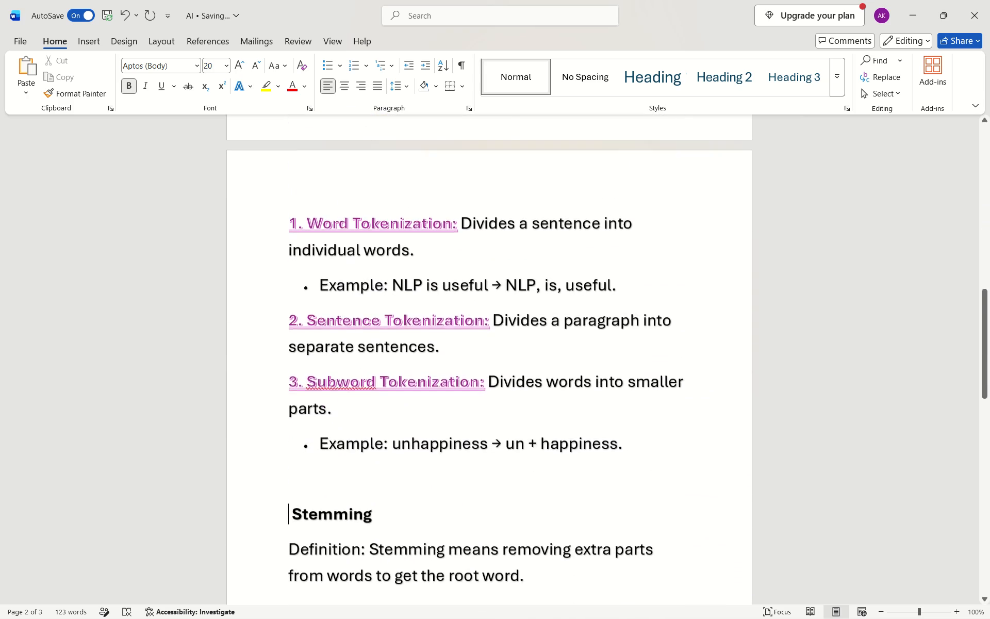
Format the Stemming heading with a double underline and the orange outlined text effect used on the Tokenization heading.
scroll(299, 390, down, 1)
drag(292, 376, 392, 376)
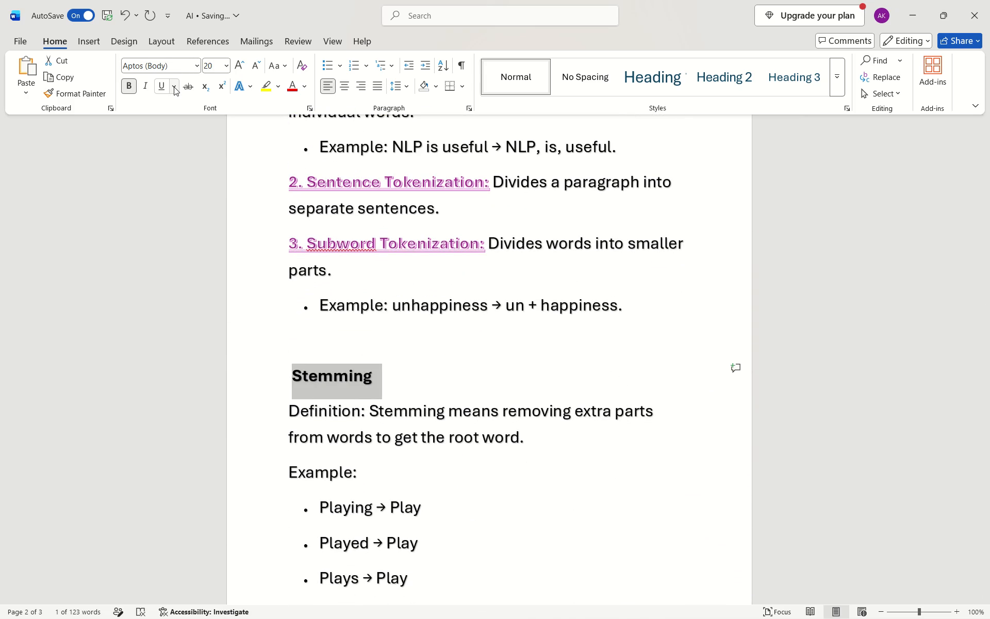
click(174, 87)
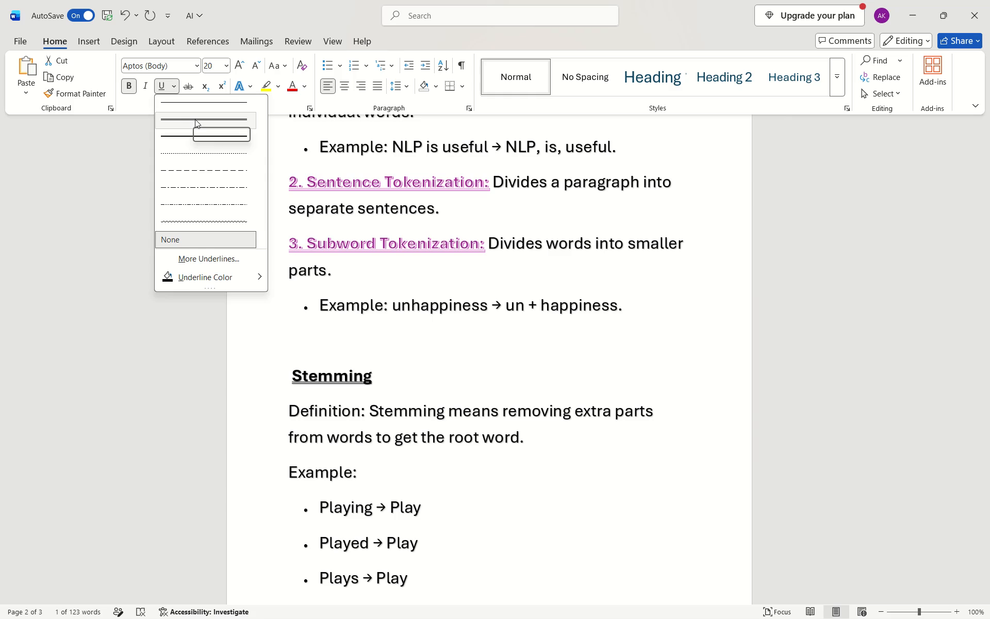
click(195, 119)
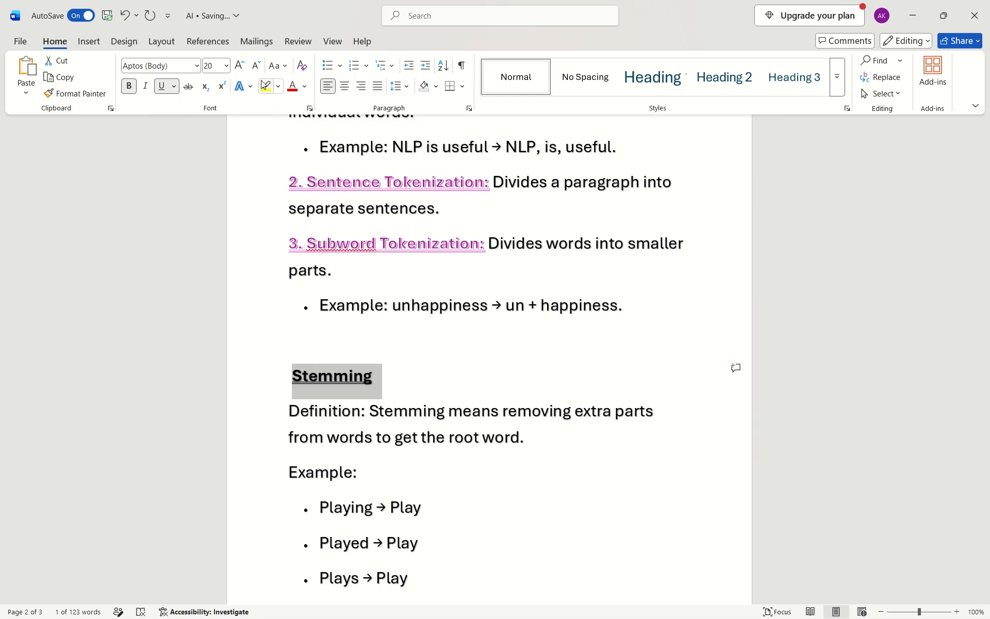
click(252, 84)
click(321, 117)
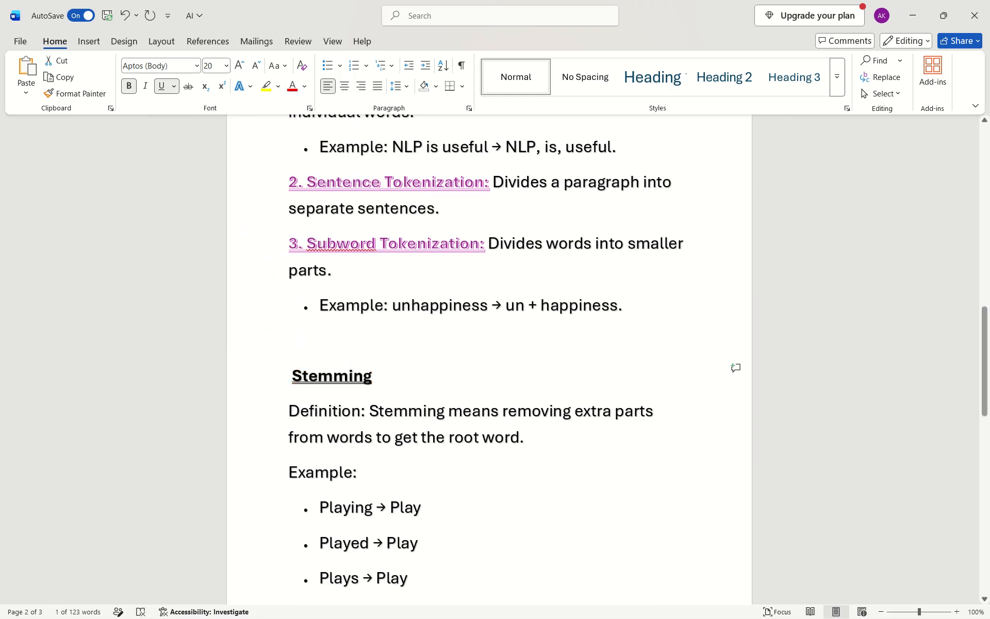
click(518, 347)
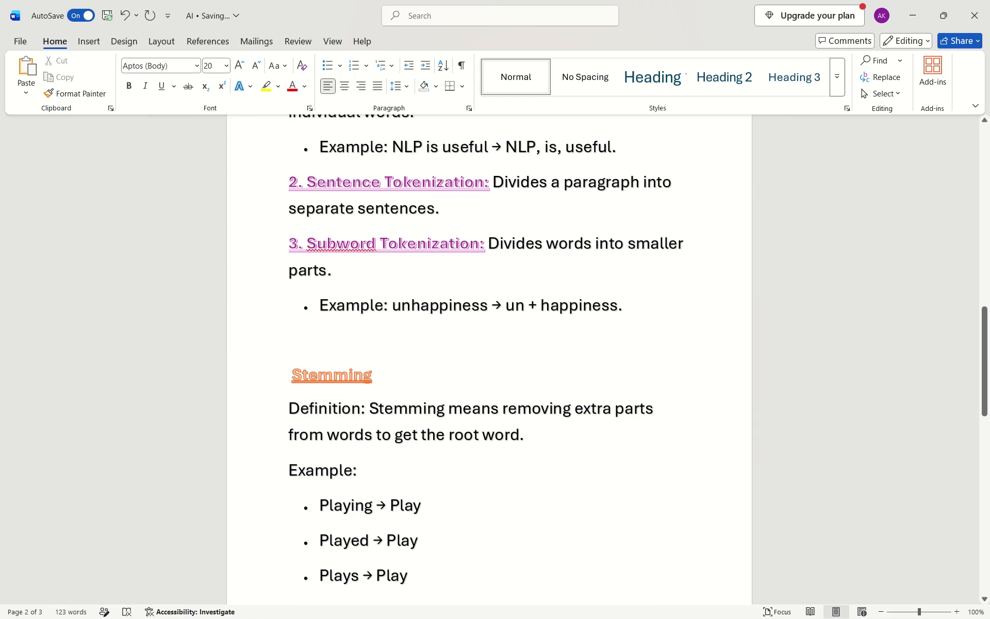
Review the heading and label styling from Q 1 through the Tokenization section to the Stemming examples.
scroll(419, 320, up, 6)
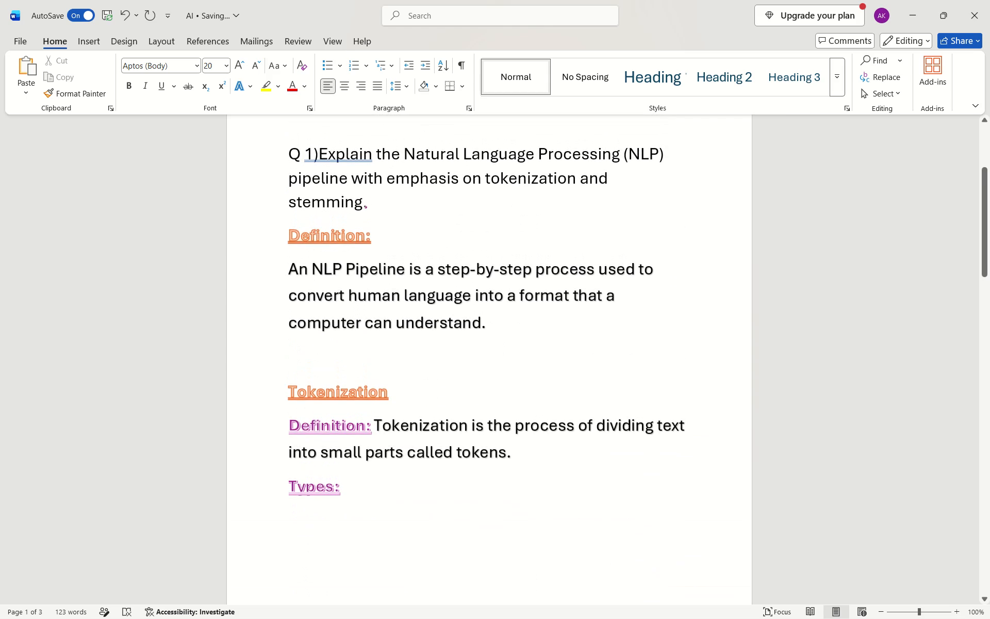
scroll(419, 320, down, 1)
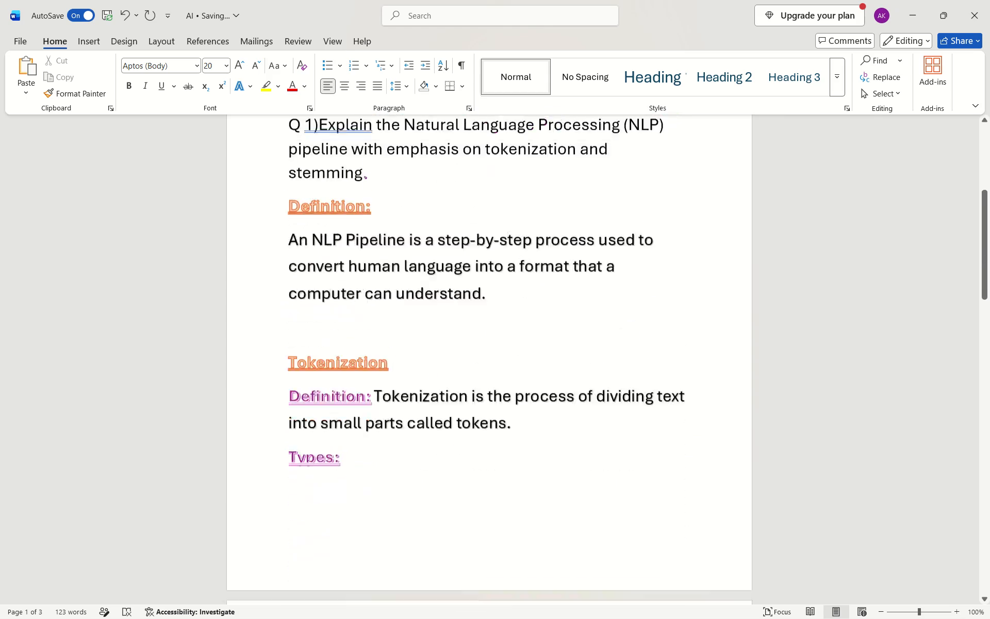
scroll(419, 320, down, 4)
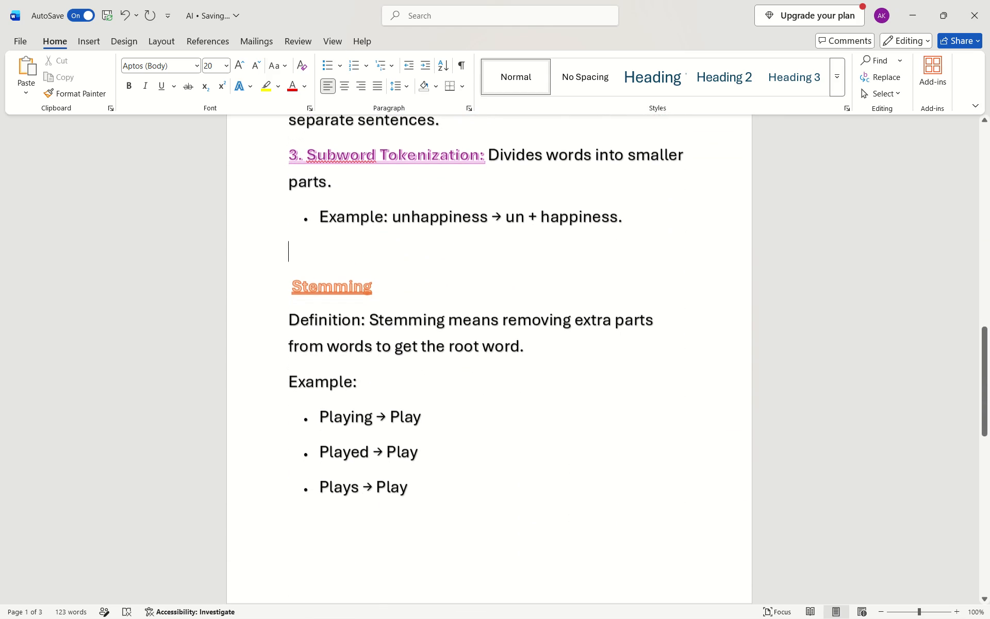
scroll(419, 320, down, 1)
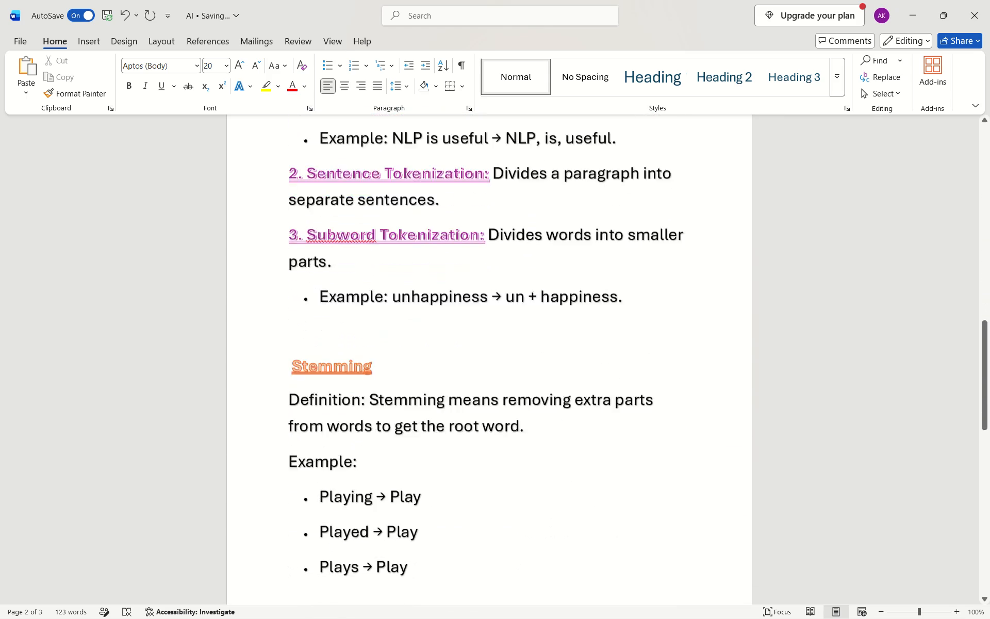
scroll(419, 320, down, 1)
scroll(419, 320, up, 1)
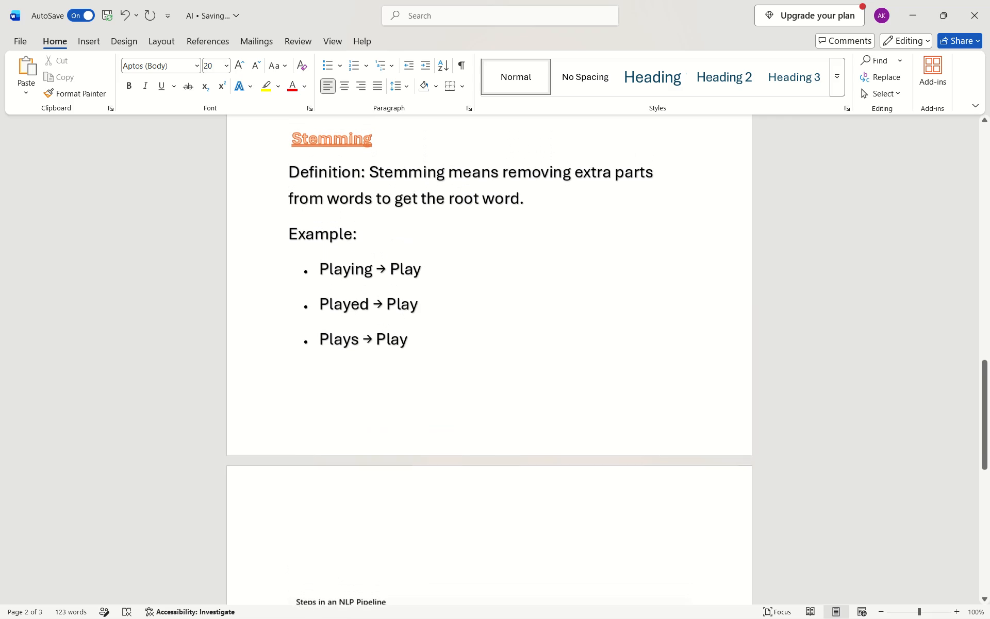
scroll(419, 320, up, 6)
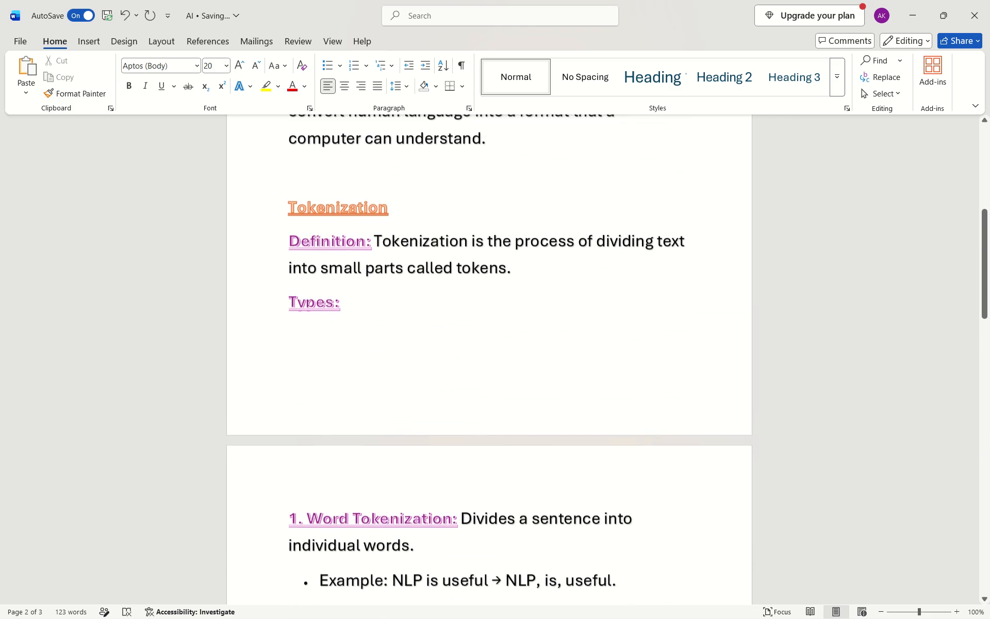
scroll(419, 320, down, 2)
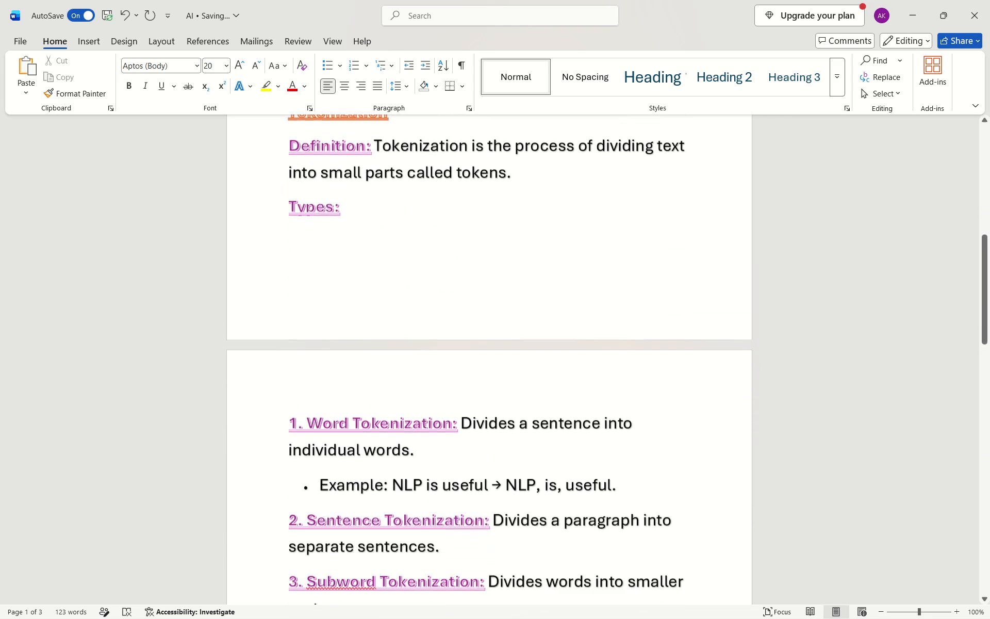
Format the Stemming section's "Definition:" label with the magenta shadowed text effect used on the Tokenization labels.
scroll(419, 320, down, 3)
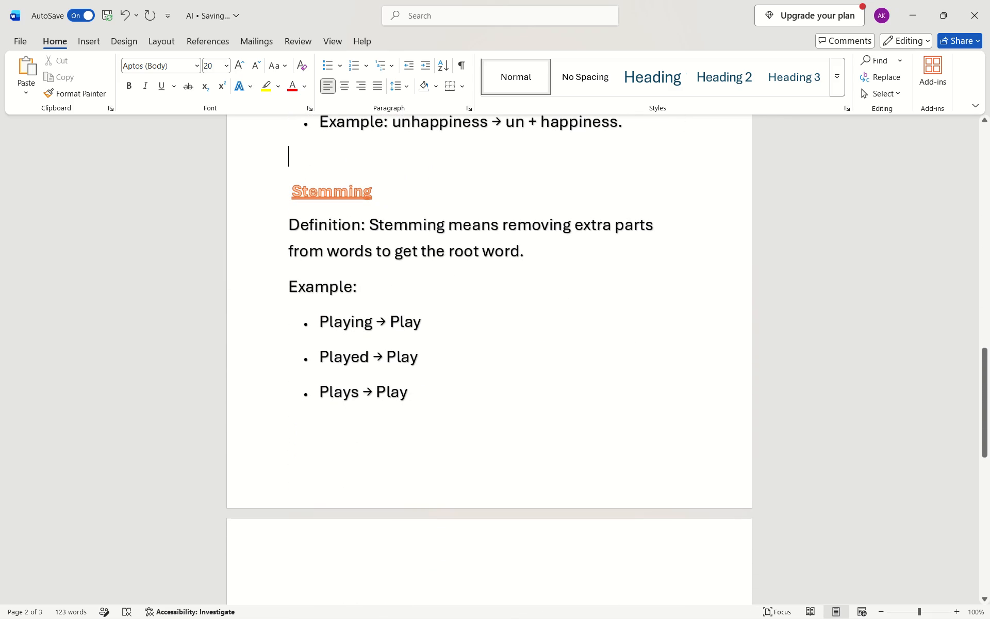
drag(288, 222, 333, 222)
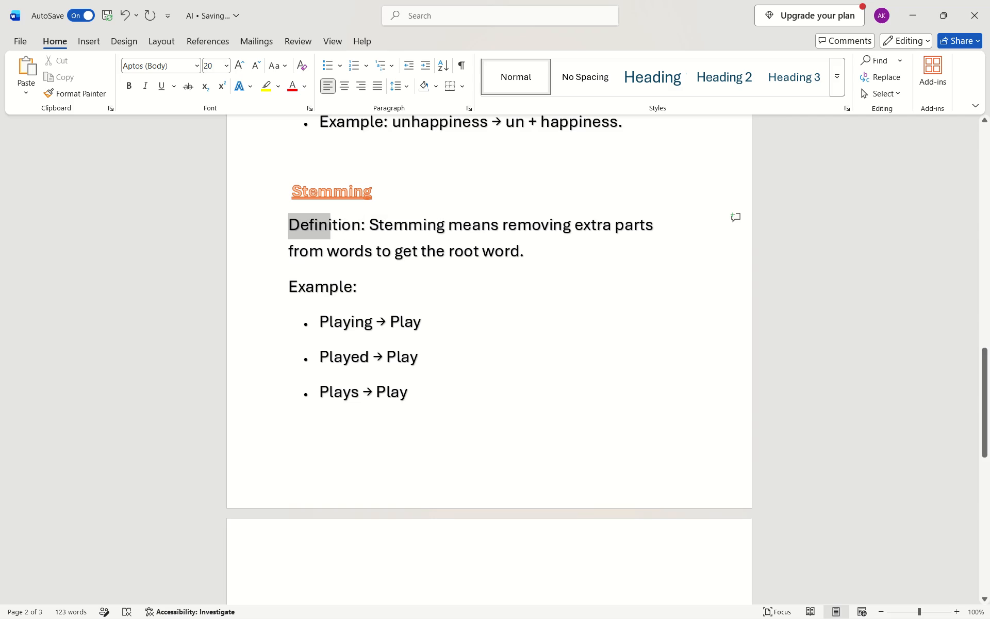
drag(333, 222, 364, 229)
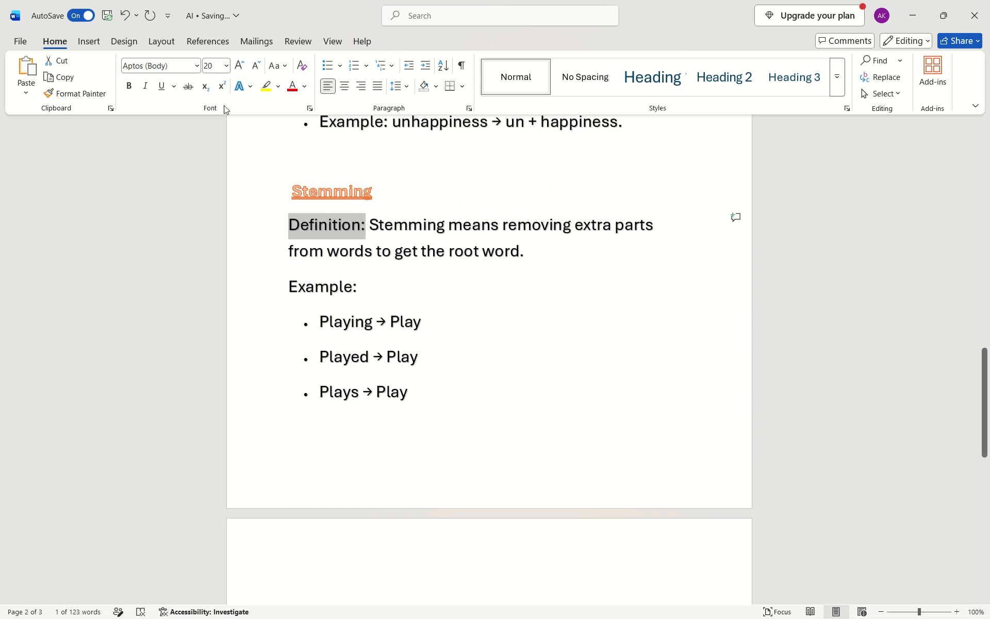
click(174, 83)
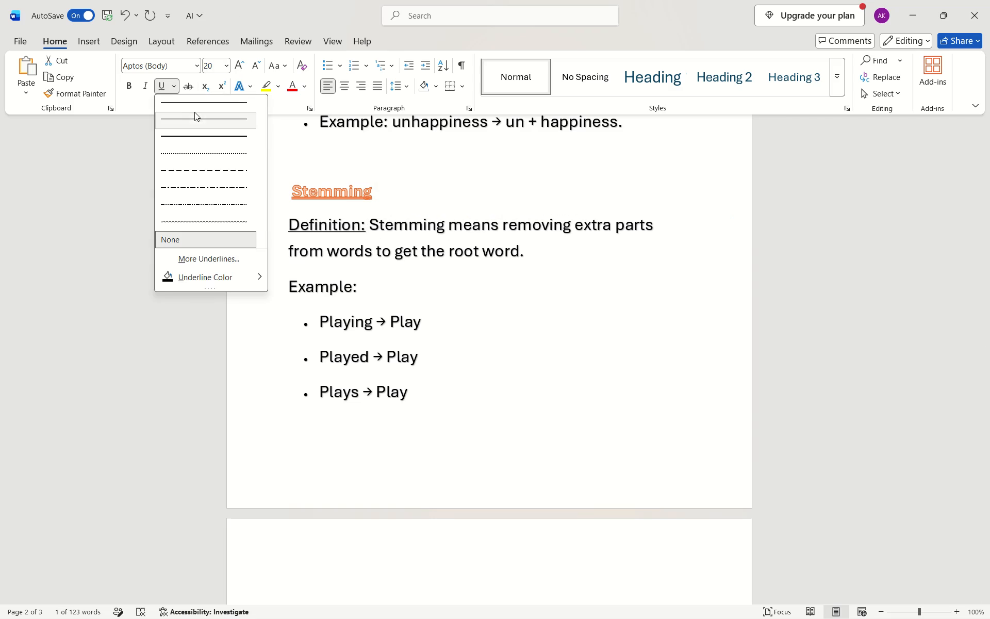
drag(195, 113, 247, 85)
click(247, 85)
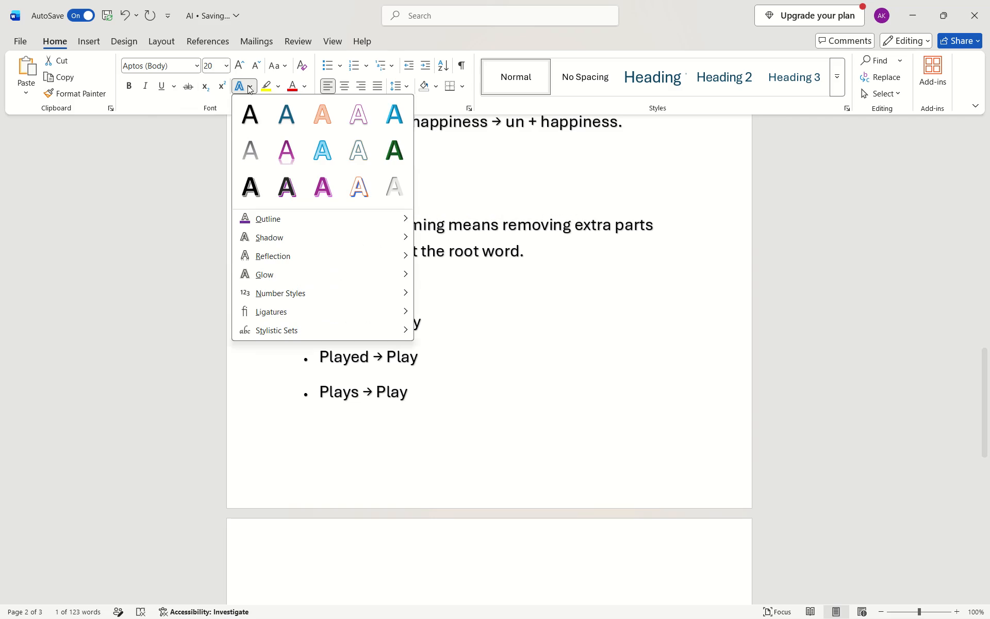
click(322, 187)
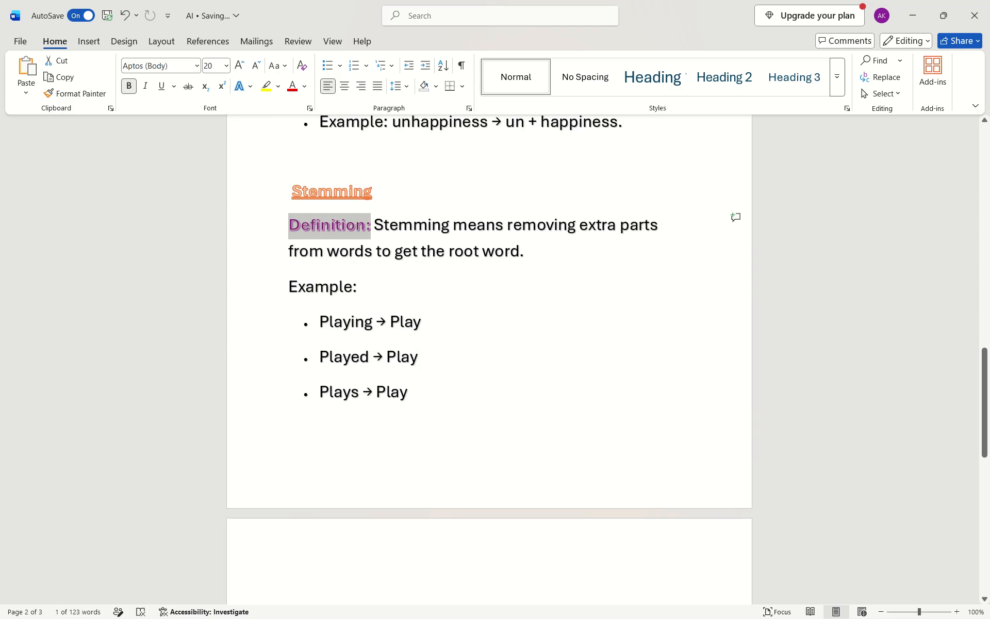
click(577, 346)
Review the document from the Stemming examples through the NLP pipeline diagram to the end of the last page.
scroll(577, 346, down, 1)
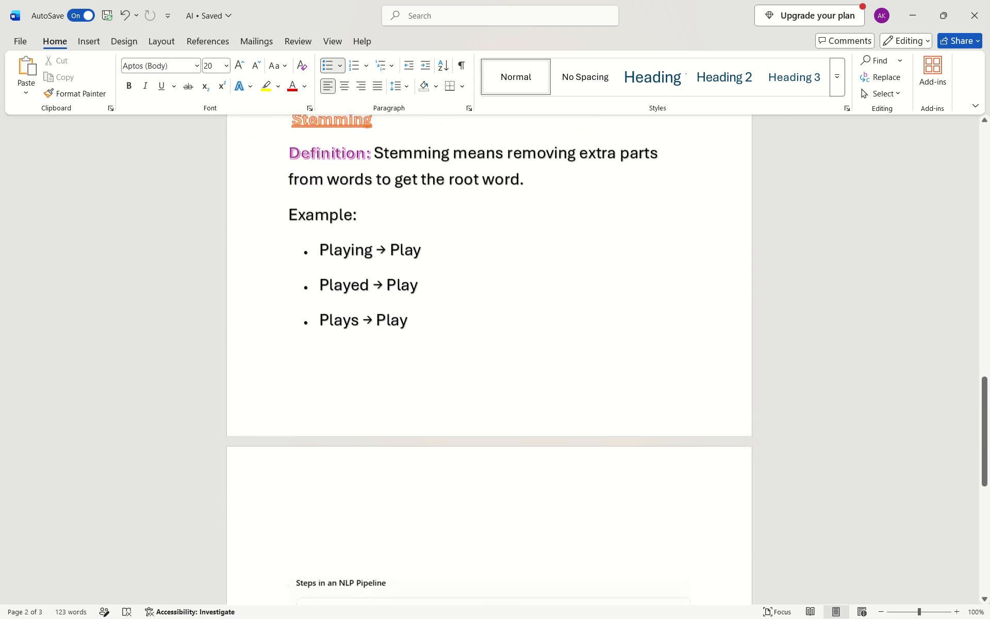
scroll(577, 346, down, 6)
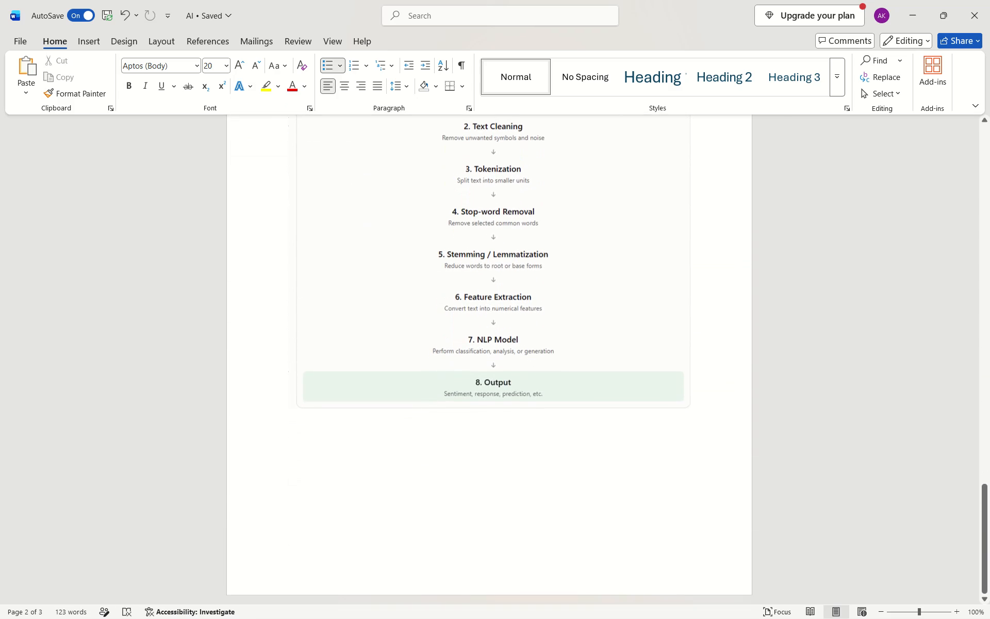
scroll(577, 346, down, 1)
scroll(543, 460, down, 1)
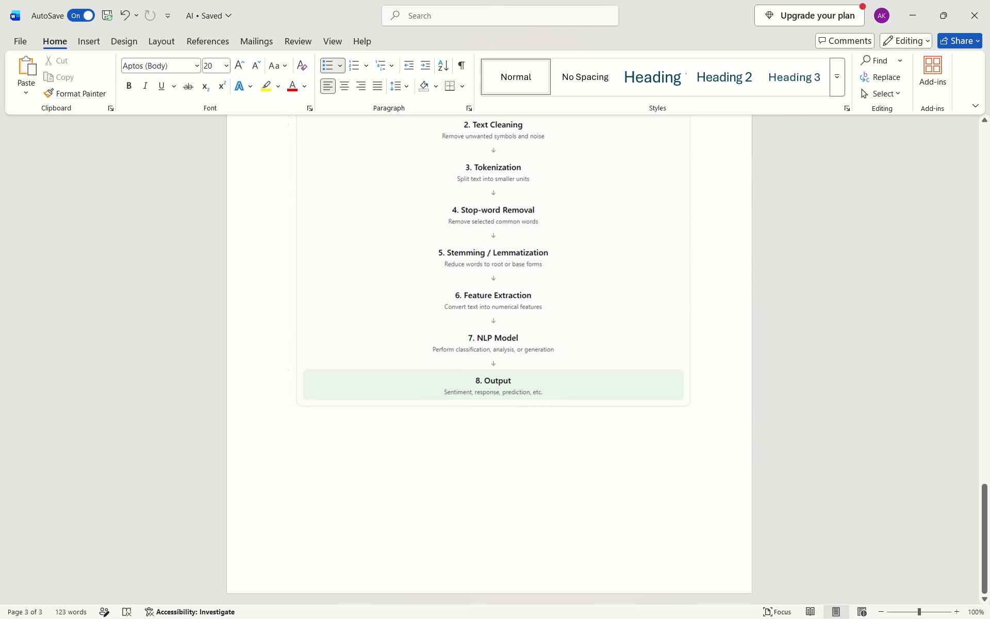
scroll(543, 460, down, 3)
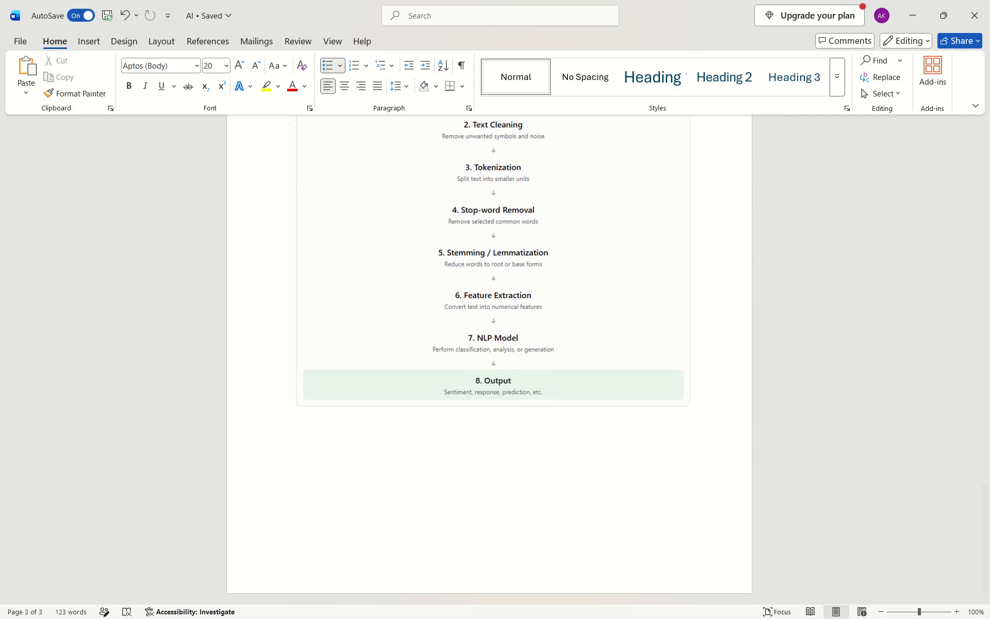
scroll(543, 460, down, 3)
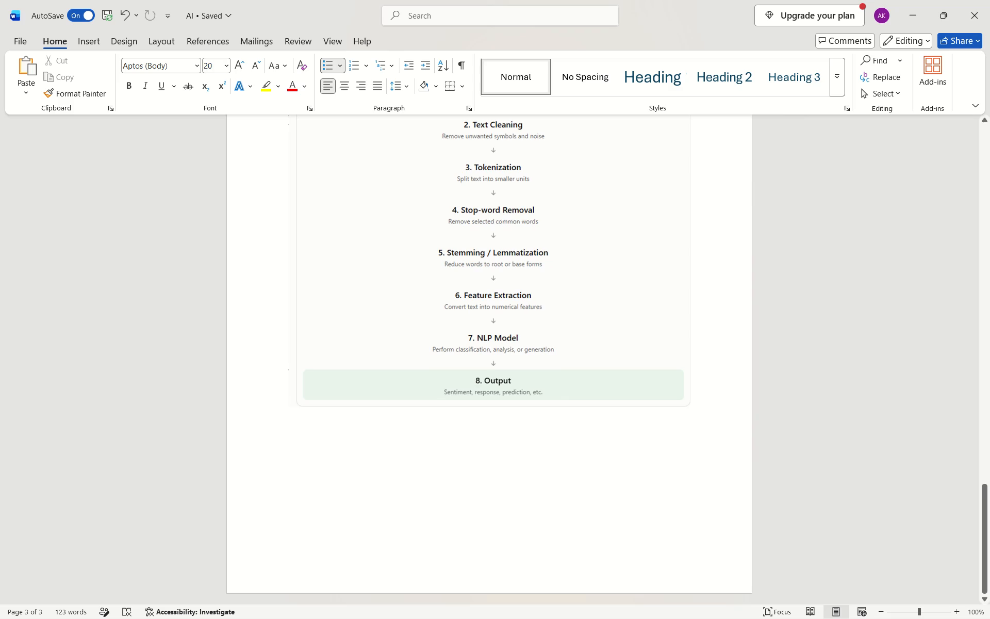
Switch to the Assignment questions document and copy question 2 on Sentiment Analysis from the Unit 6 table.
scroll(530, 462, down, 2)
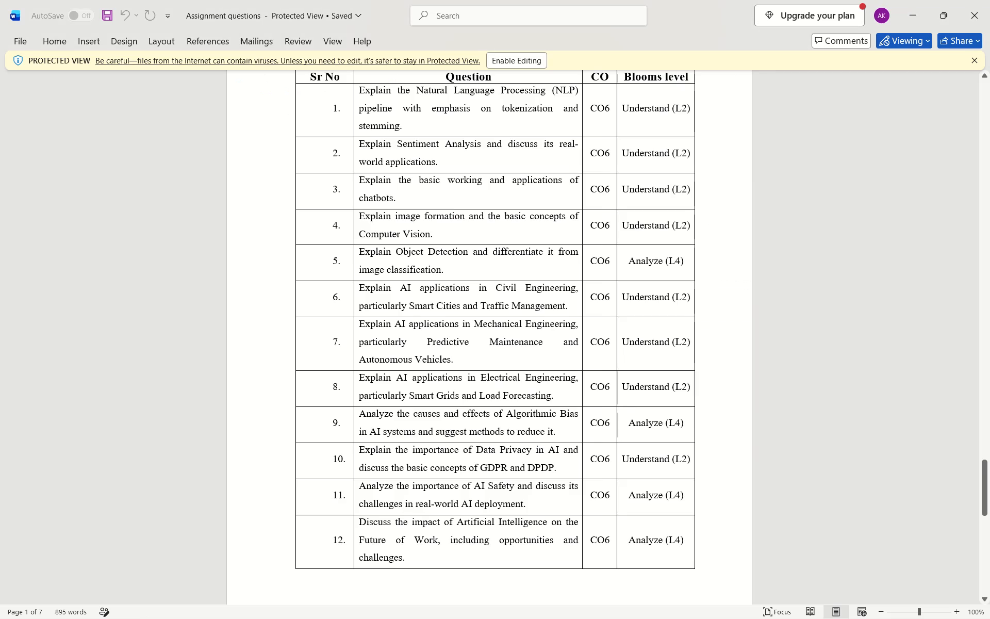
scroll(361, 176, up, 1)
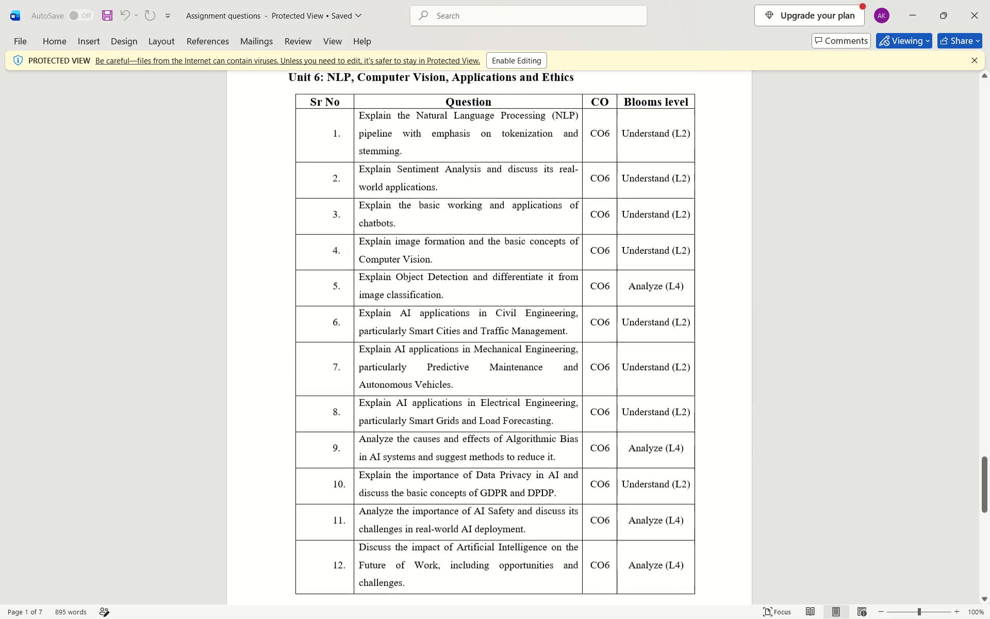
scroll(361, 176, up, 1)
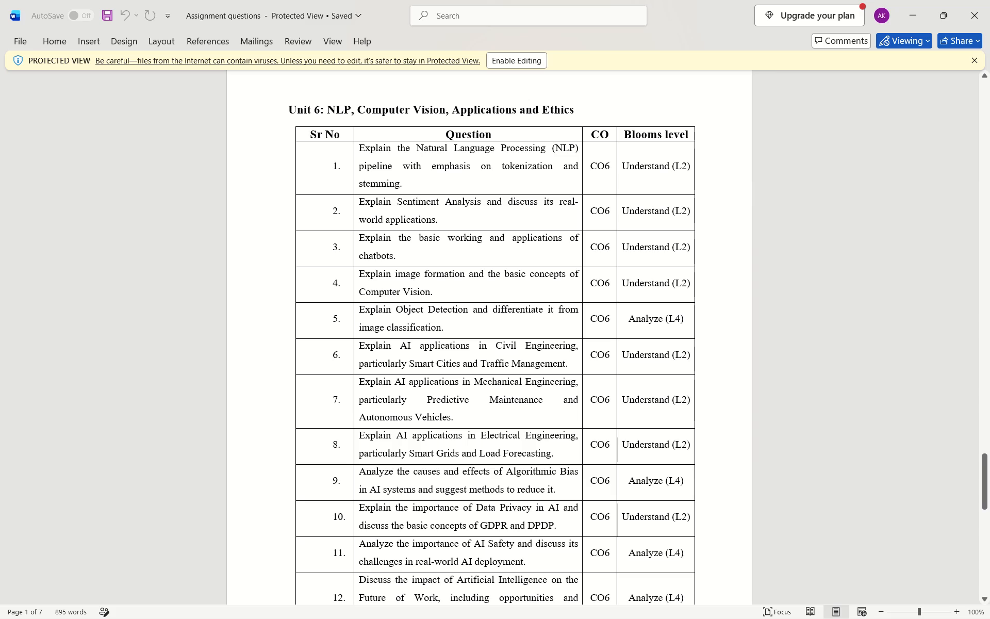
drag(360, 200, 428, 225)
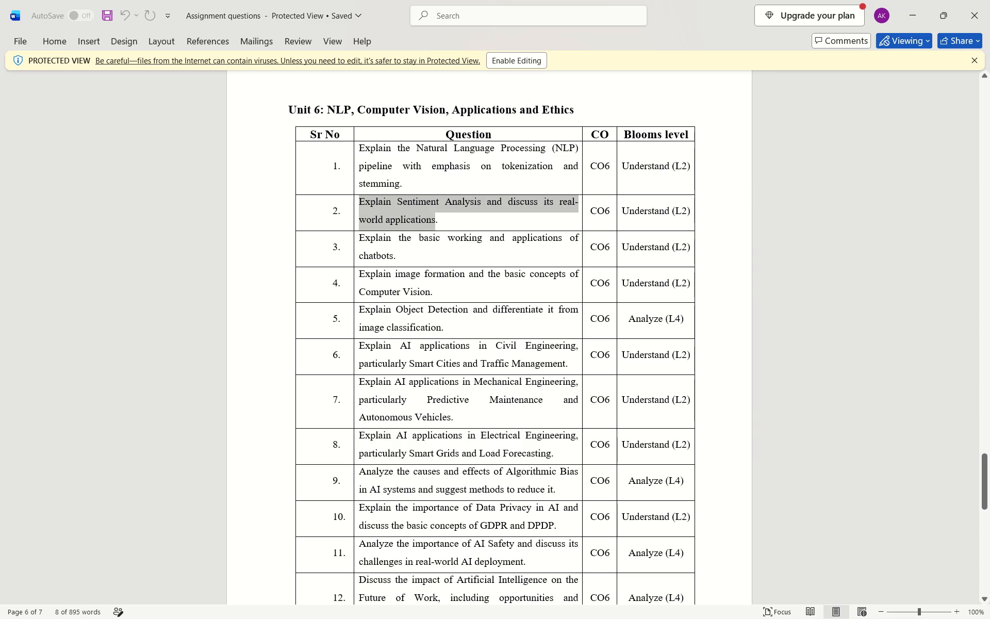
click(442, 224)
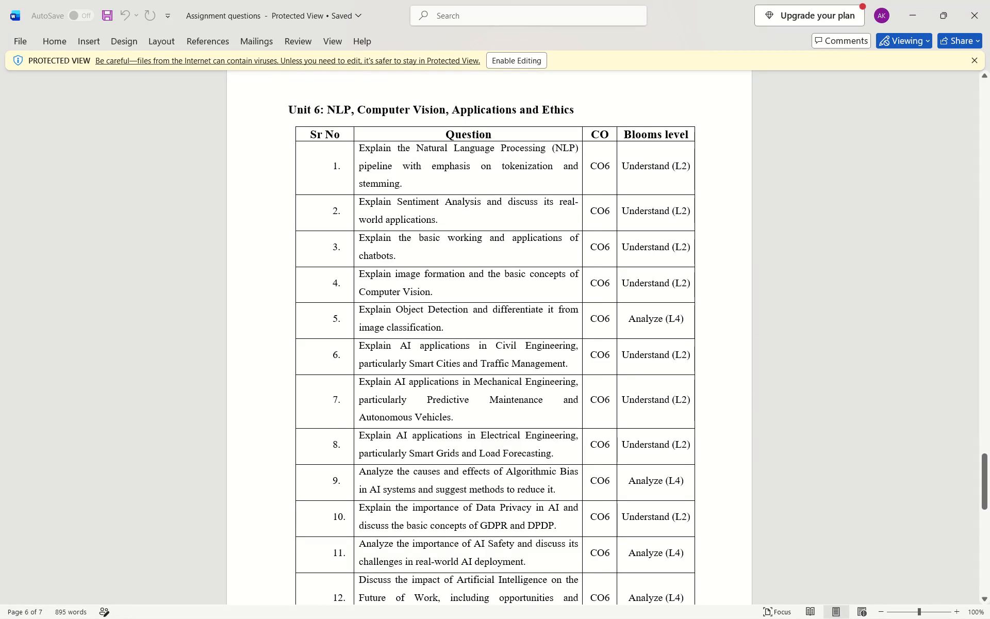
drag(359, 201, 448, 232)
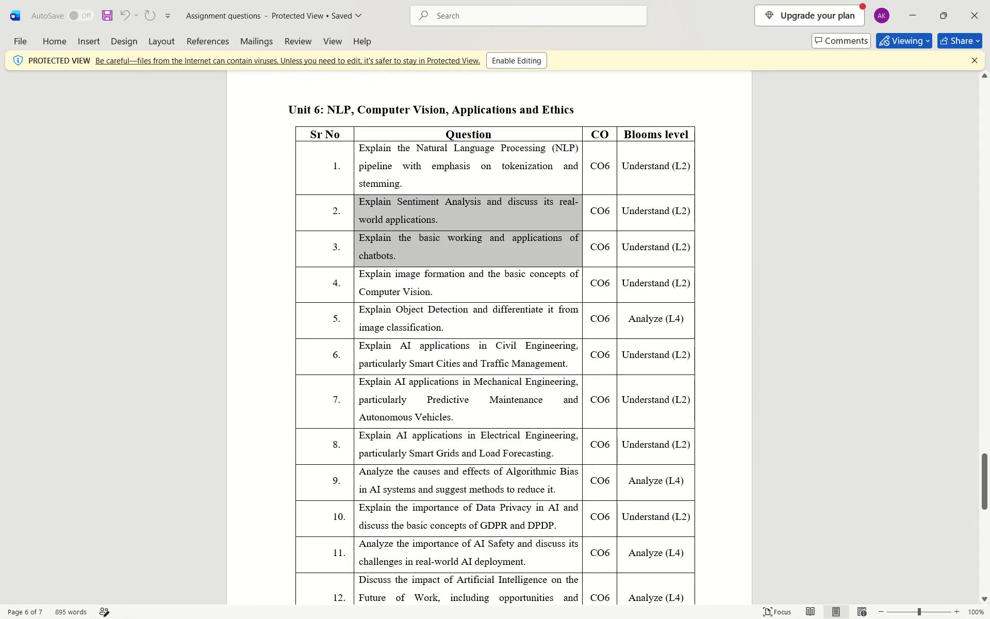
drag(448, 232, 440, 216)
key(ctrl+c)
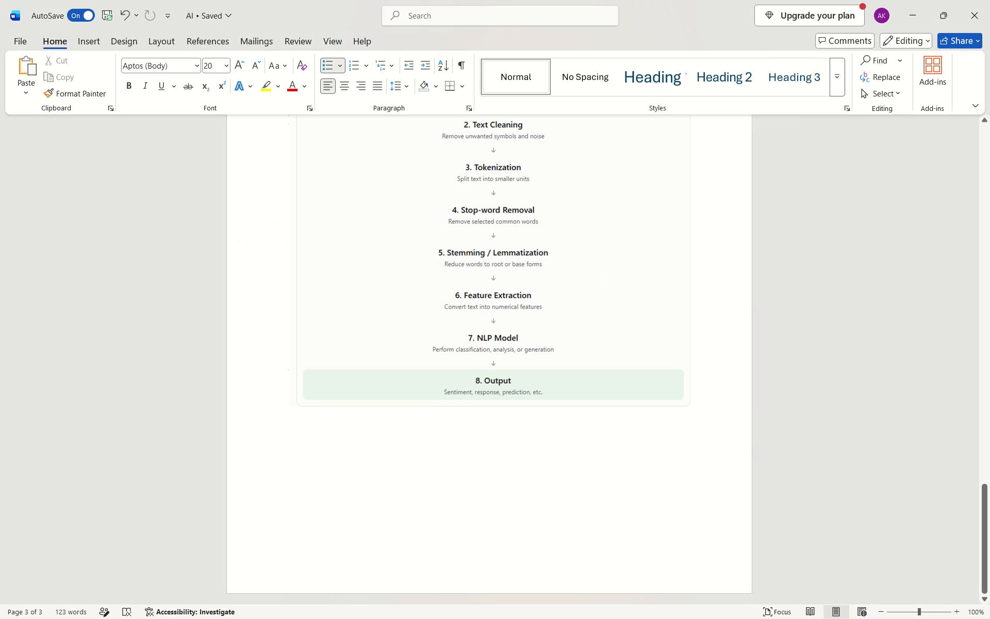
Paste the copied Sentiment Analysis question on a new line below the NLP pipeline diagram in the AI document.
click(302, 444)
key(Return)
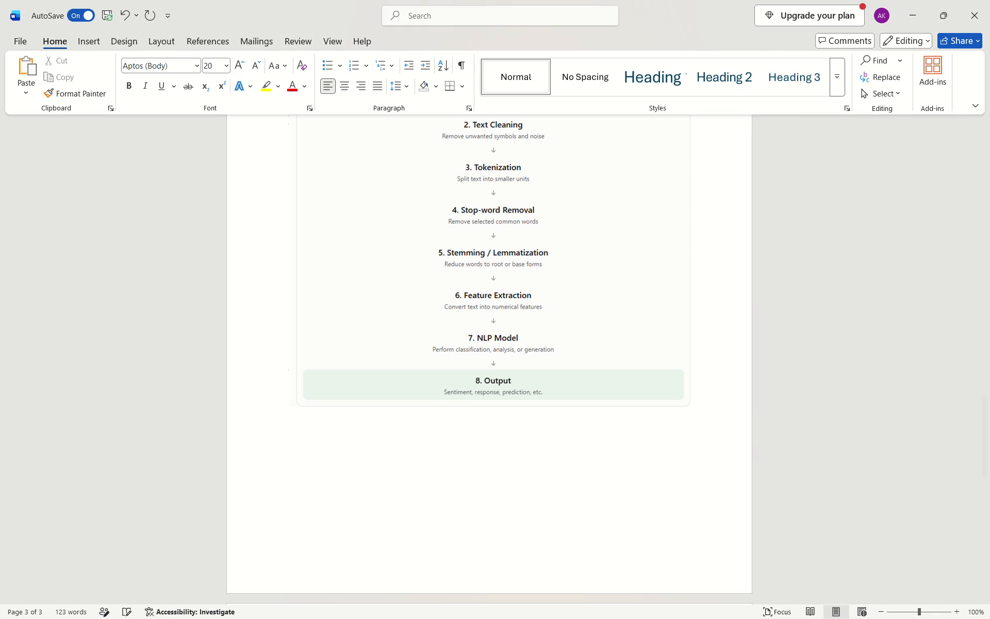
key(ctrl+v)
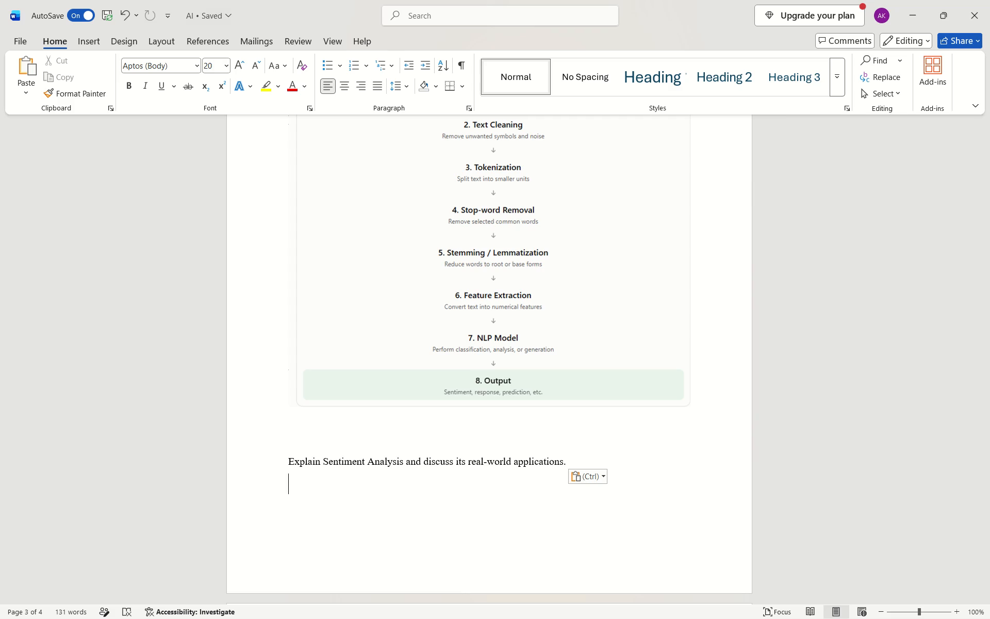
Change the font color of the whole Q 1 question text to dark blue from the theme colors.
scroll(302, 444, up, 9)
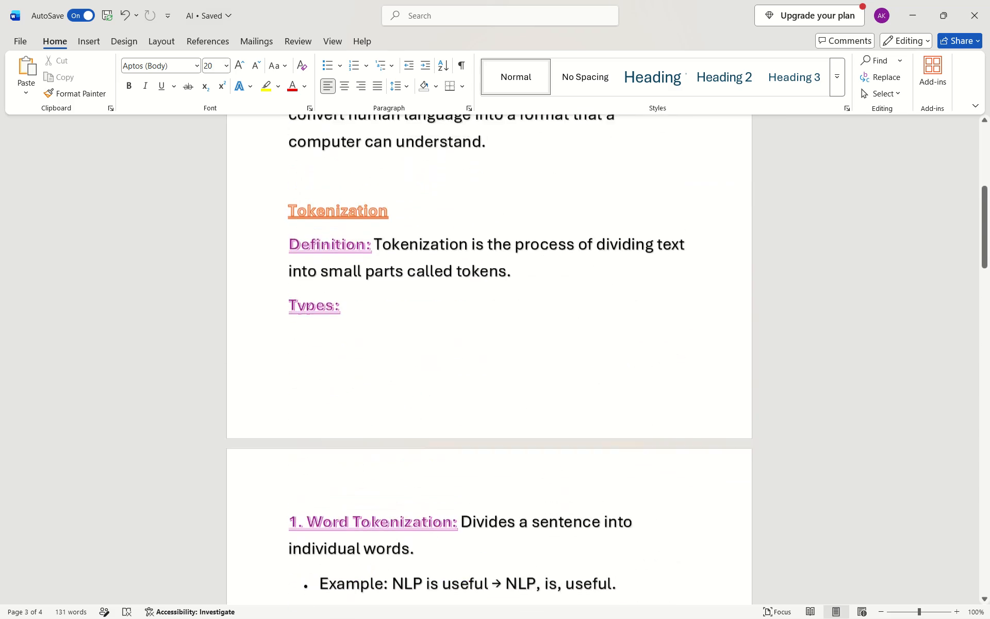
scroll(302, 444, up, 5)
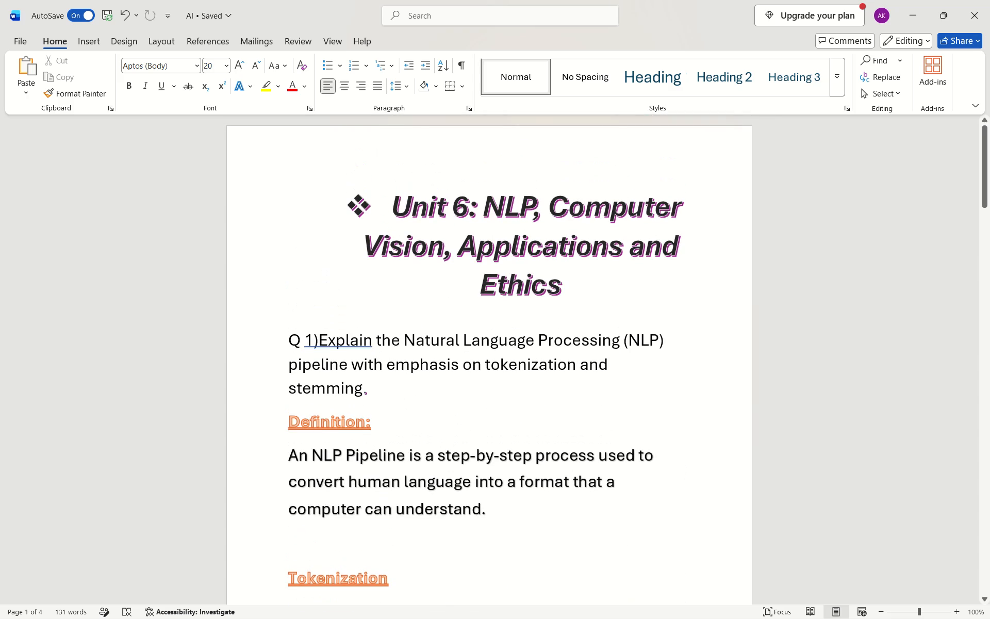
drag(288, 337, 331, 355)
drag(331, 355, 397, 396)
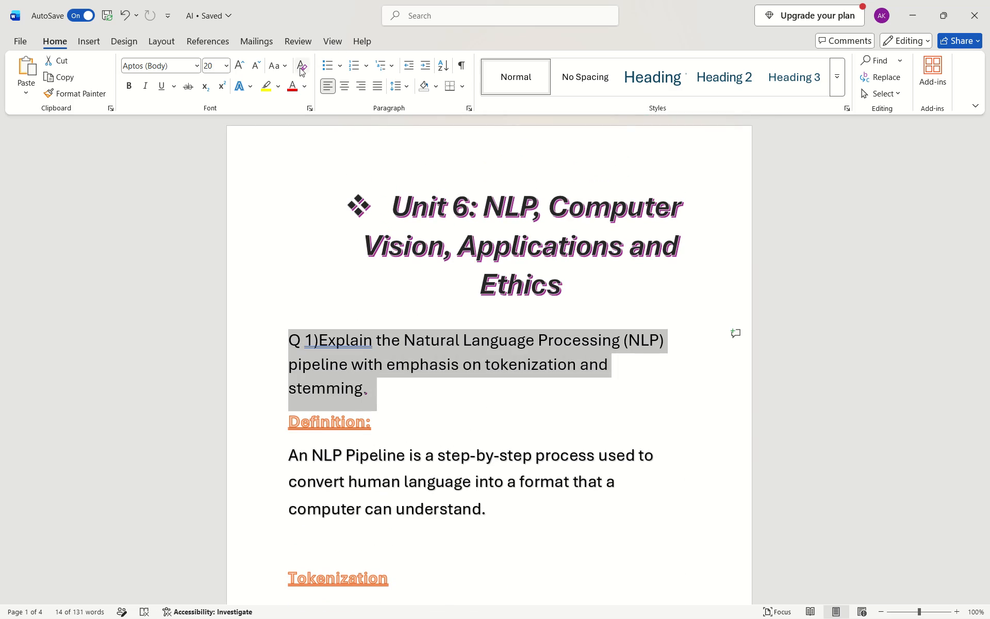
click(304, 84)
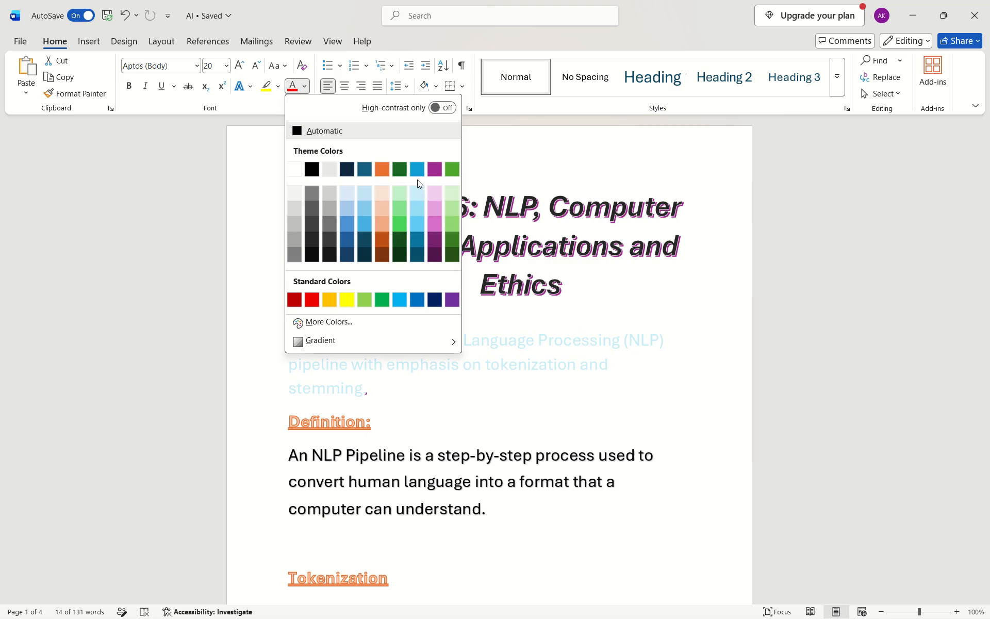
click(349, 254)
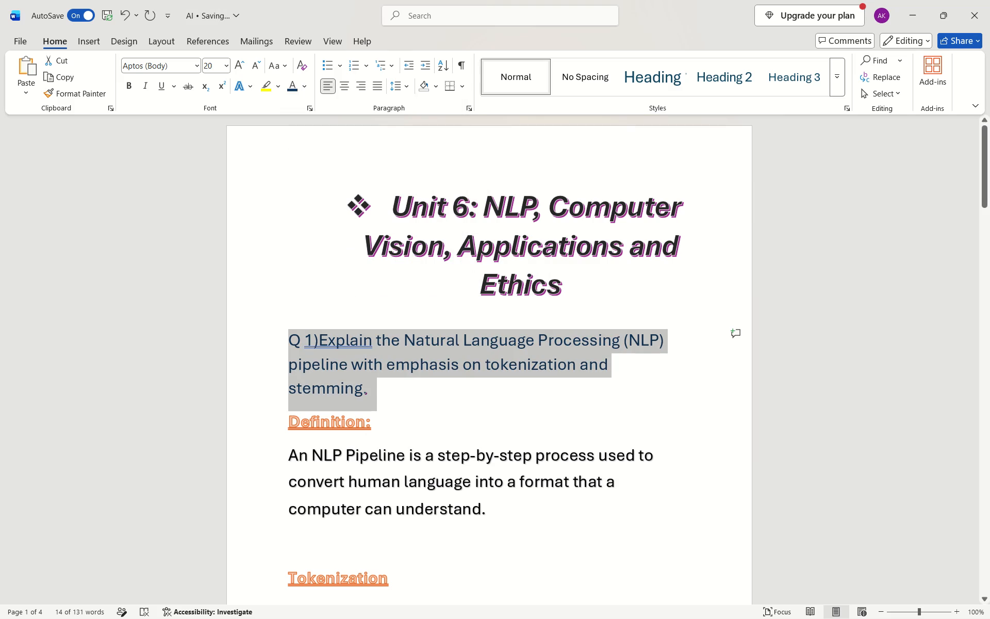
click(619, 399)
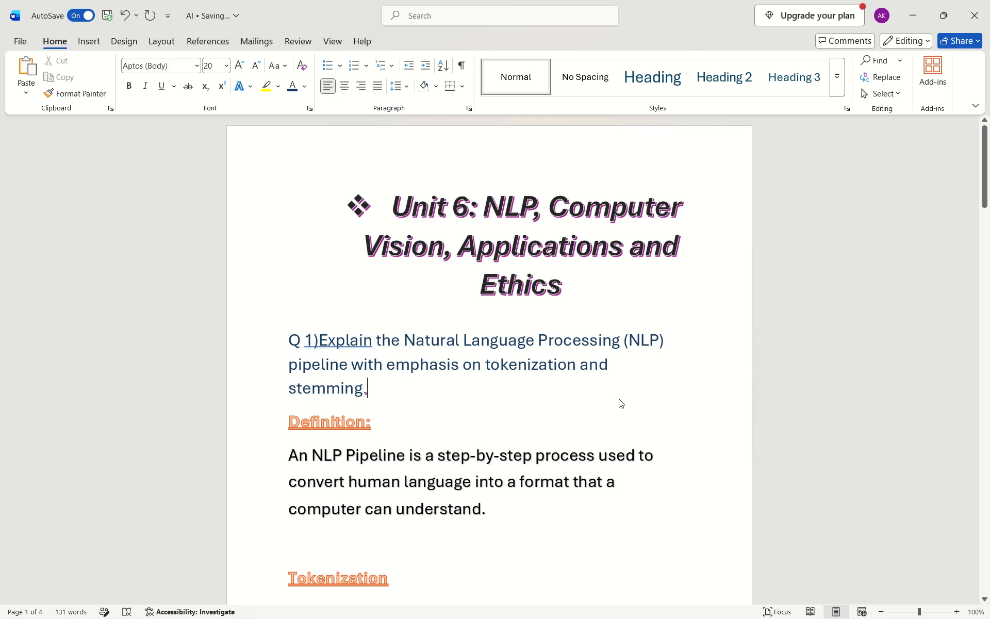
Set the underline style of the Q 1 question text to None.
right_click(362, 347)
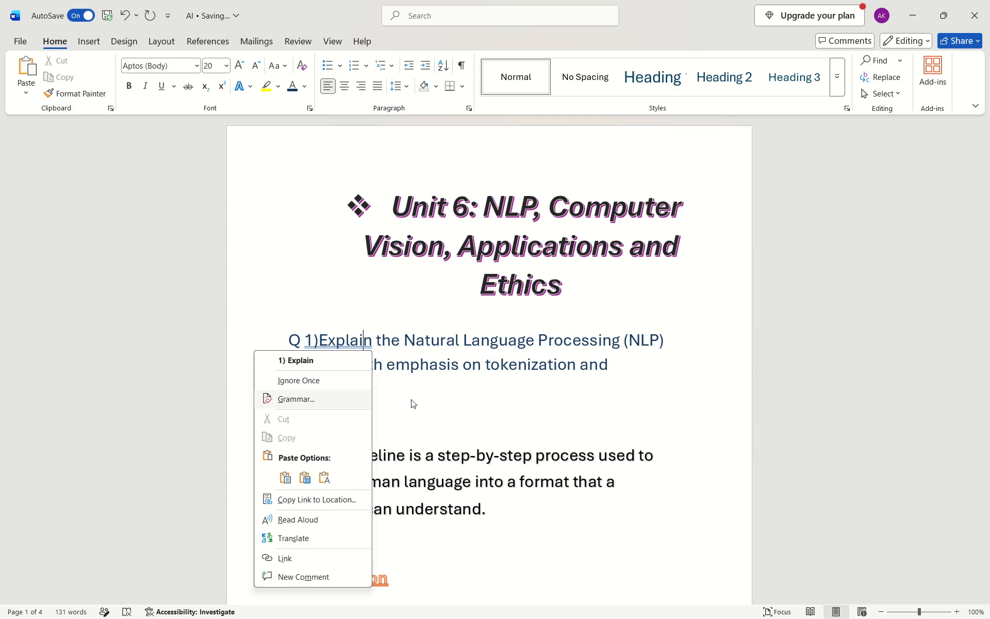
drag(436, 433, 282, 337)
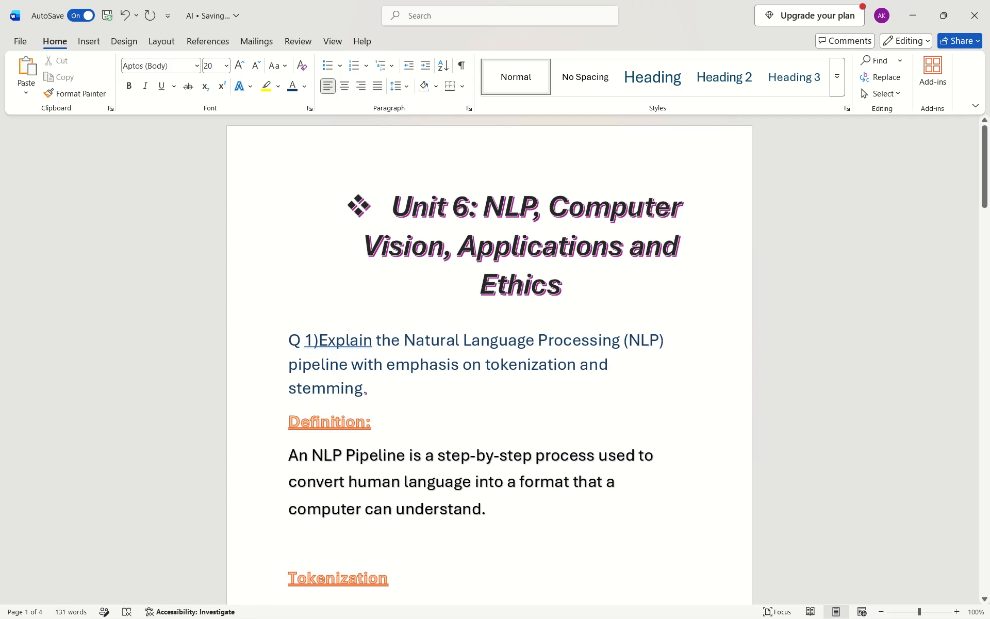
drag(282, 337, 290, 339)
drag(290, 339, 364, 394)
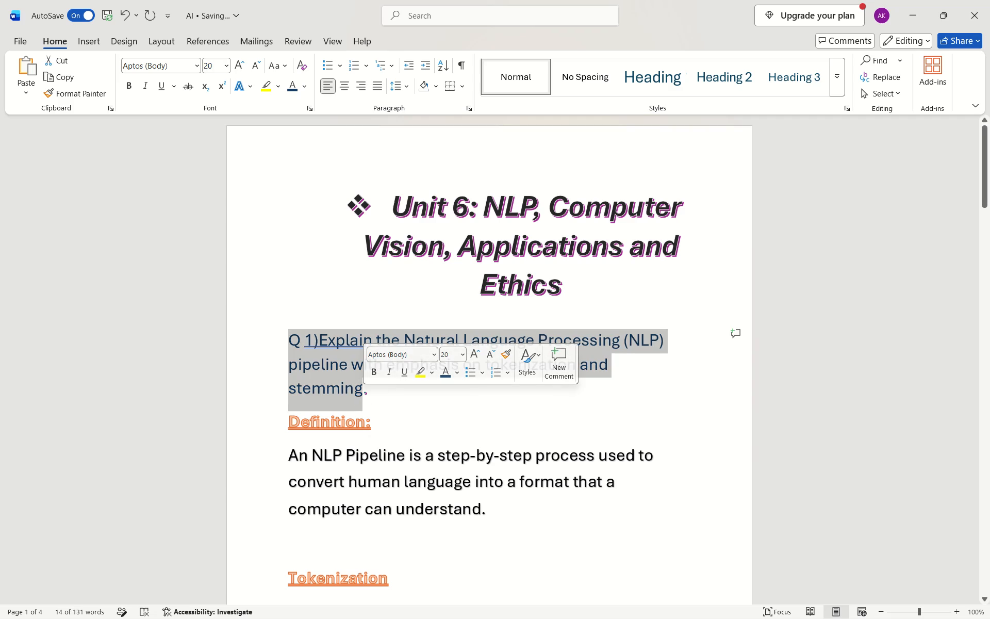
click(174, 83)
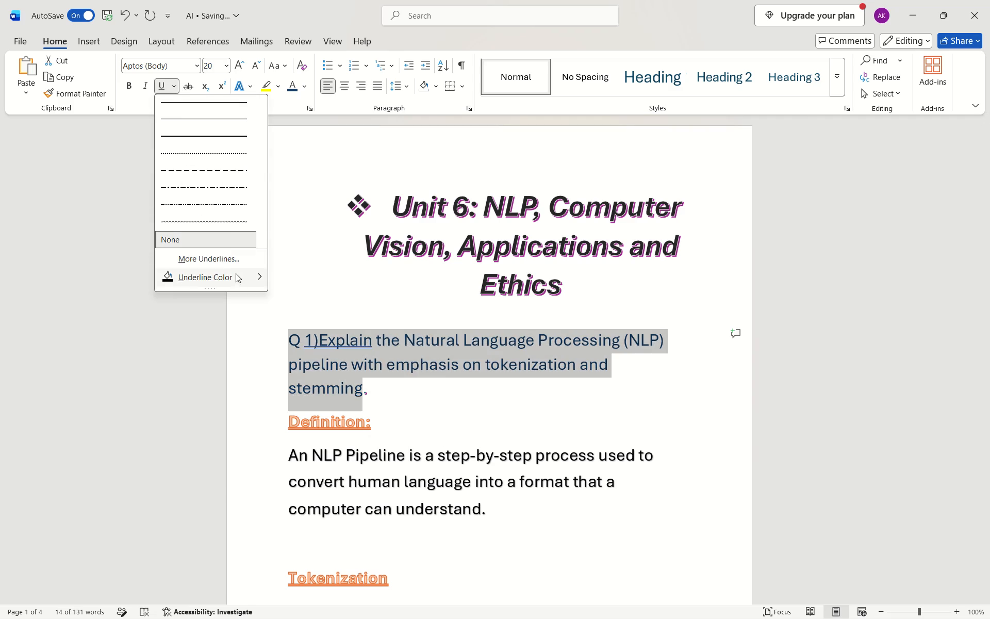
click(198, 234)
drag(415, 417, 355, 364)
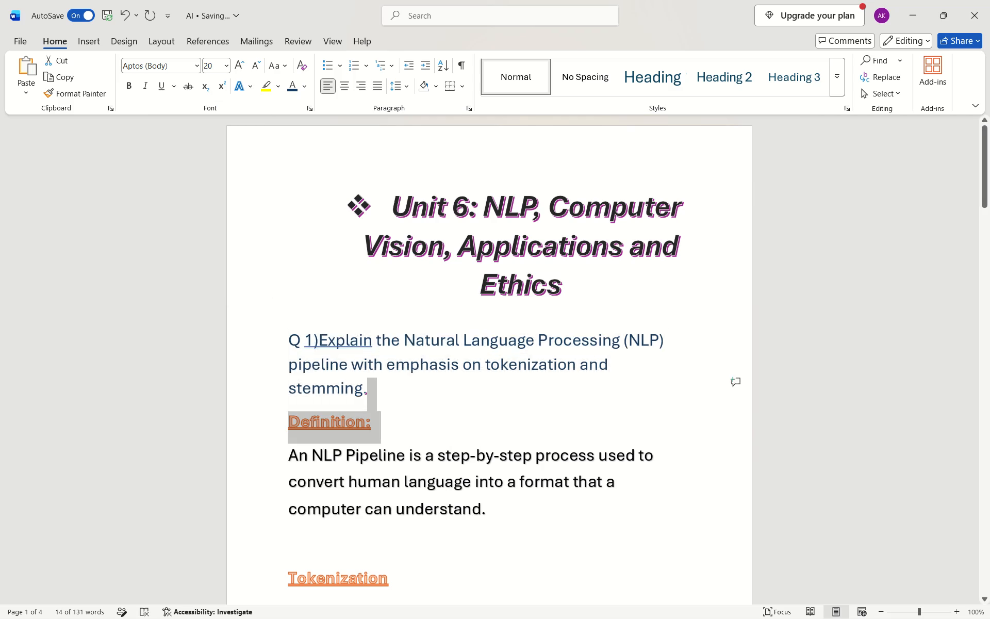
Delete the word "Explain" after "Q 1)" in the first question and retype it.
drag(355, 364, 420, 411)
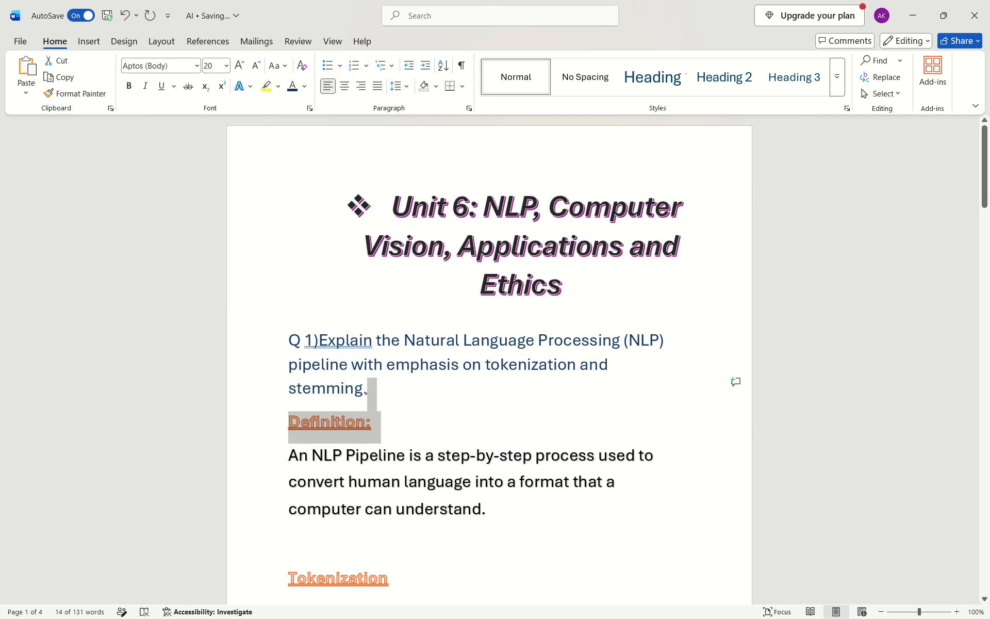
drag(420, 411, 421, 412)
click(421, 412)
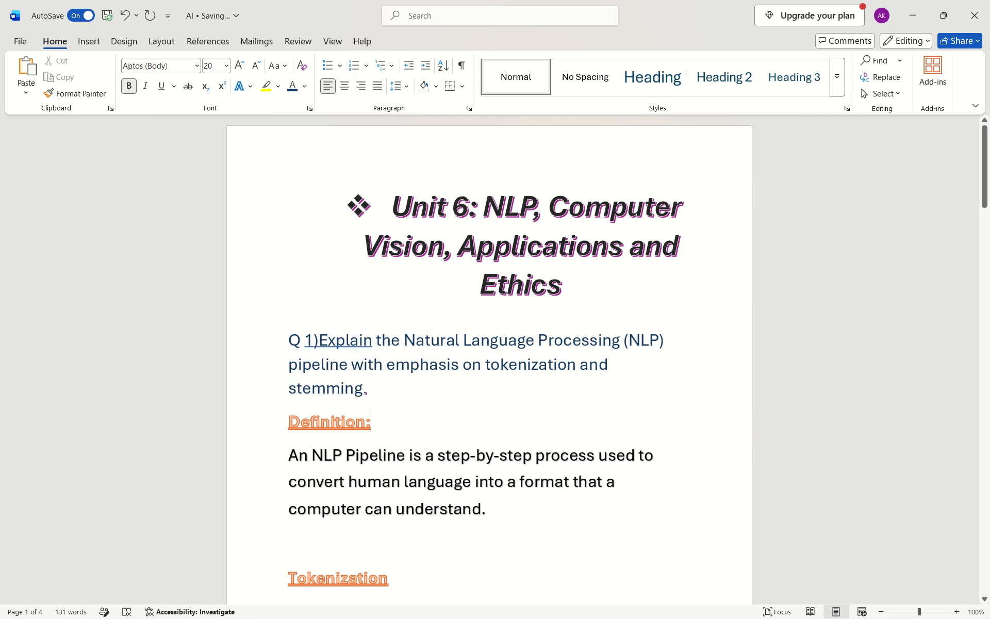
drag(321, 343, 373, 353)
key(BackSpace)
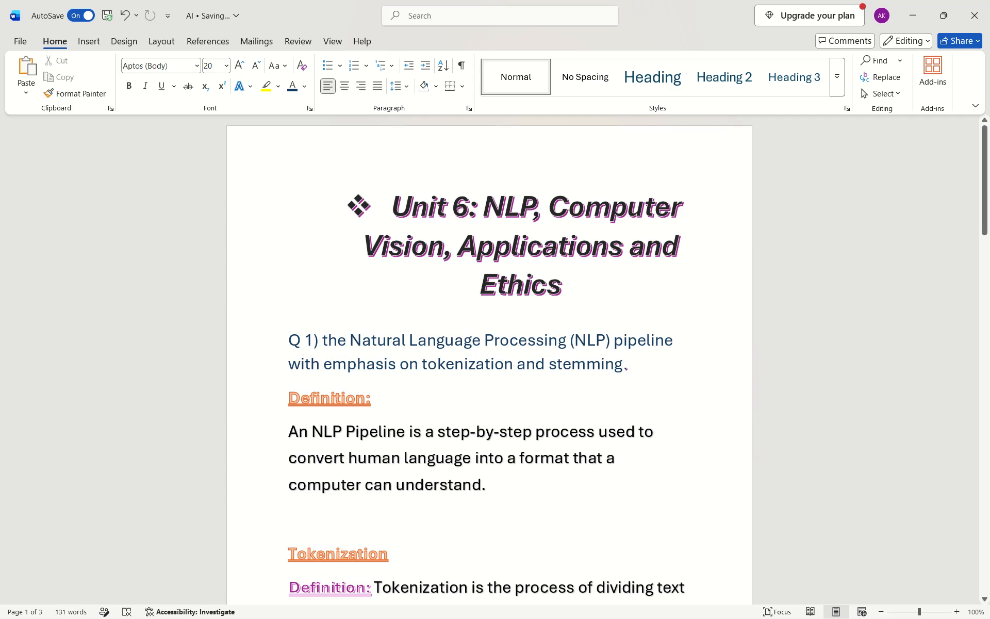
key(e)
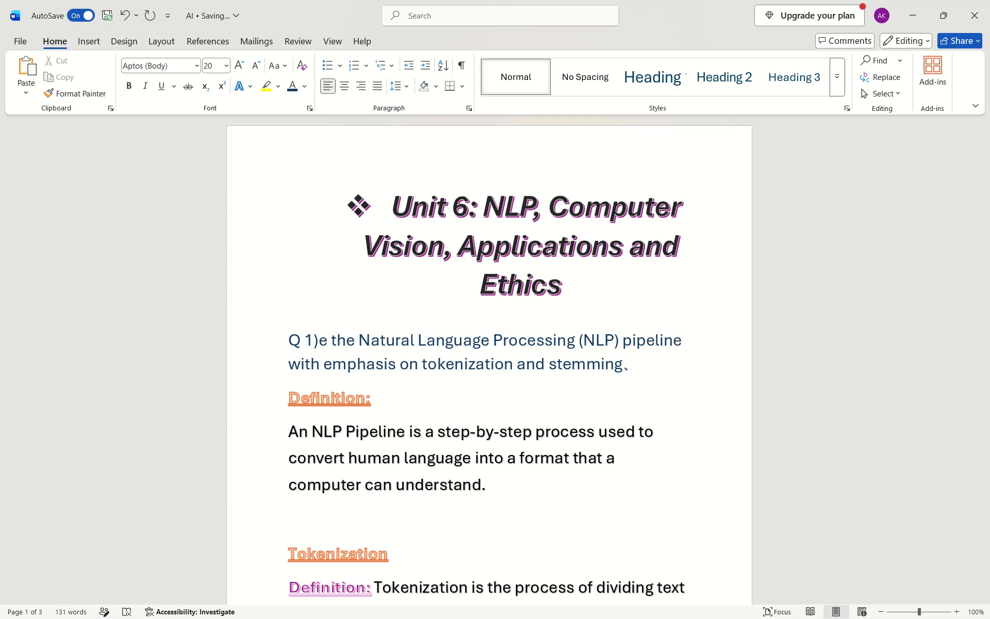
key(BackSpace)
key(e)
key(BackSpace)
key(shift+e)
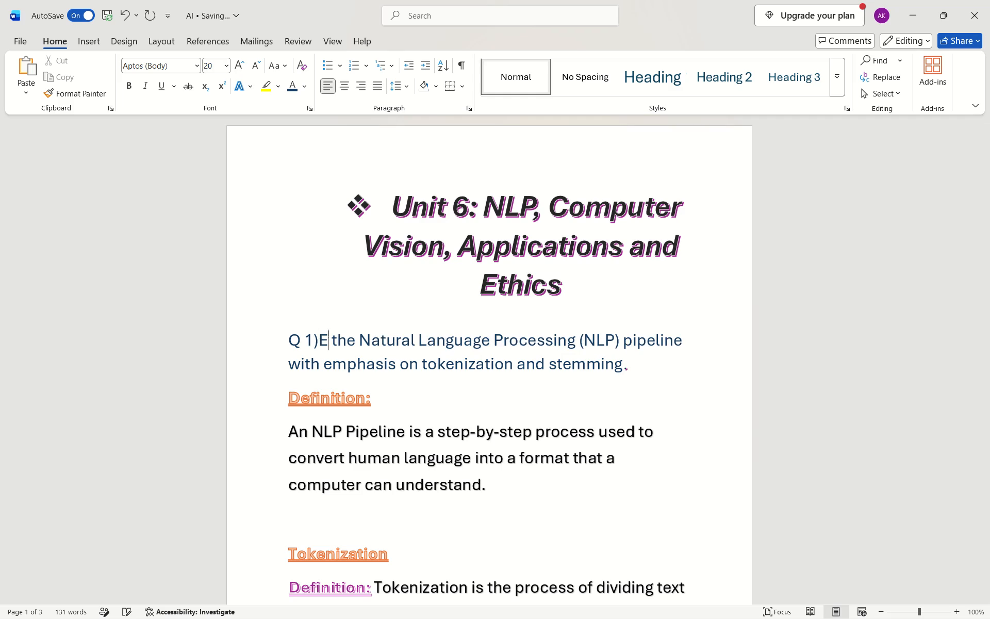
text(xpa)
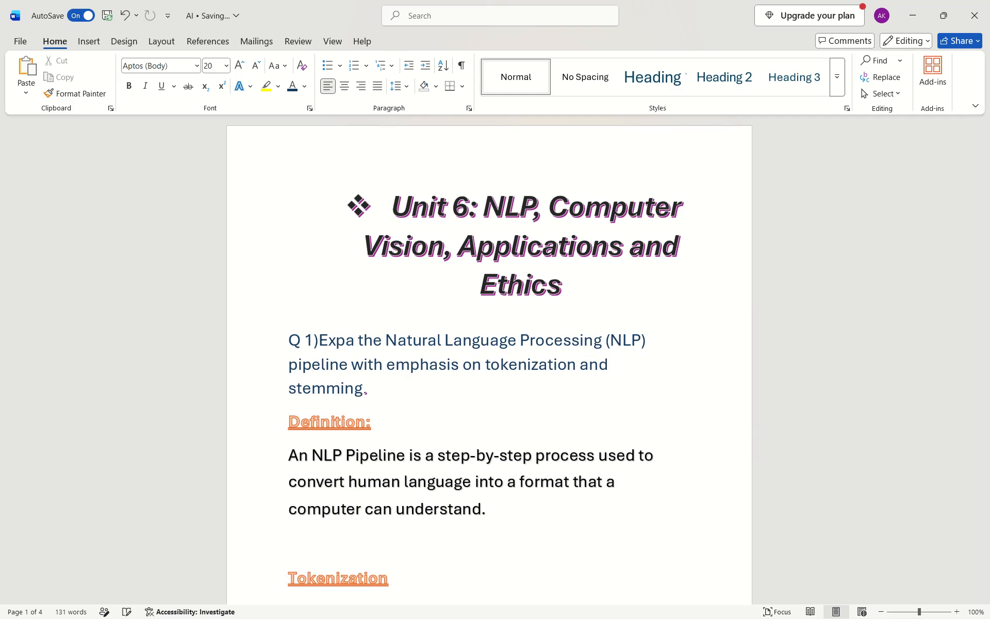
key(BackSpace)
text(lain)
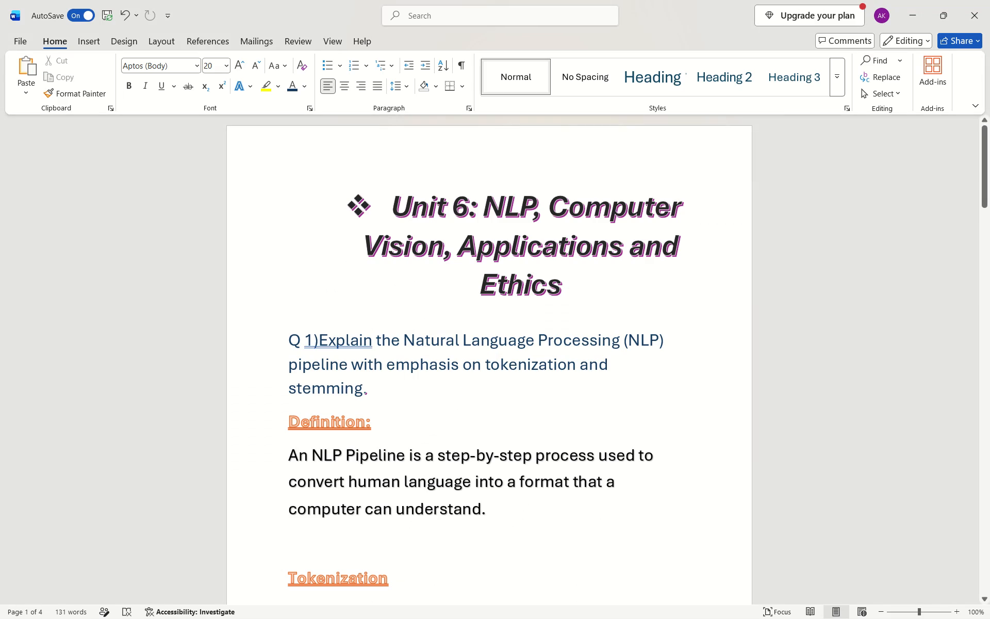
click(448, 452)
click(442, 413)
Replace the word "Explain" in the Q 1 question with a freshly typed "Explain" followed by a space.
click(377, 341)
key(BackSpace)
key(BackSpace)
key(BackSpace)
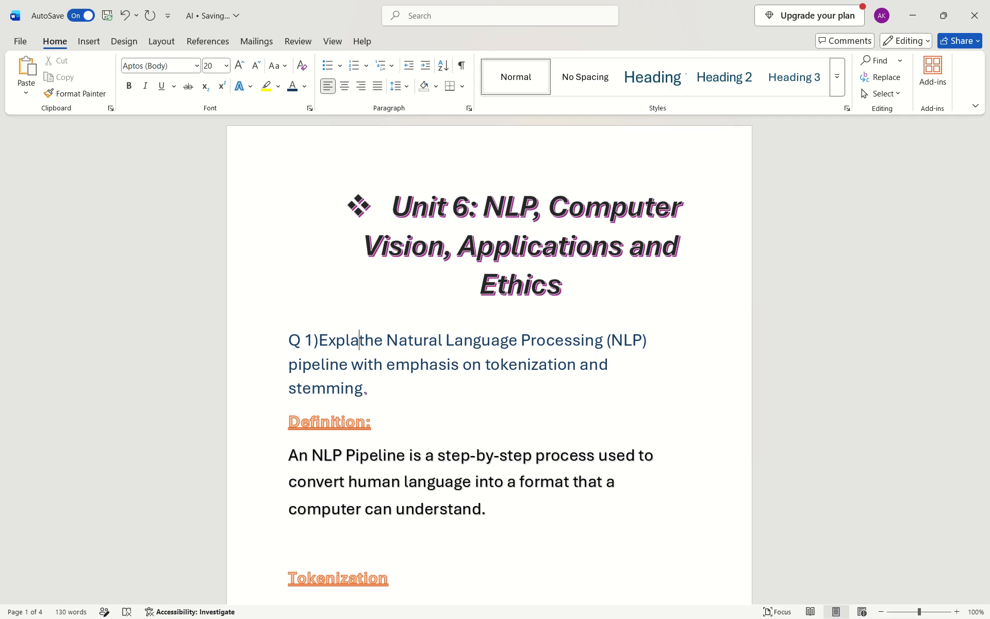
text(n)
key(space)
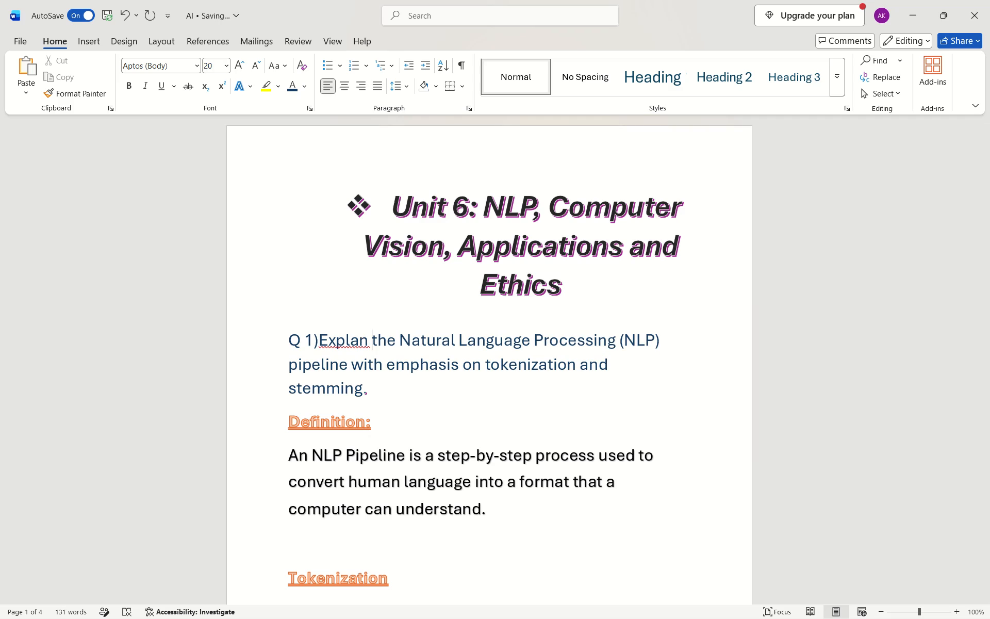
key(BackSpace)
key(BackSpace)
key(BackSpace)
key(BackSpace)
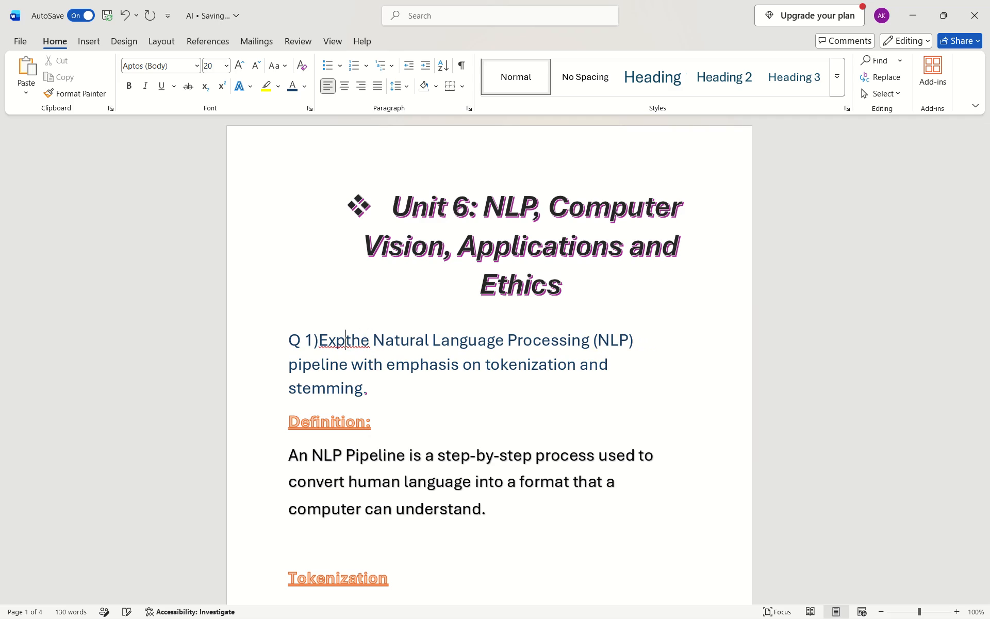
text(lian)
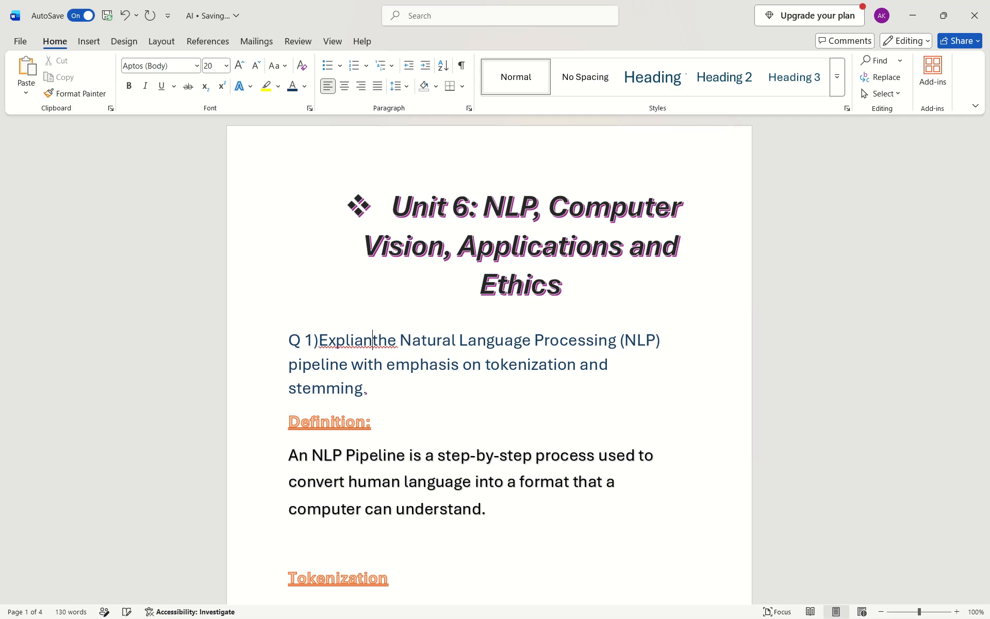
key(BackSpace)
key(BackSpace)
key(BackSpace)
key(BackSpace)
key(BackSpace)
key(BackSpace)
key(BackSpace)
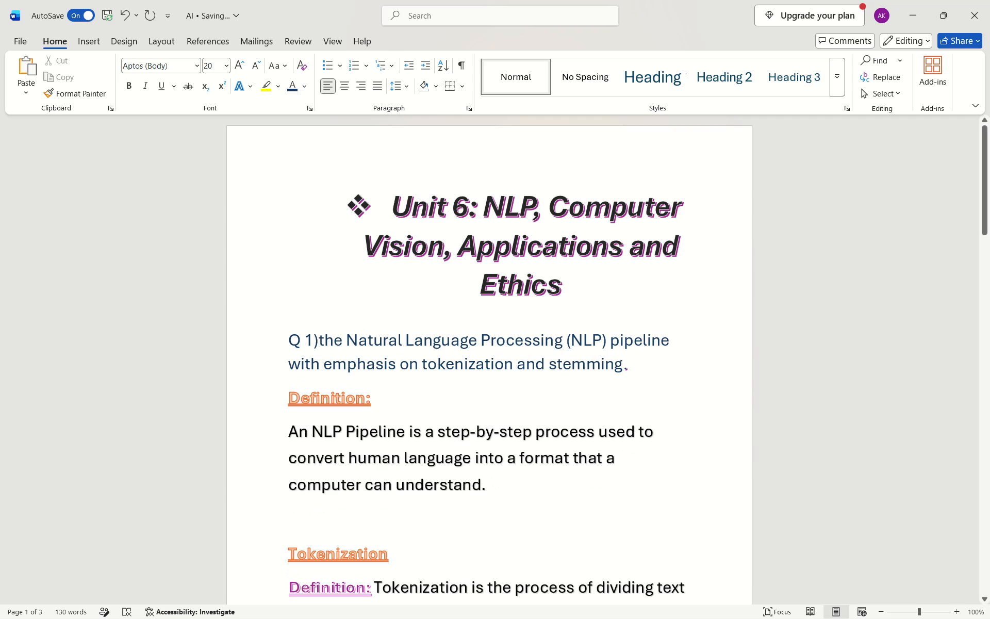
key(shift+e)
text(xp)
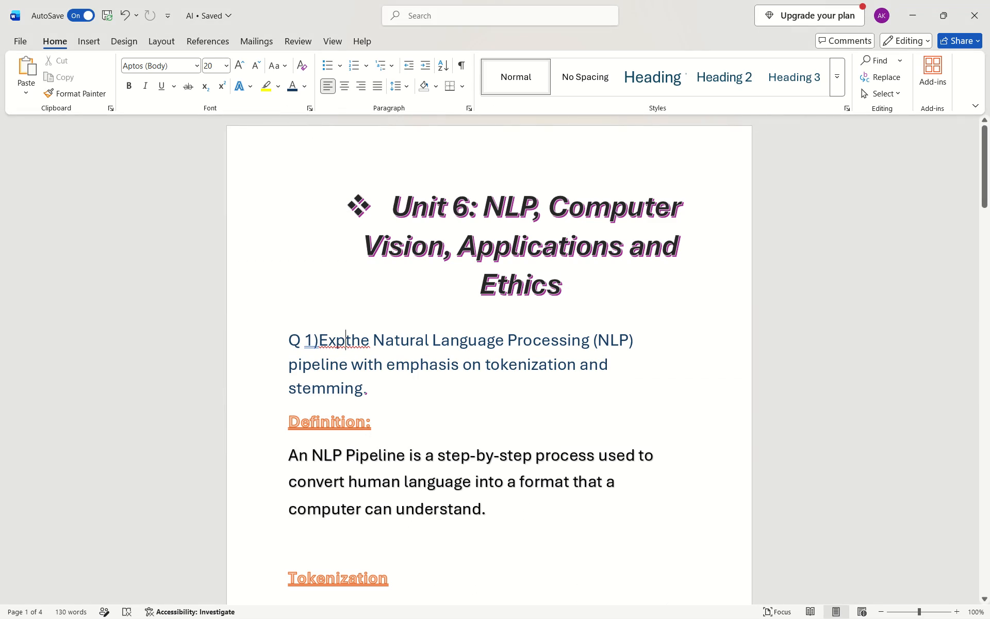
text(lain)
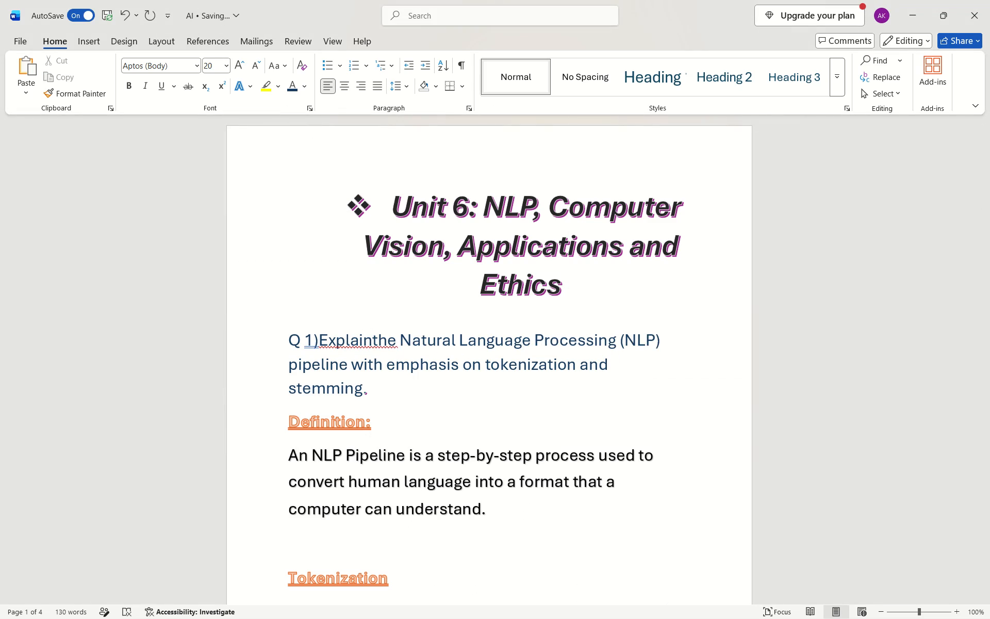
click(381, 379)
click(373, 345)
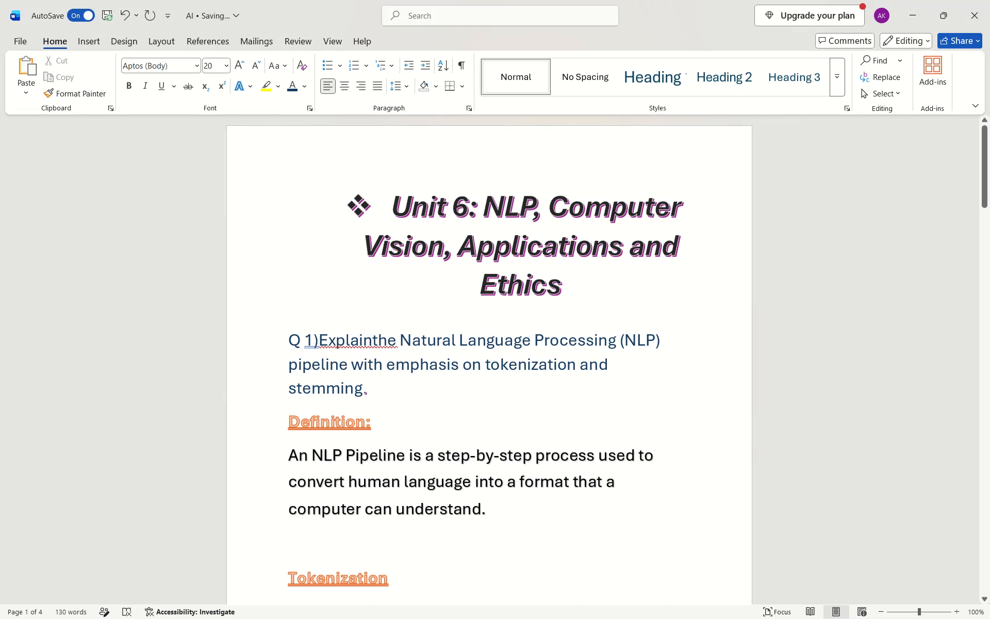
key(space)
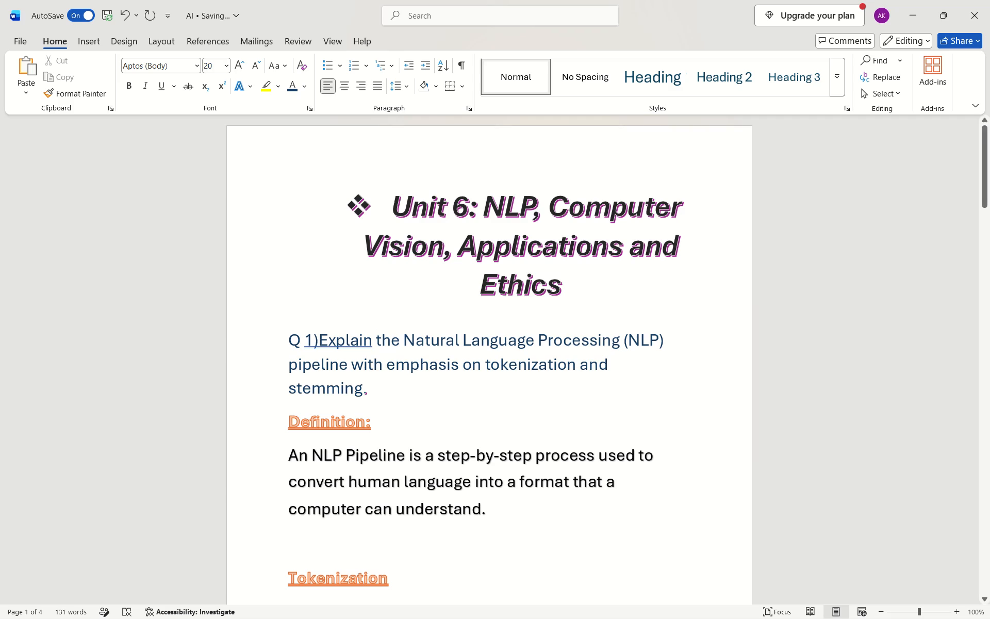
Change the first question's number prefix to "Q 1]" followed by a space before "Explain".
click(317, 338)
key(BackSpace)
key(BackSpace)
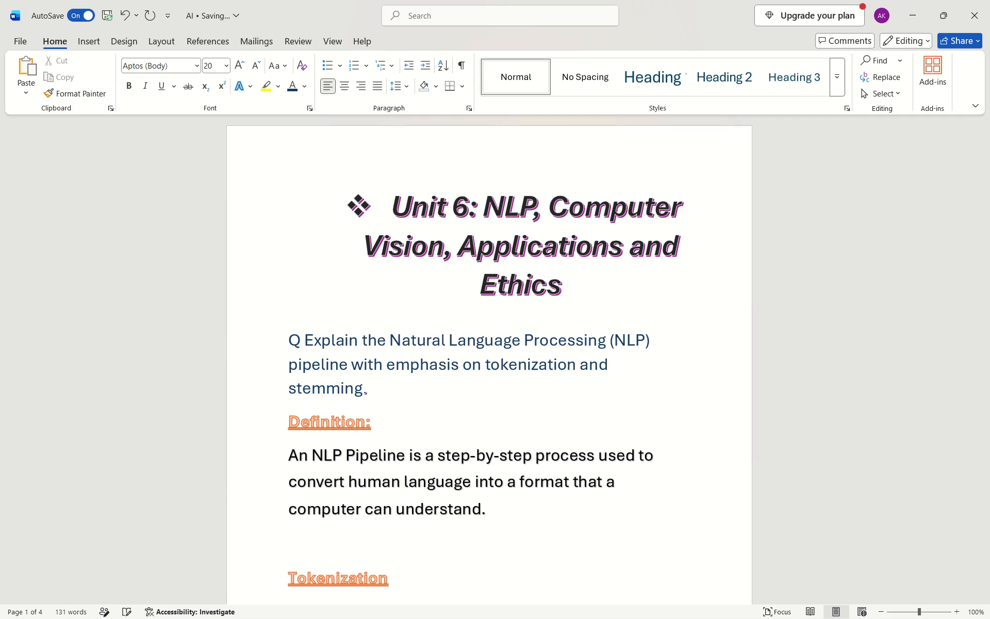
key(BackSpace)
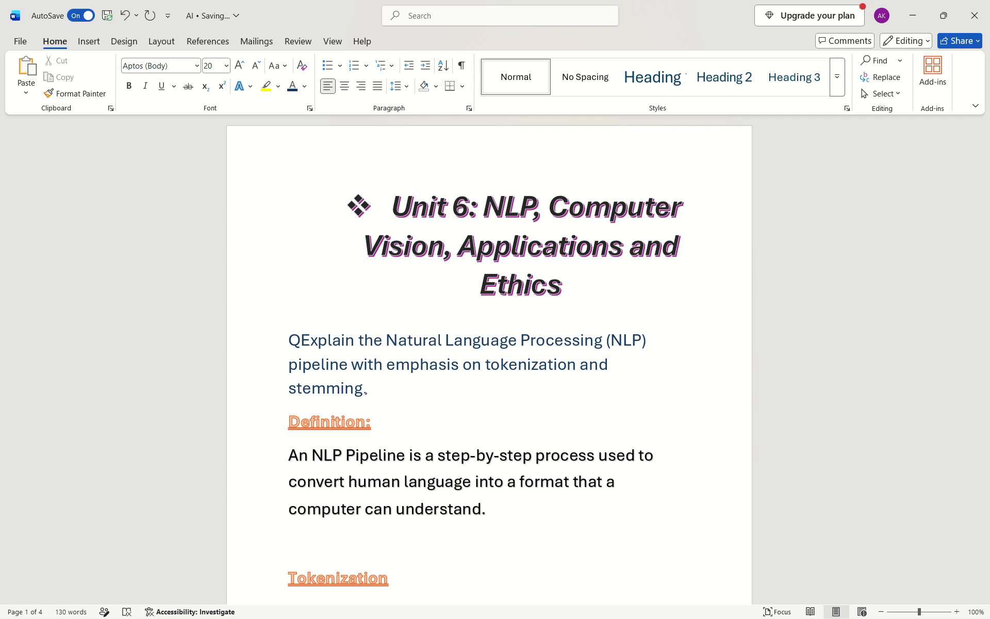
key(space)
text(1)
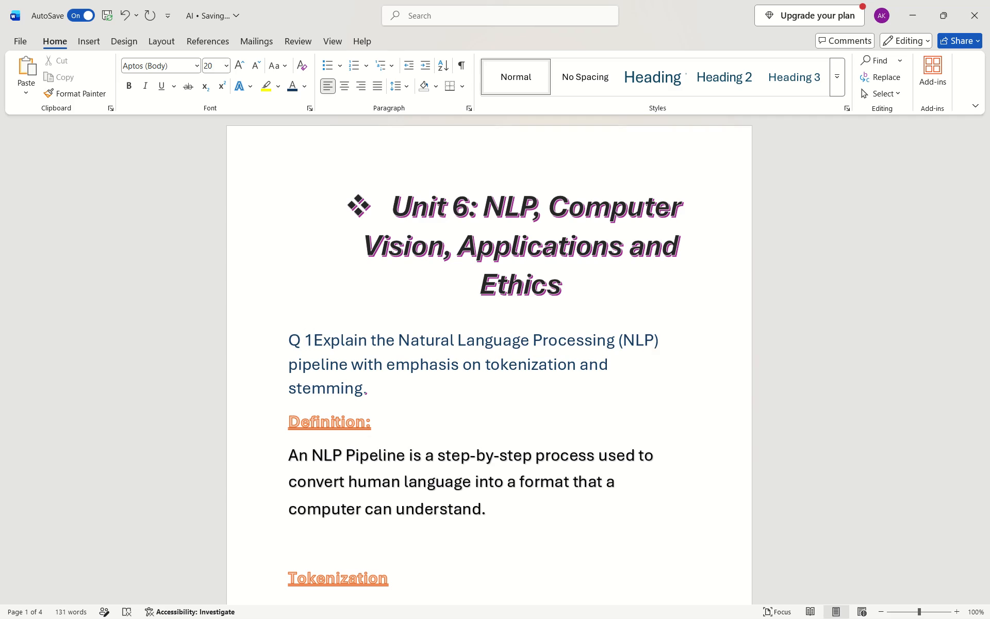
key(shift+braceright)
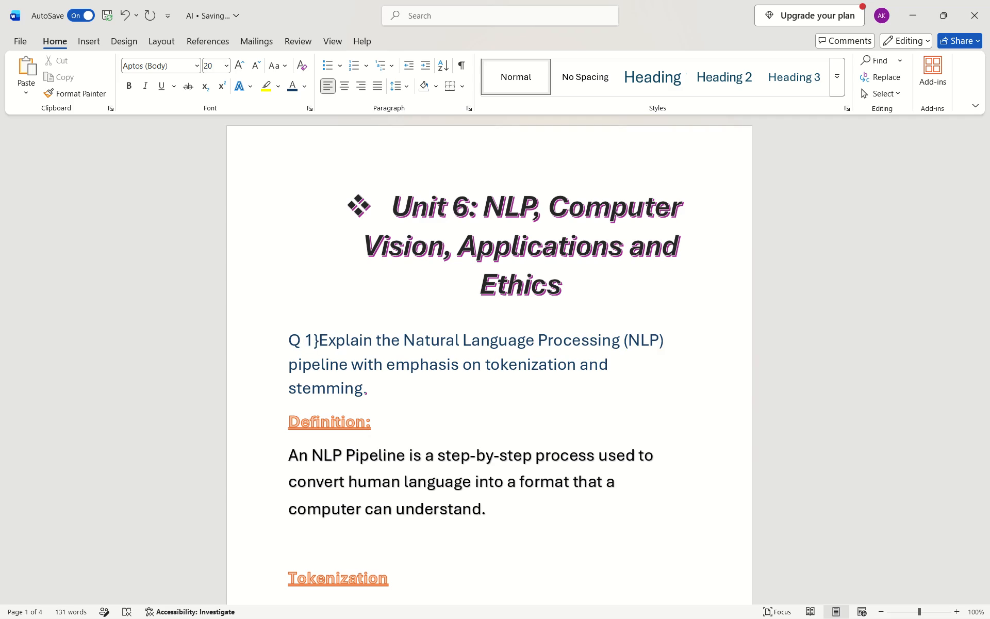
key(BackSpace)
key(bracketright)
key(space)
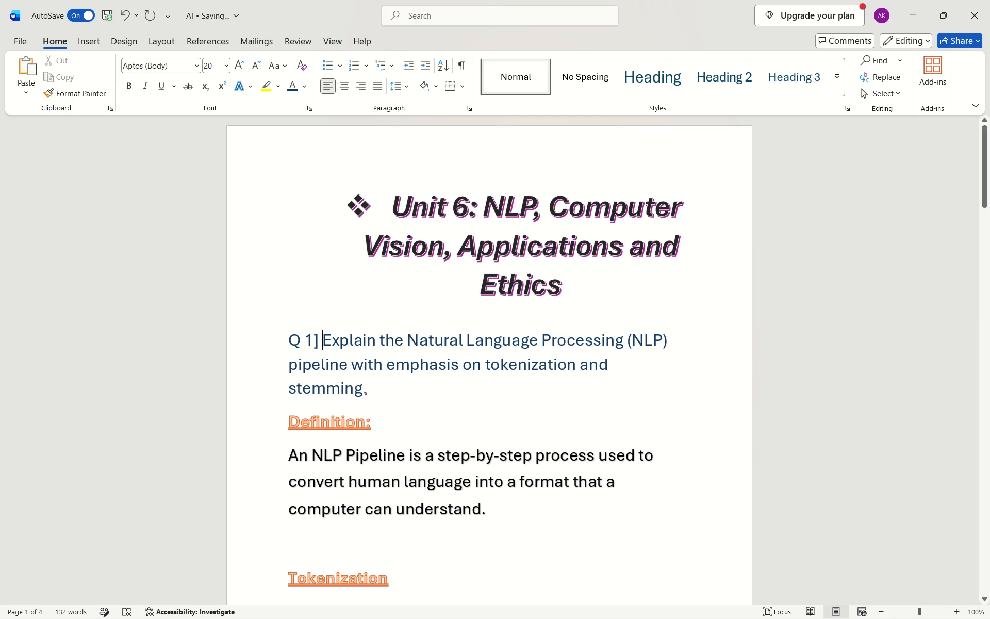
Set the font size of the Sentiment Analysis question below the NLP pipeline diagram to 20.
scroll(469, 452, down, 2)
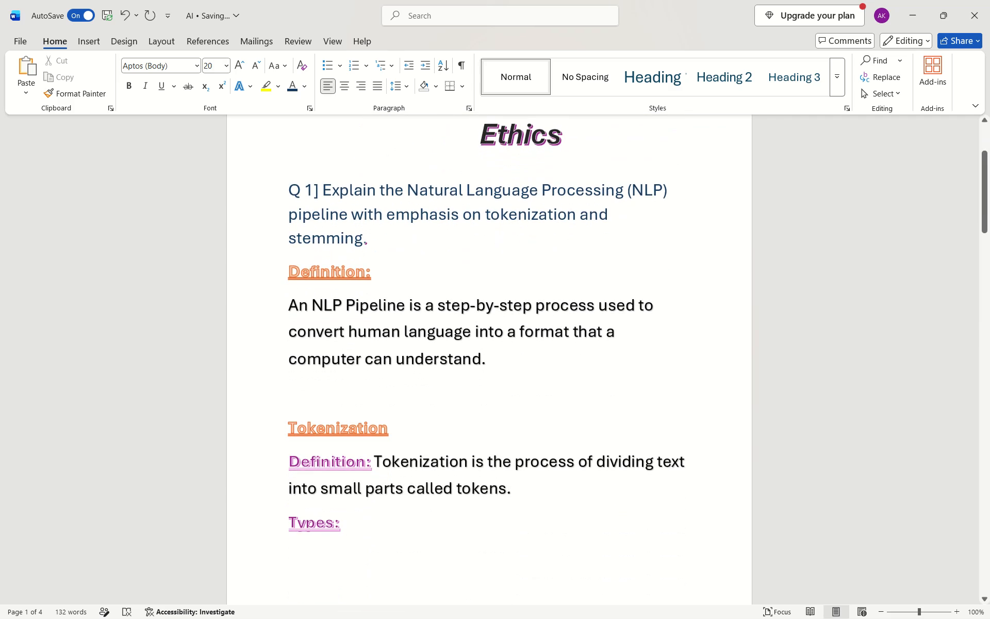
scroll(469, 452, down, 5)
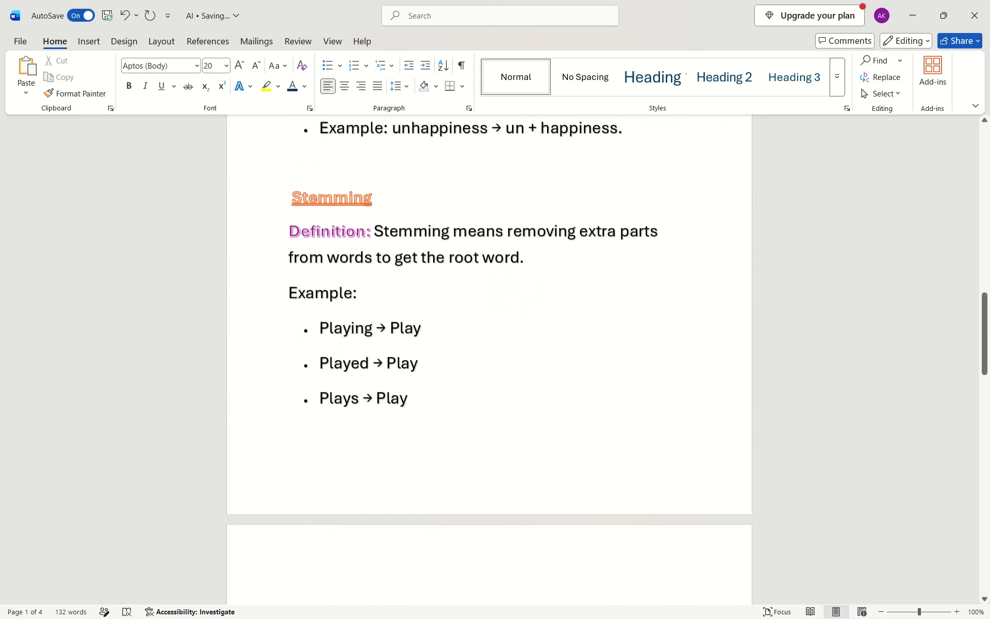
scroll(469, 452, down, 4)
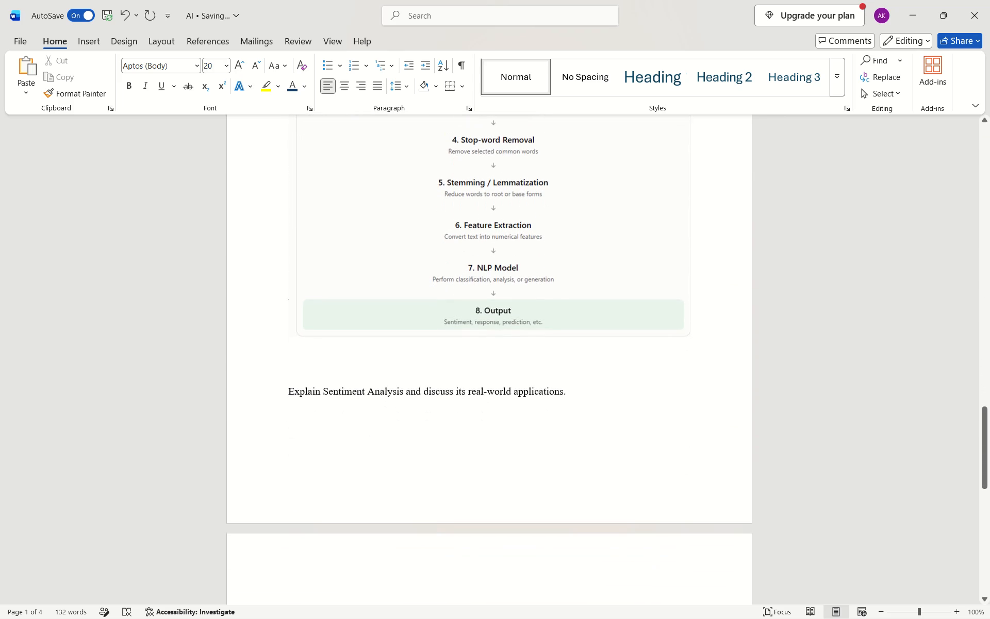
drag(287, 389, 375, 404)
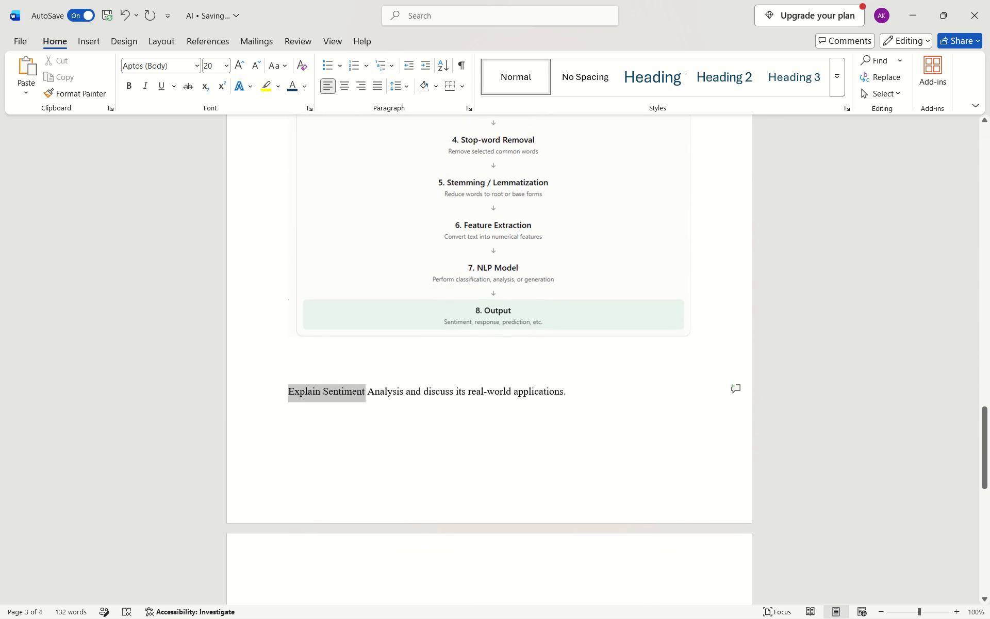
drag(375, 404, 469, 417)
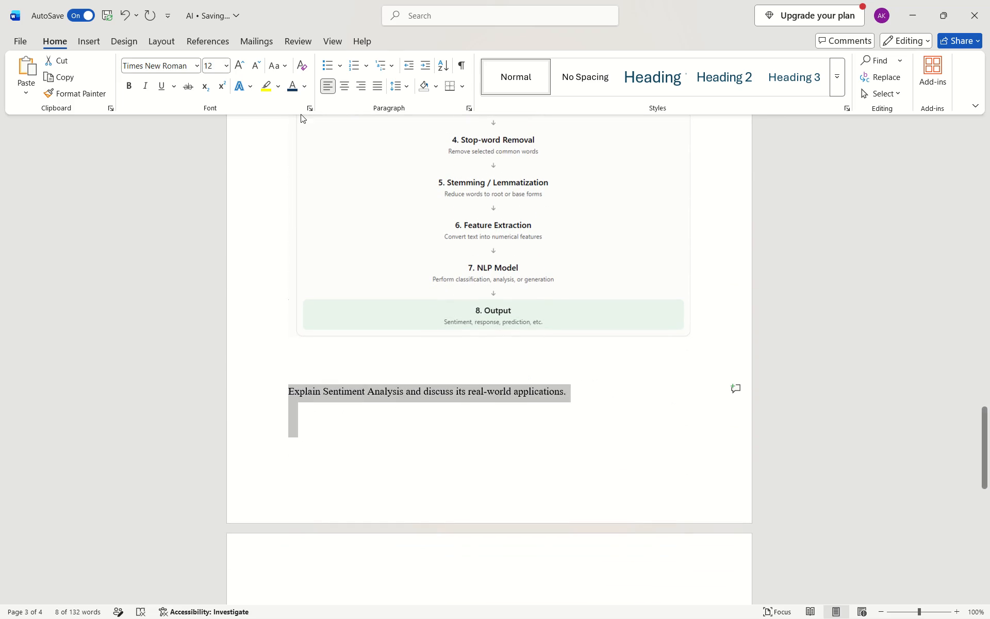
click(227, 62)
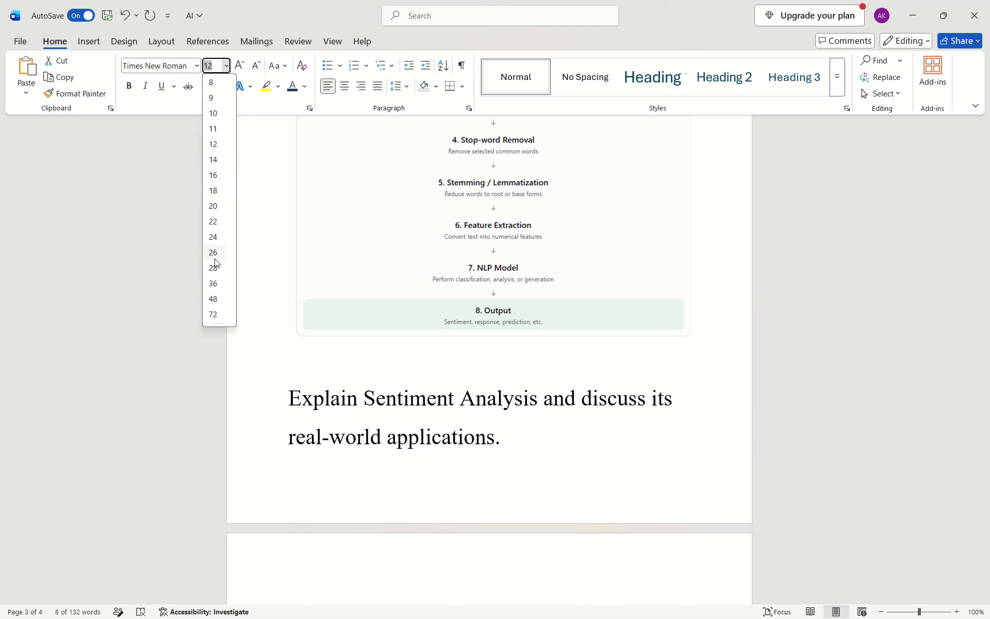
click(215, 213)
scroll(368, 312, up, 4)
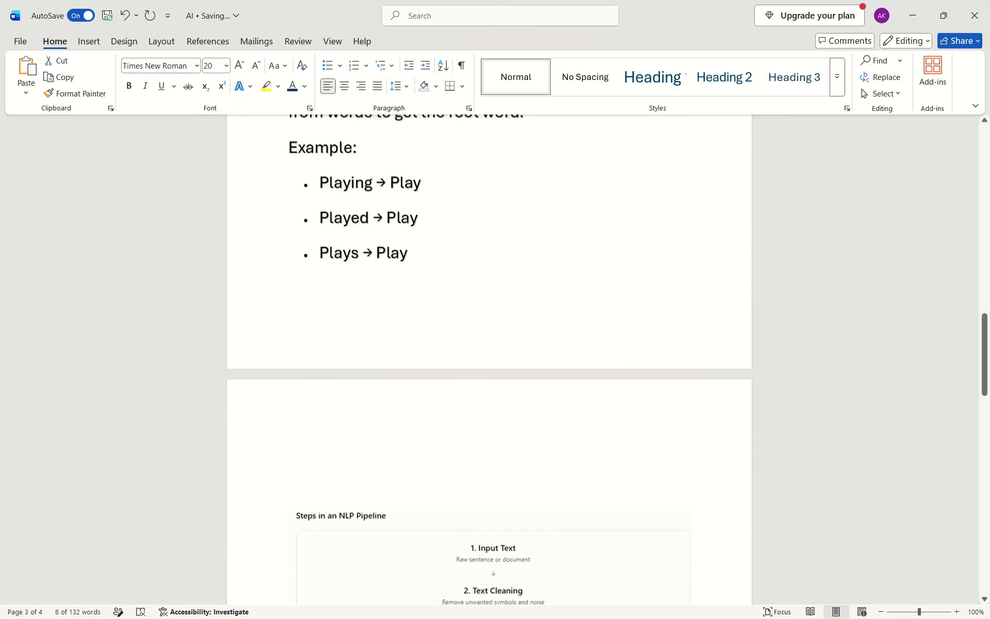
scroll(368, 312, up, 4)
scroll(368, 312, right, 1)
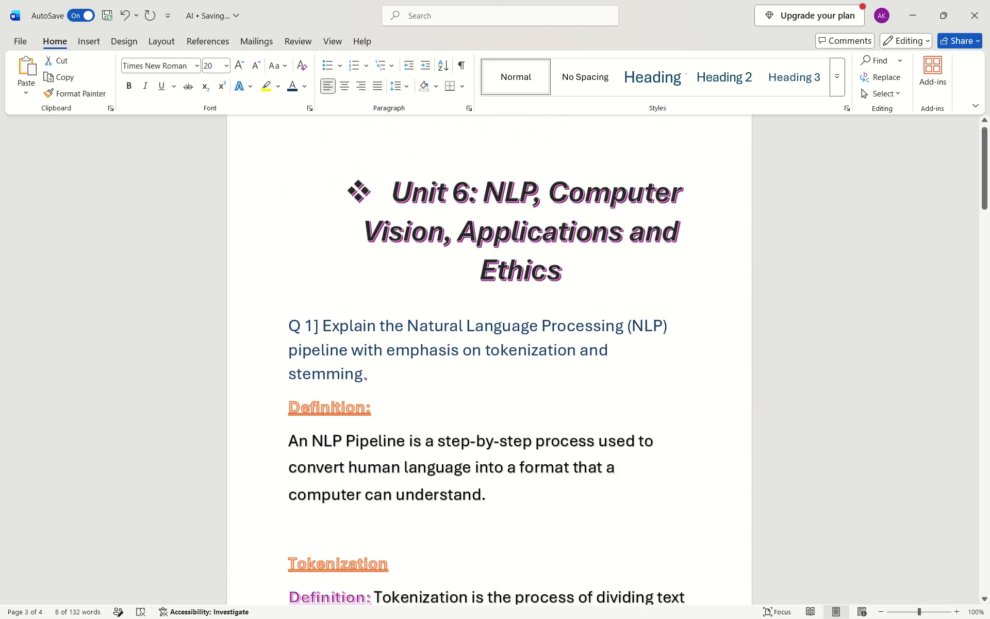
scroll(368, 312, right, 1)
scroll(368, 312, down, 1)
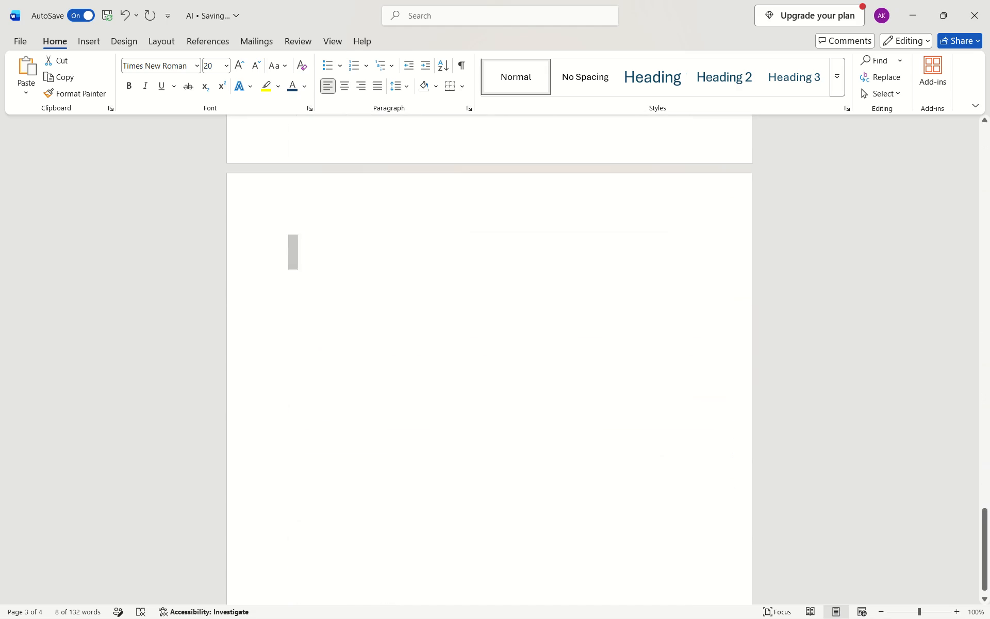
Add the prefix "Q 2]" followed by a space before "Explain" in the Sentiment Analysis question below the pipeline diagram.
scroll(368, 312, down, 1)
scroll(368, 312, up, 2)
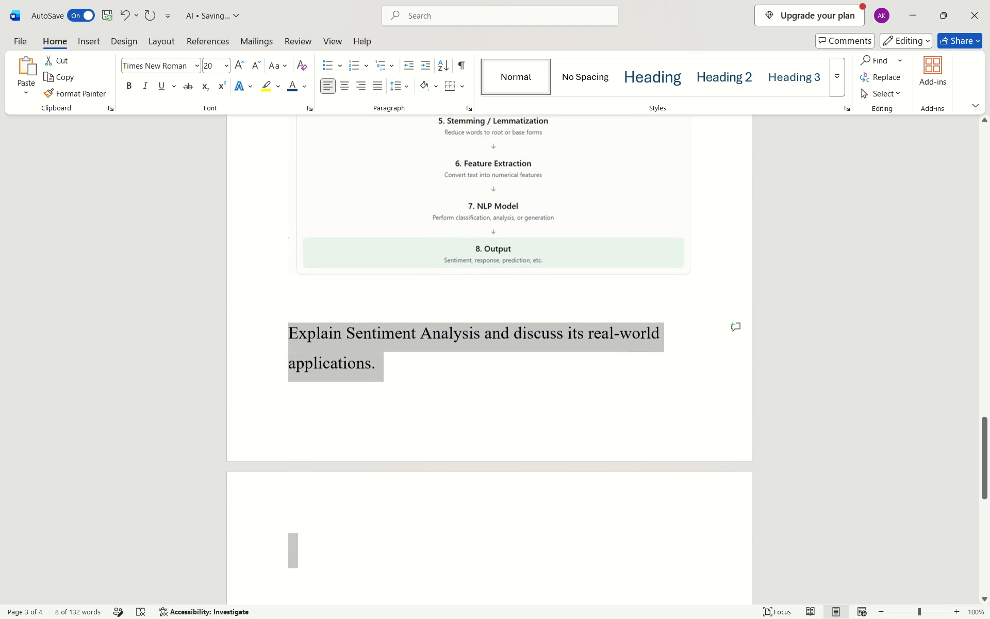
click(283, 328)
click(283, 328)
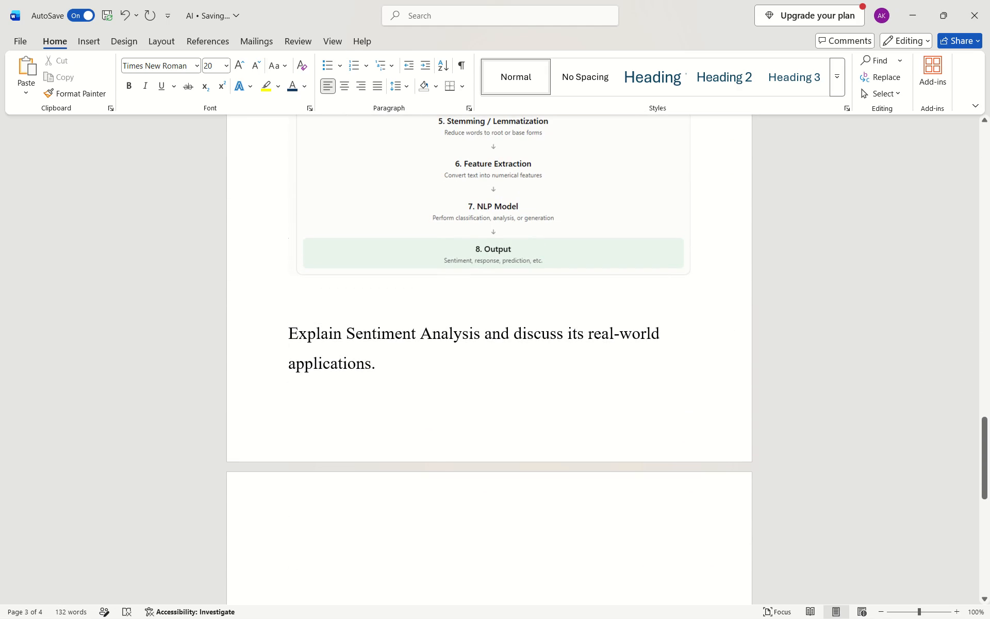
key(q)
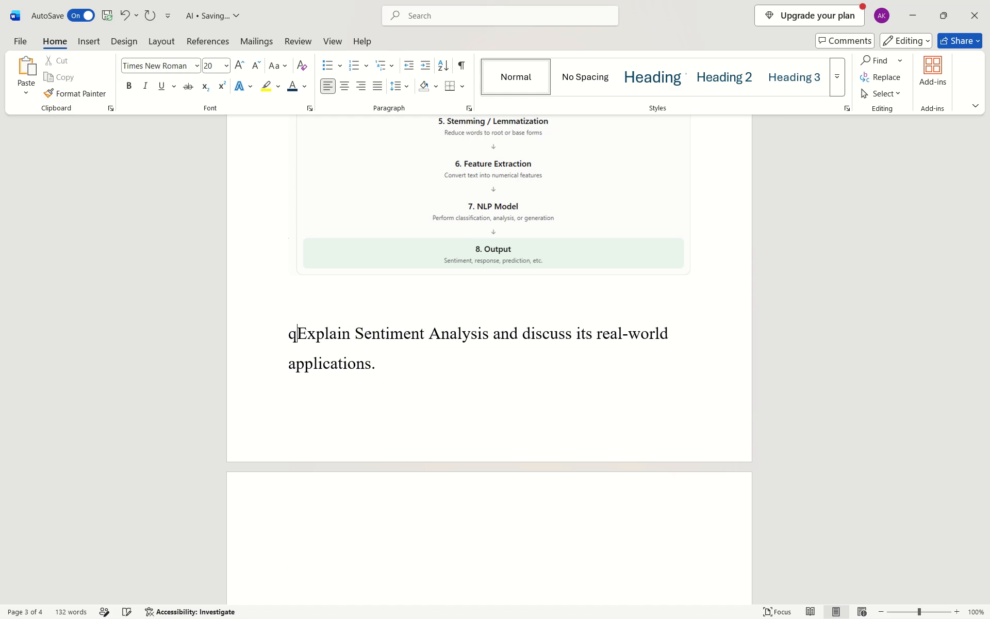
key(BackSpace)
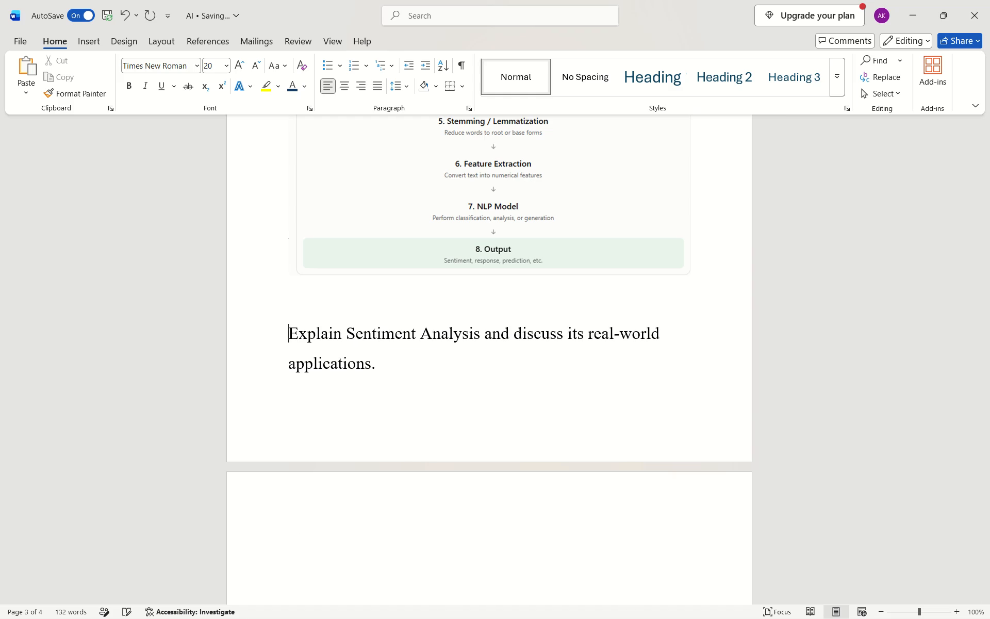
key(shift+q)
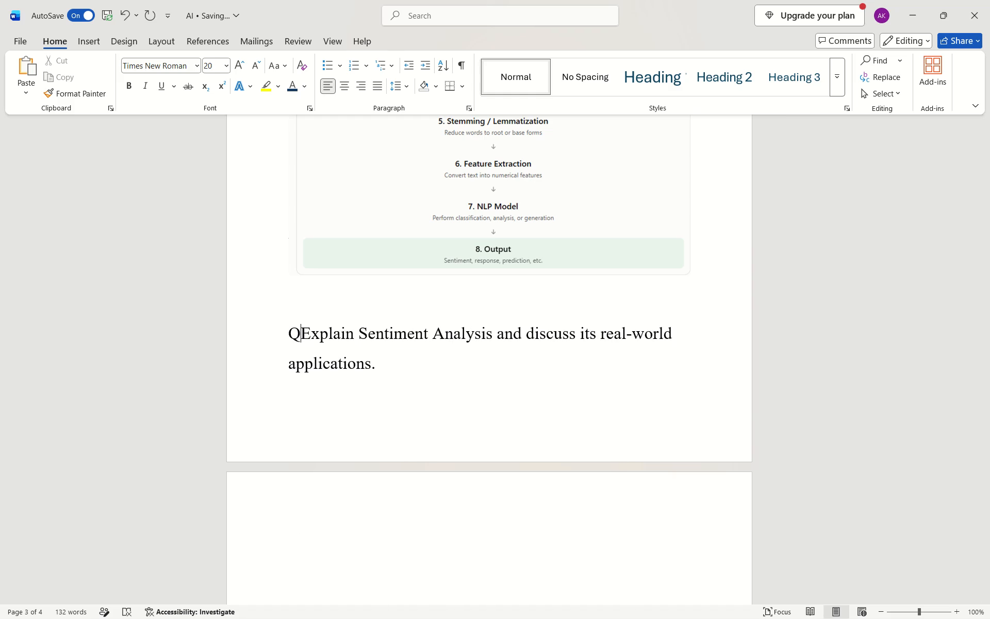
key(space)
text(2)
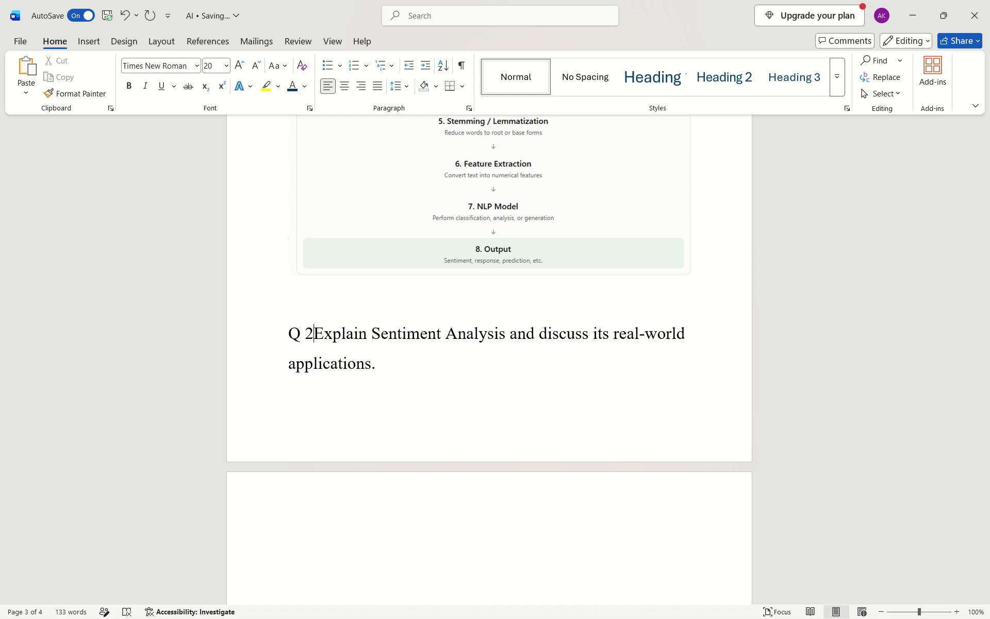
key(space)
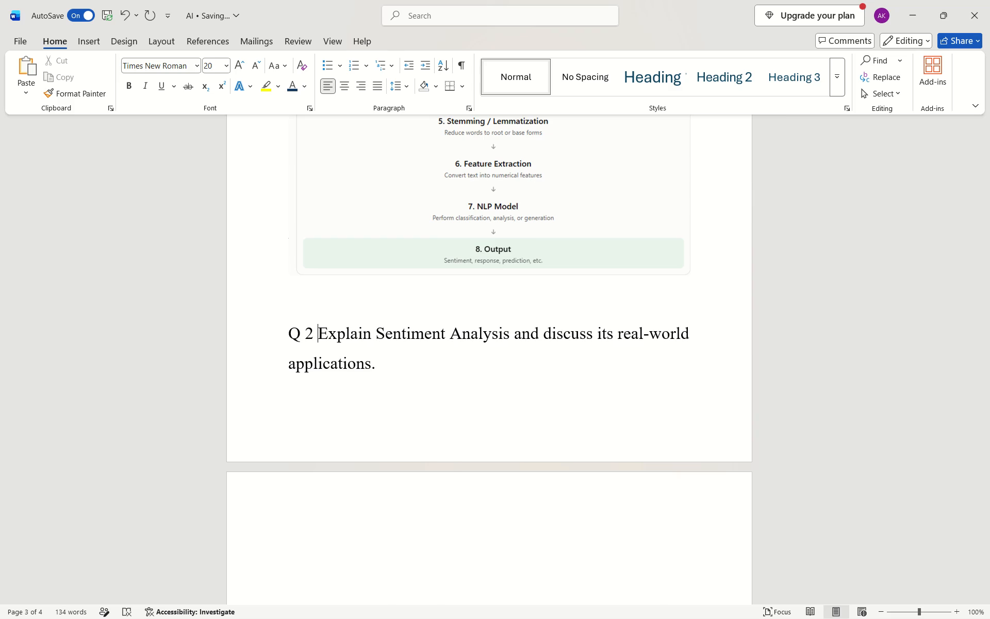
key(bracketright)
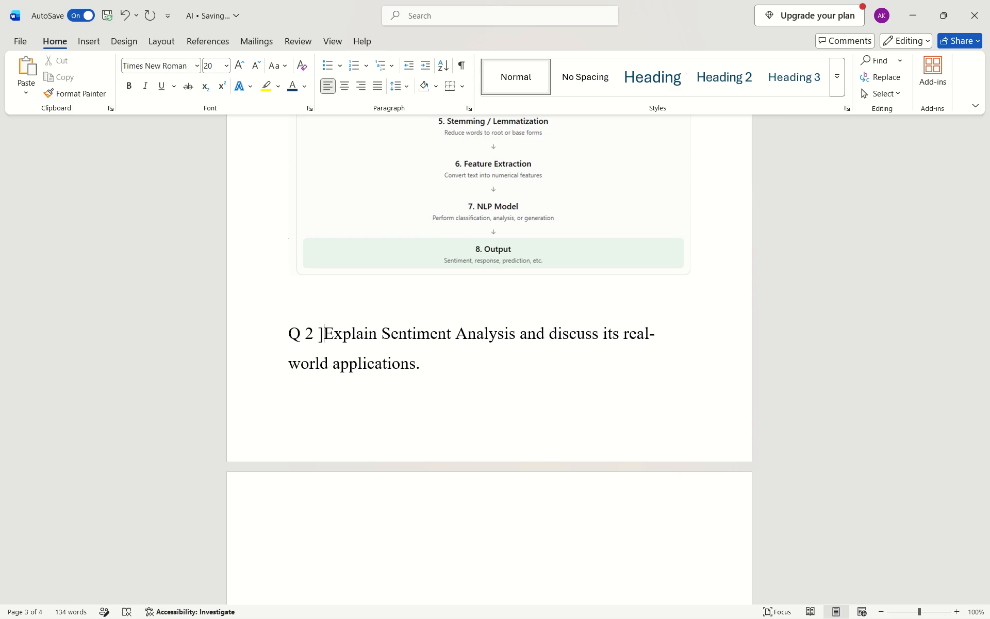
key(BackSpace)
key(BackSpace)
key(bracketright)
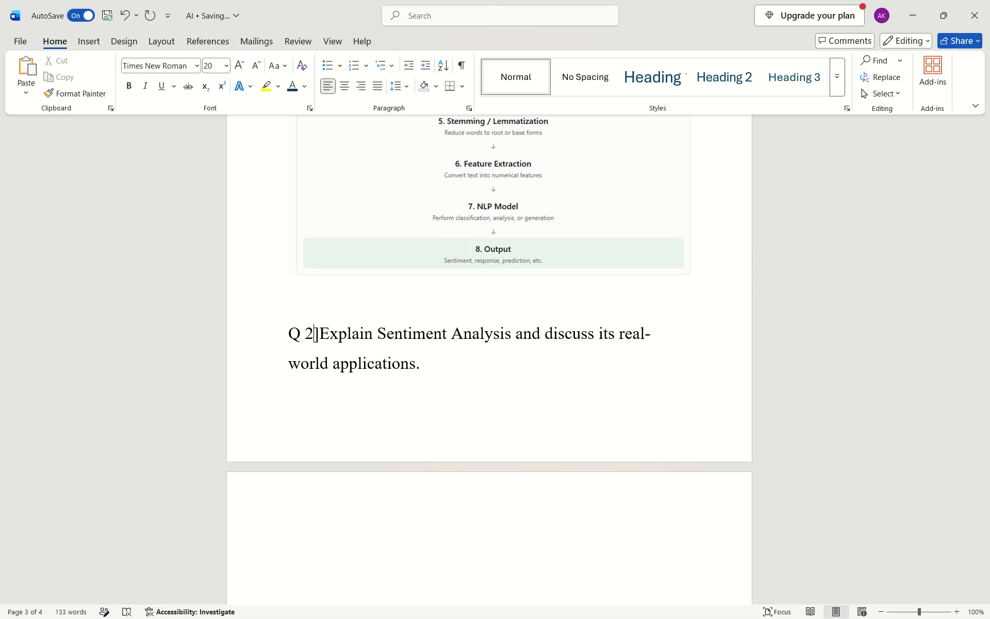
key(space)
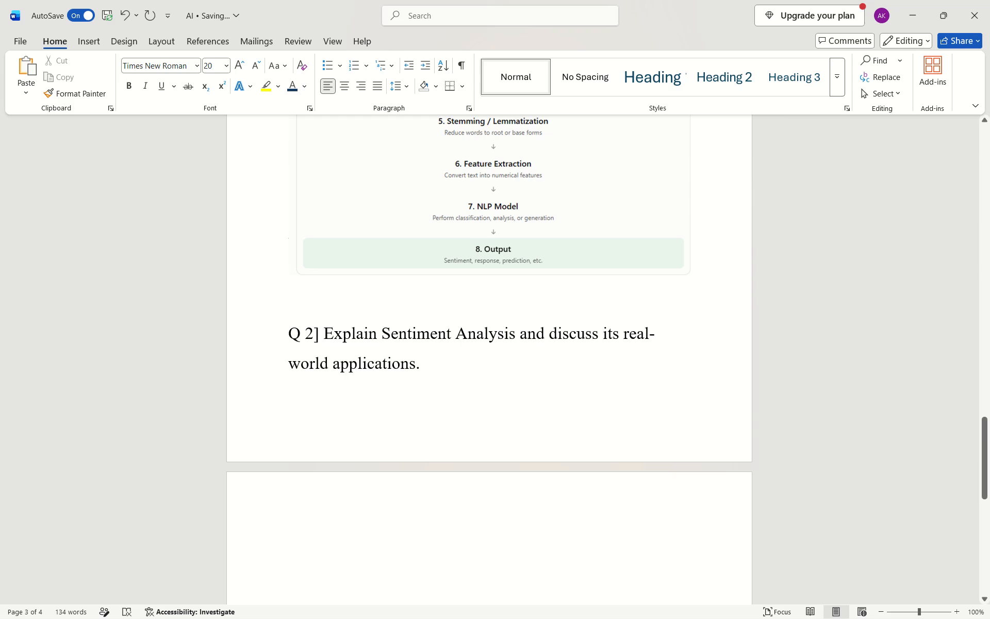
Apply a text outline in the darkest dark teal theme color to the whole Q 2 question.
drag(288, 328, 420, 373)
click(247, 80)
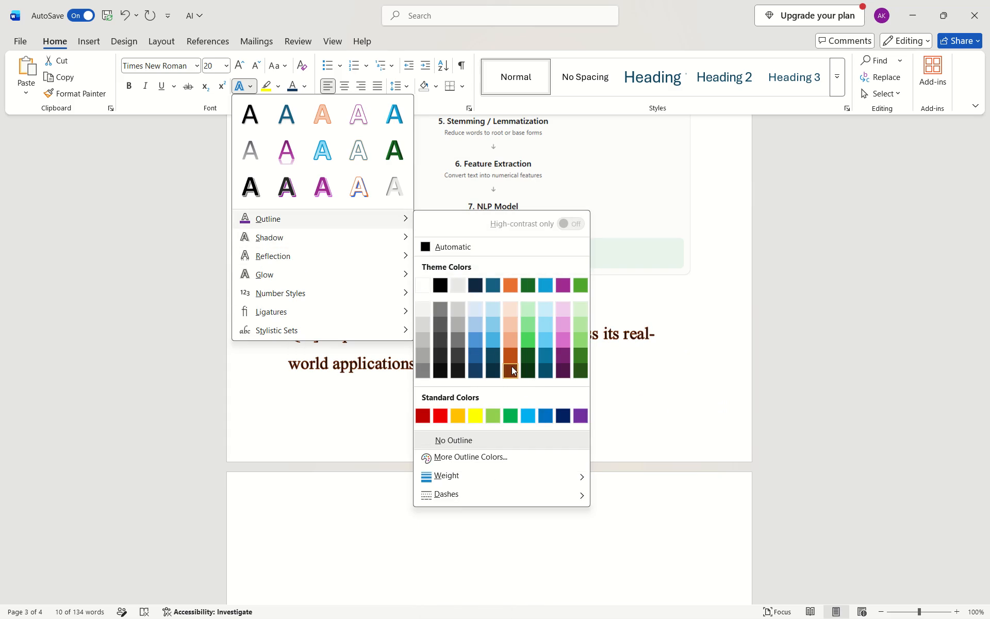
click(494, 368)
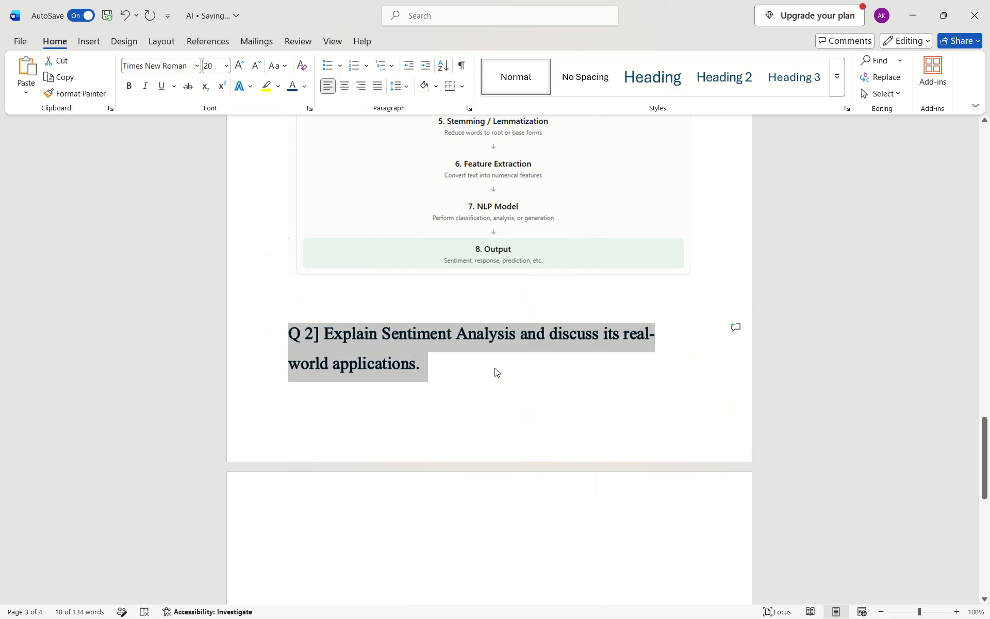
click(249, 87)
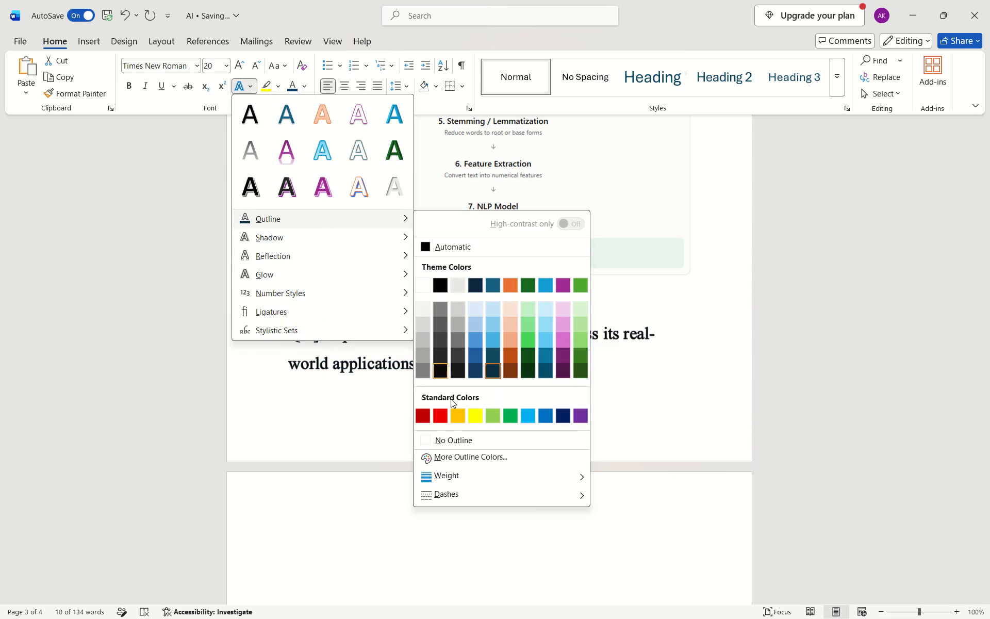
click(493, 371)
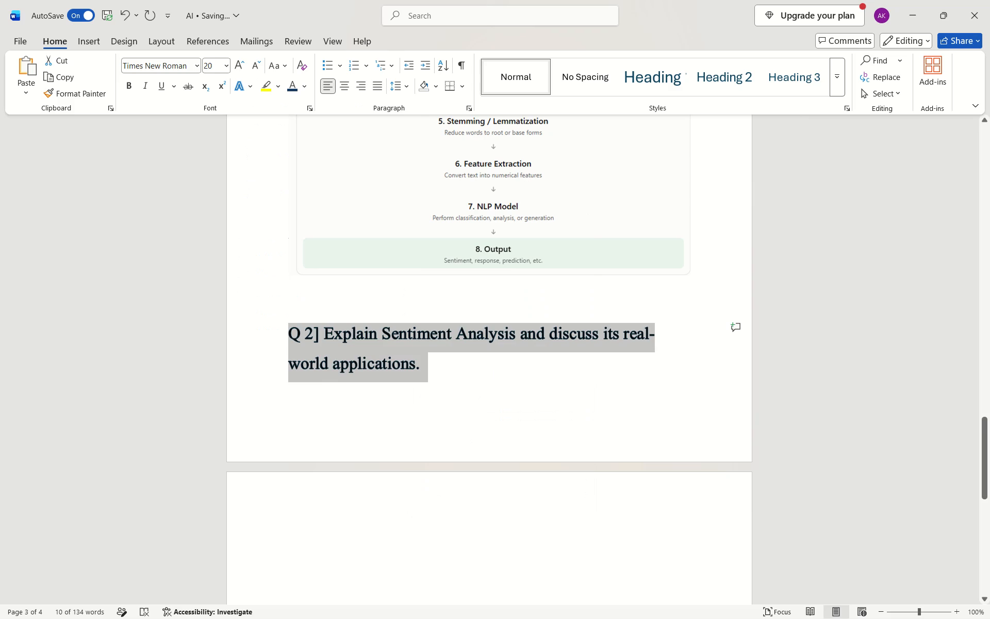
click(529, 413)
Apply a text outline in the standard blue color to the whole Q 1 question on the first page.
scroll(470, 268, up, 5)
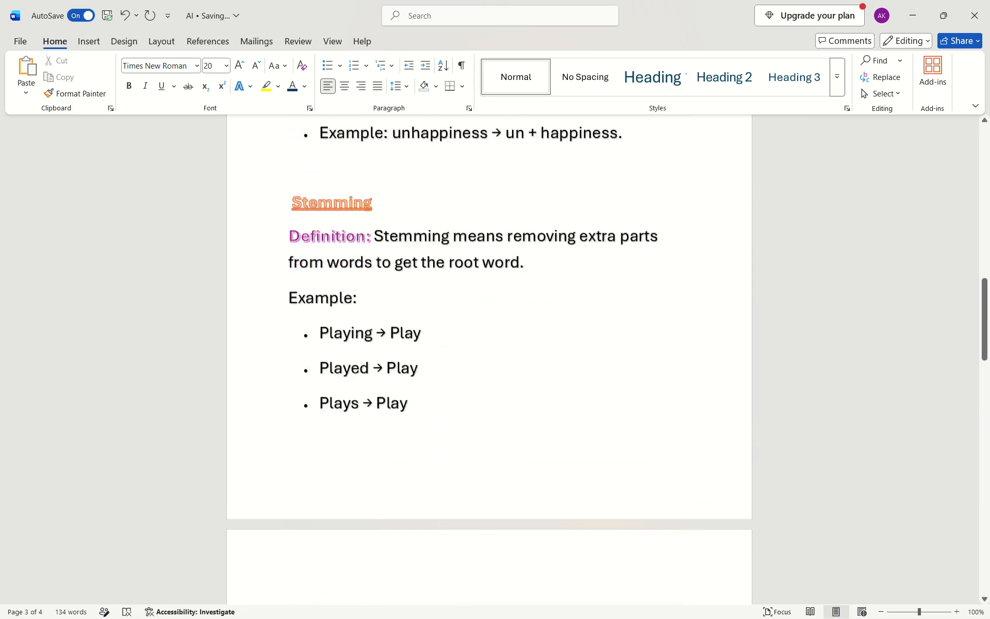
scroll(470, 268, up, 1)
scroll(470, 268, down, 1)
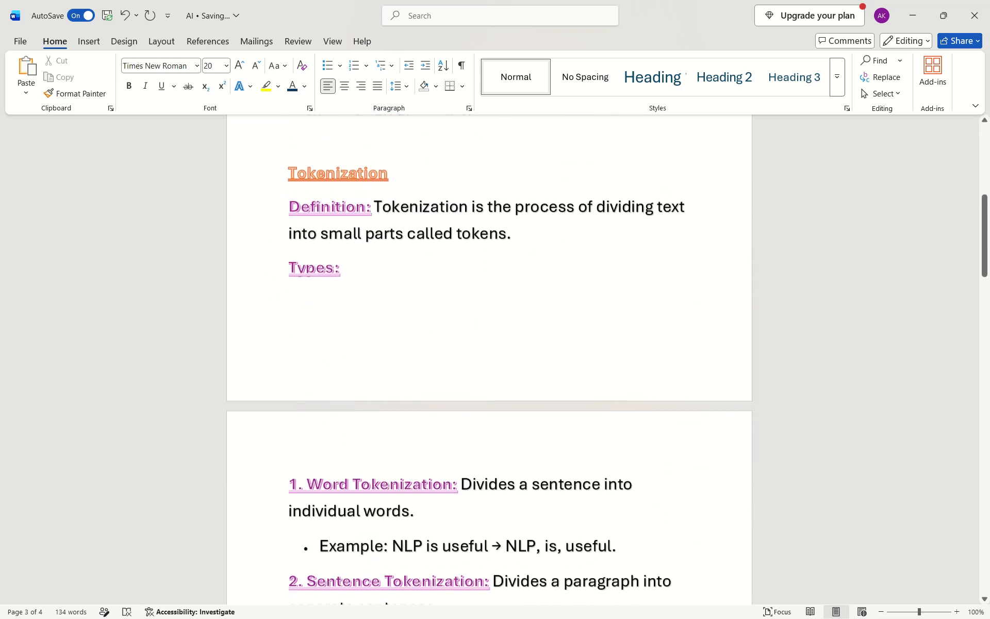
scroll(470, 268, down, 5)
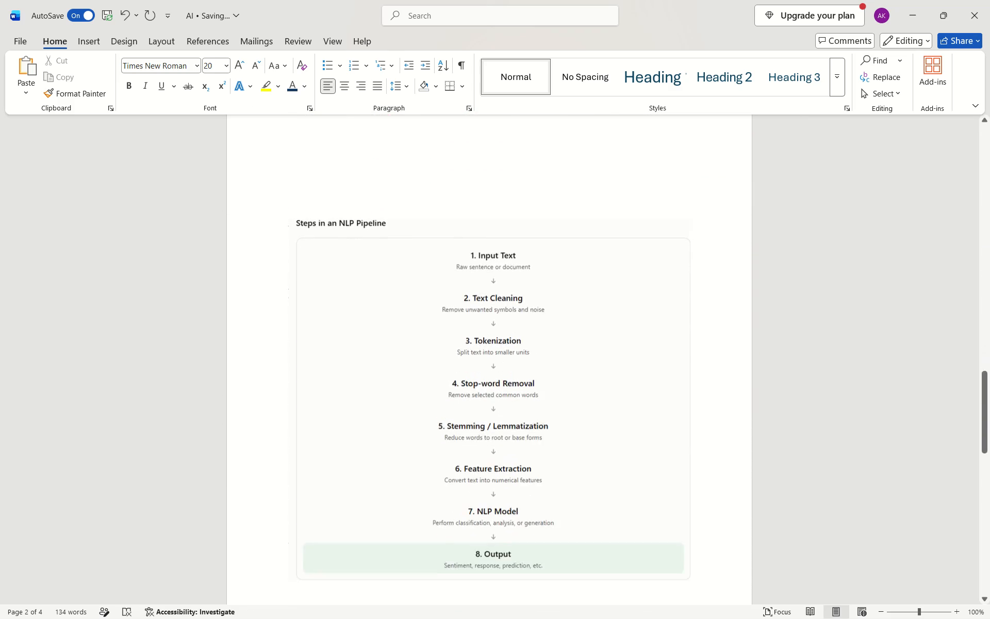
scroll(470, 268, down, 3)
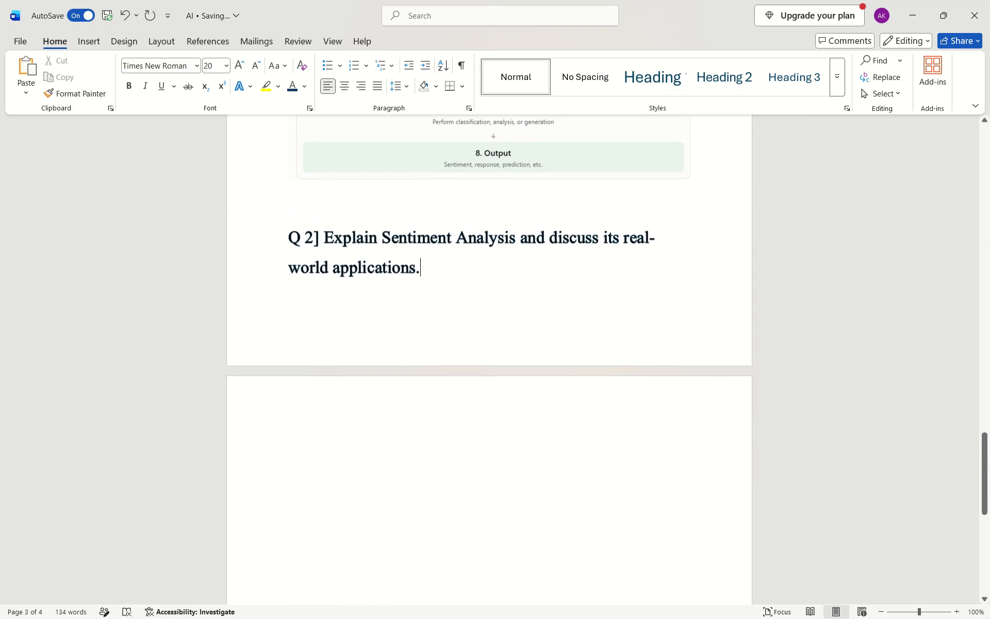
scroll(470, 268, up, 19)
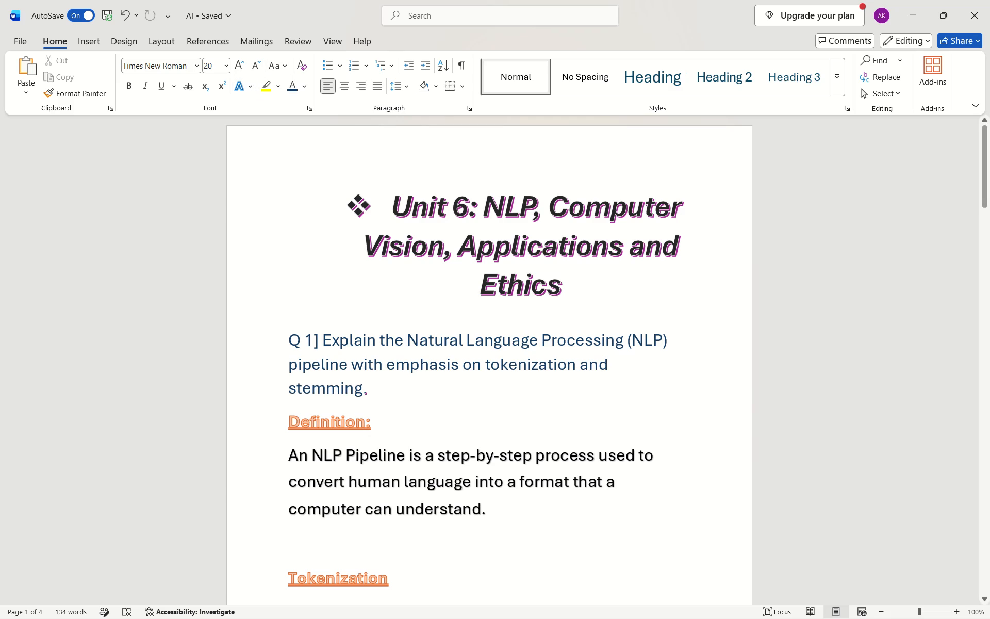
drag(288, 334, 388, 392)
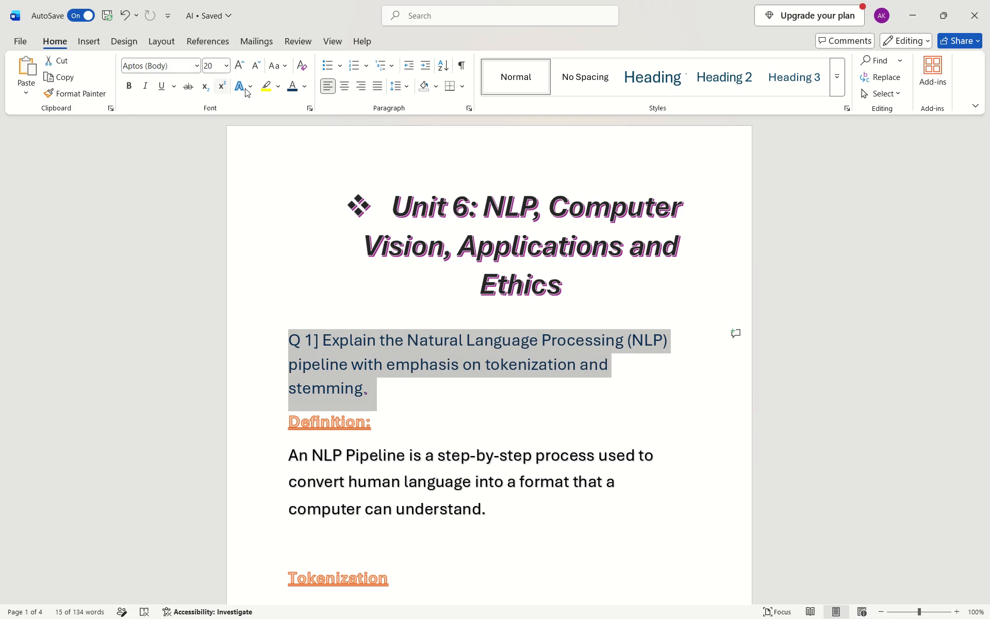
click(248, 86)
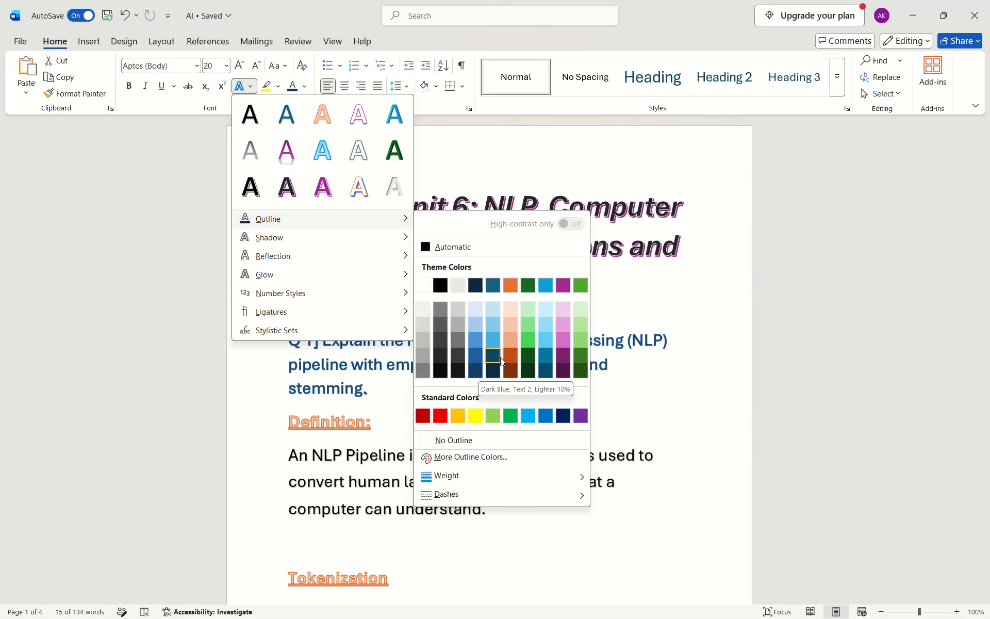
click(546, 411)
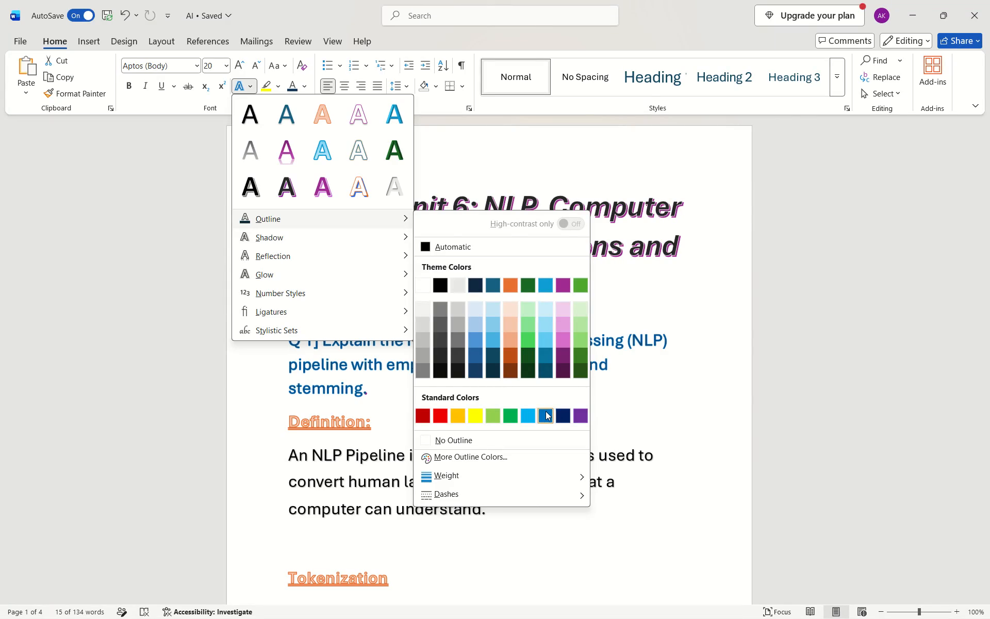
click(663, 363)
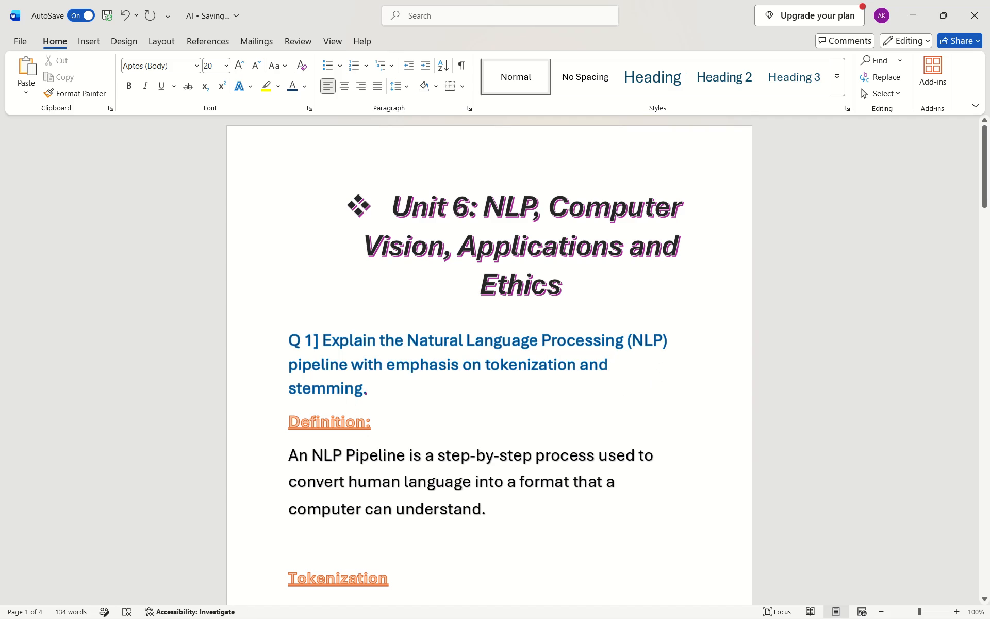
Apply a text outline in the standard blue color to the whole Q 2 Sentiment Analysis question, matching Q 1.
scroll(515, 475, down, 7)
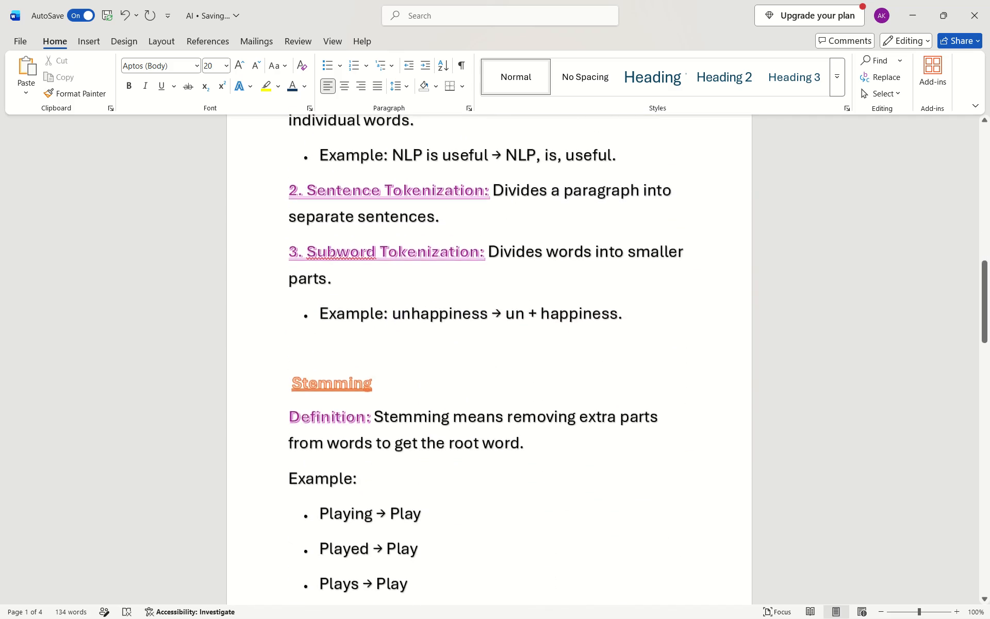
scroll(515, 475, down, 2)
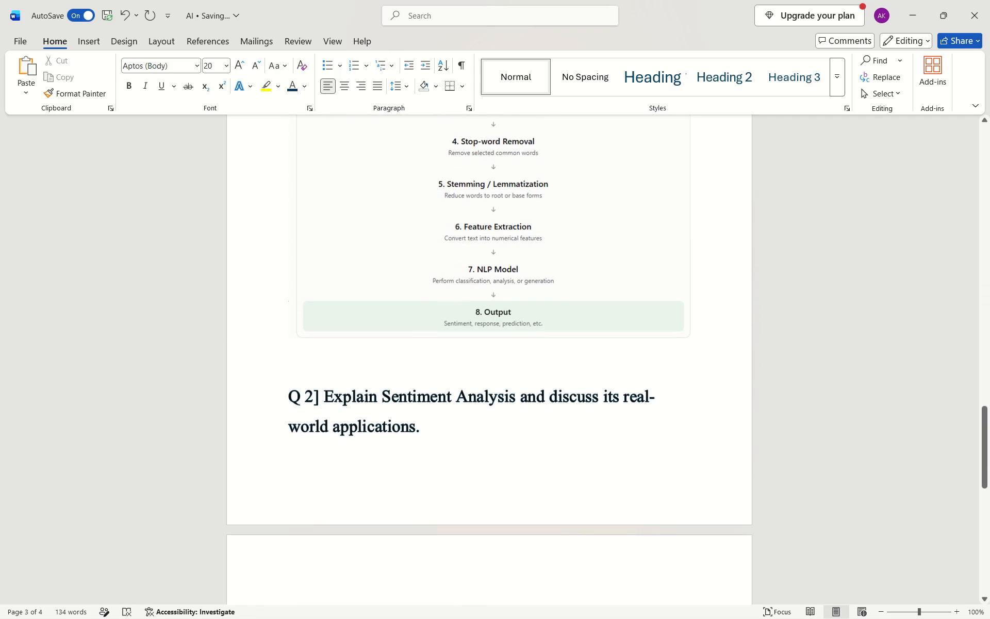
drag(286, 391, 386, 427)
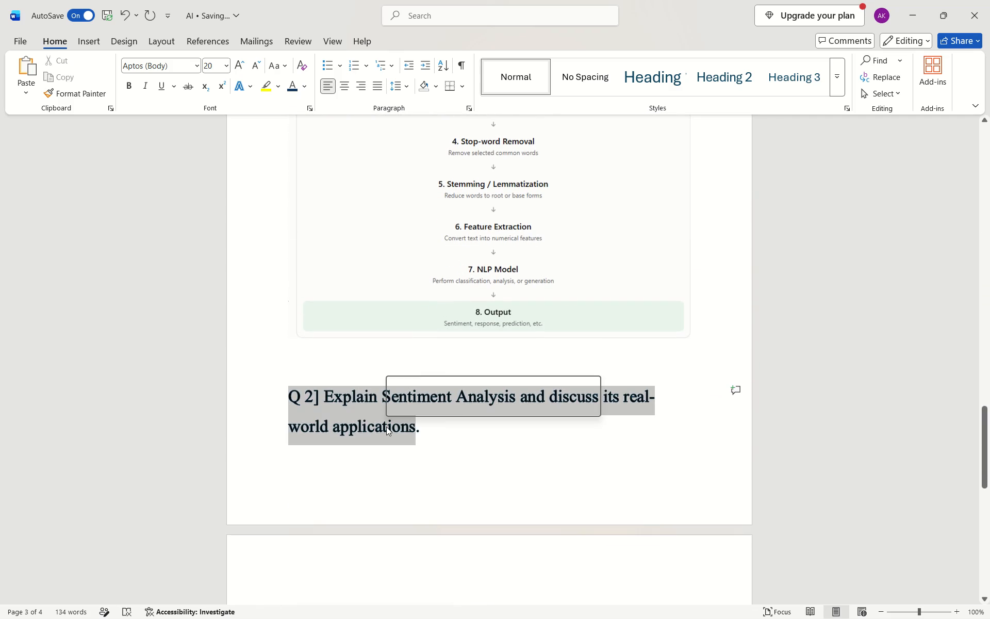
click(420, 437)
drag(420, 437, 334, 411)
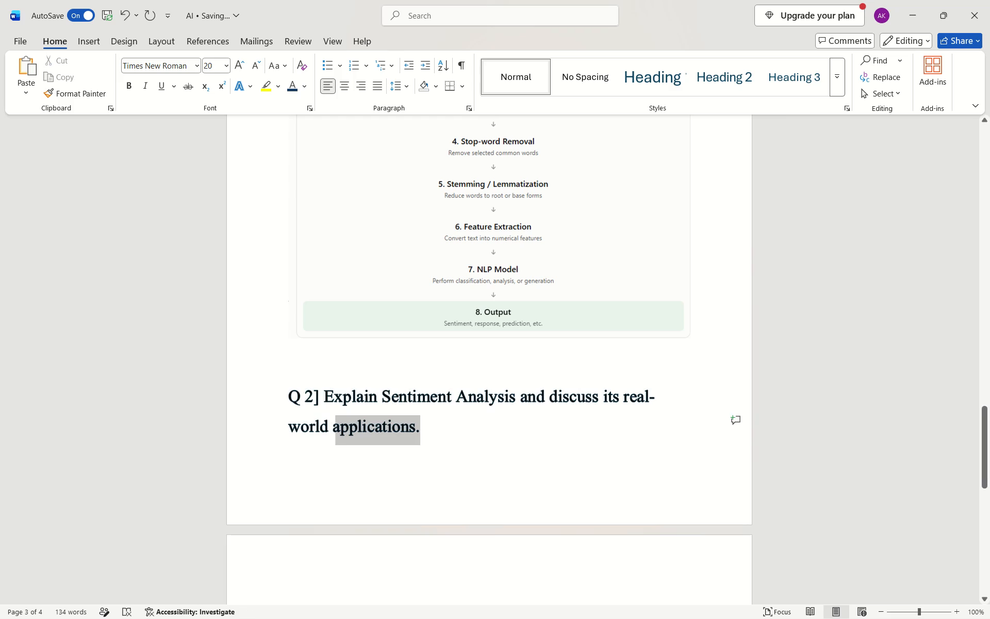
drag(334, 411, 294, 395)
drag(250, 92, 493, 410)
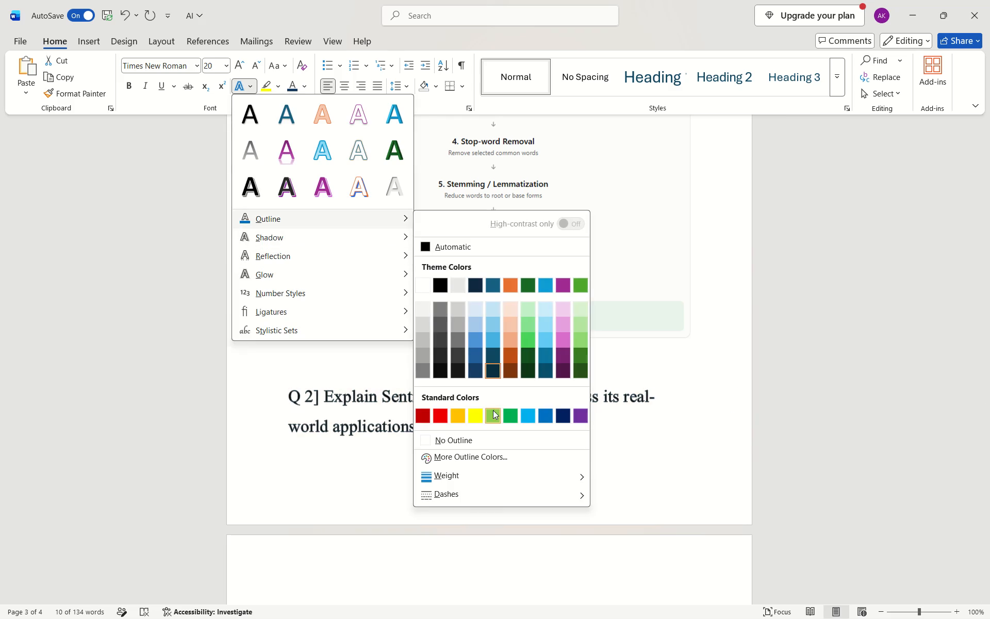
drag(493, 410, 544, 415)
click(544, 415)
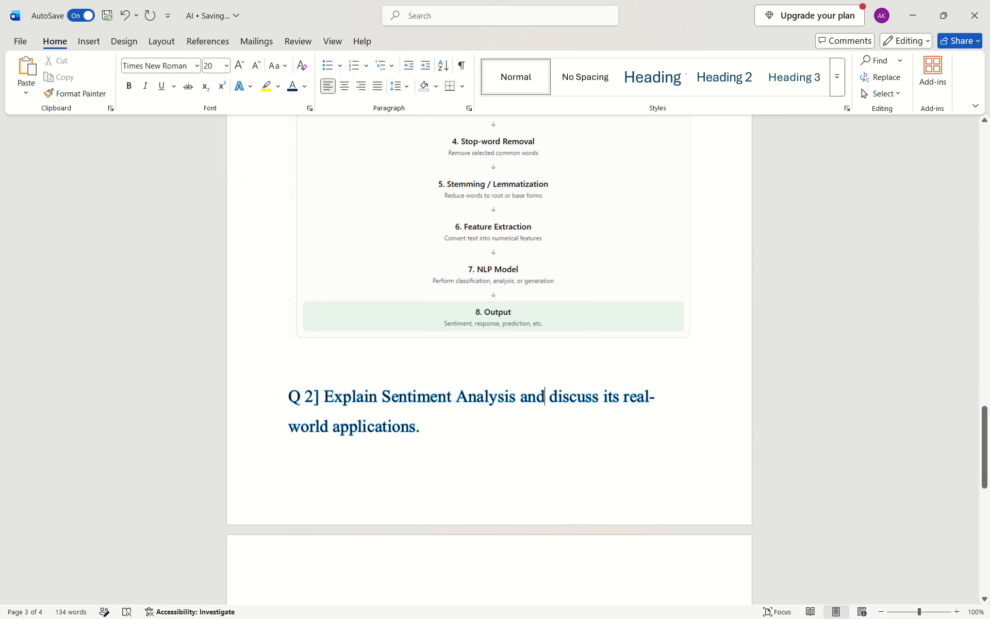
click(437, 429)
Copy the Q 2 question and delete it from below the NLP pipeline diagram.
drag(277, 386, 448, 444)
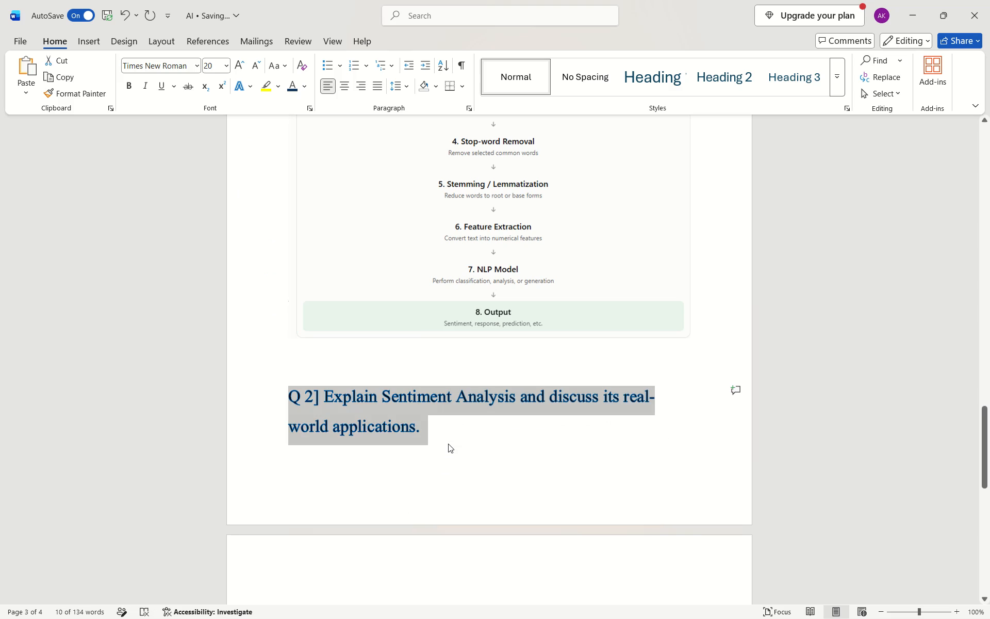
key(ctrl+c)
key(ctrl+BackSpace)
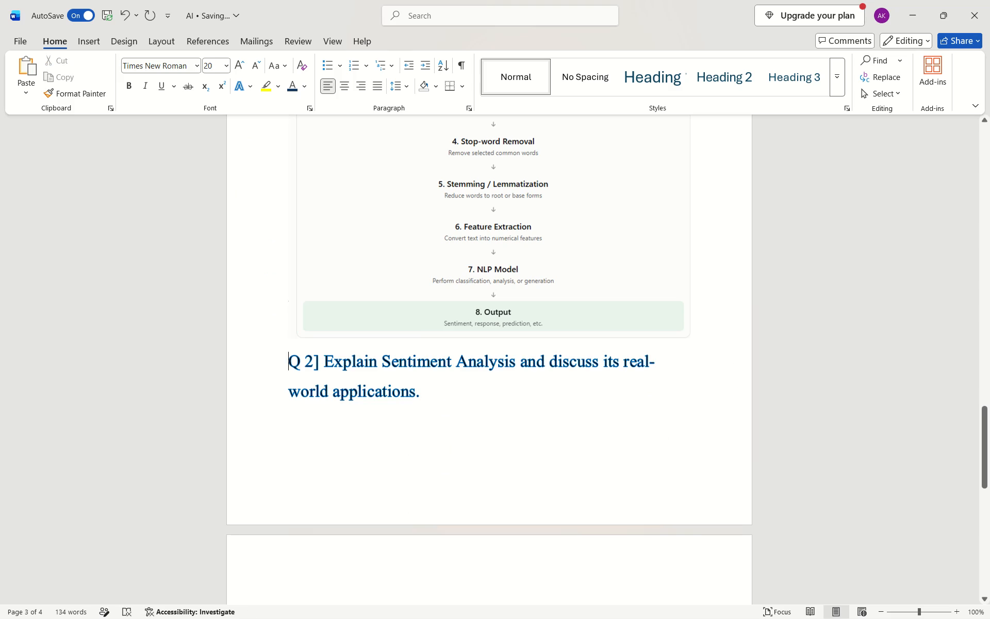
drag(280, 360, 395, 425)
key(BackSpace)
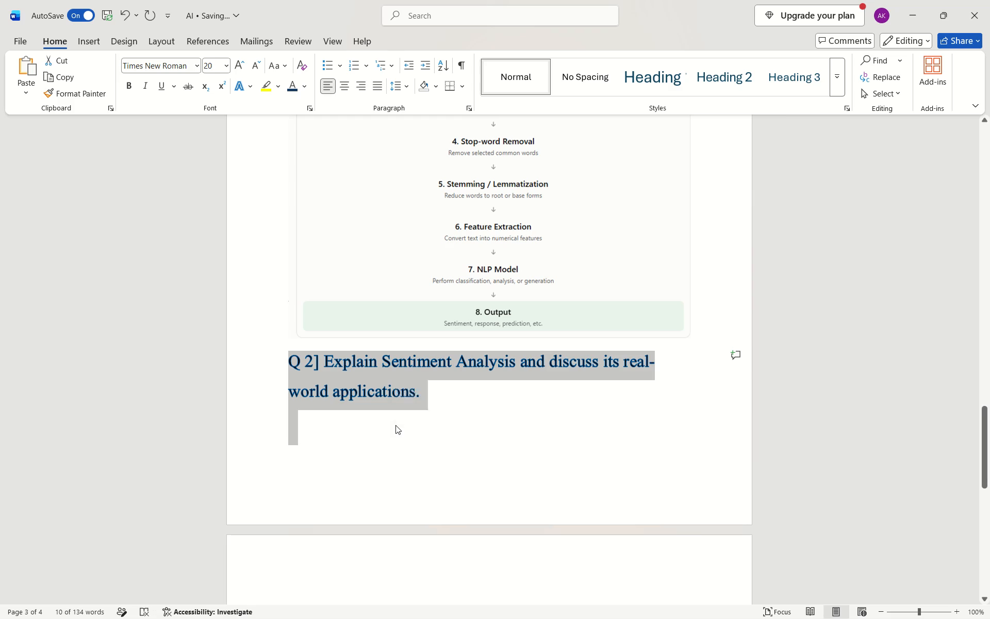
Insert ten blank lines below the NLP pipeline diagram to continue onto a new page.
scroll(395, 425, down, 3)
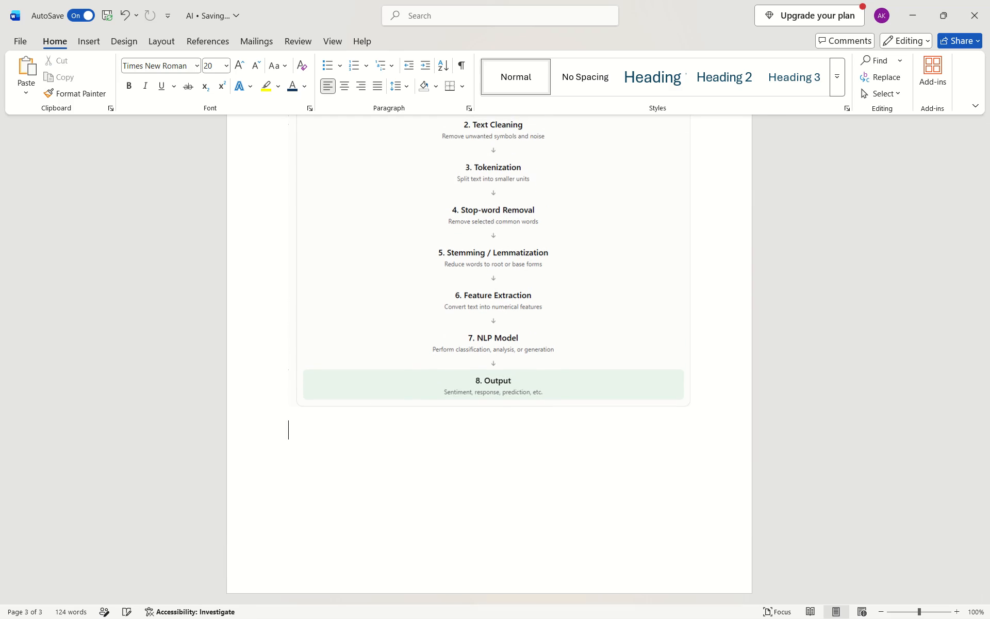
key(Return)
key(Return)
key(Return)
key(Return)
key(Return)
key(Return)
key(Return)
key(Return)
key(Return)
key(Return)
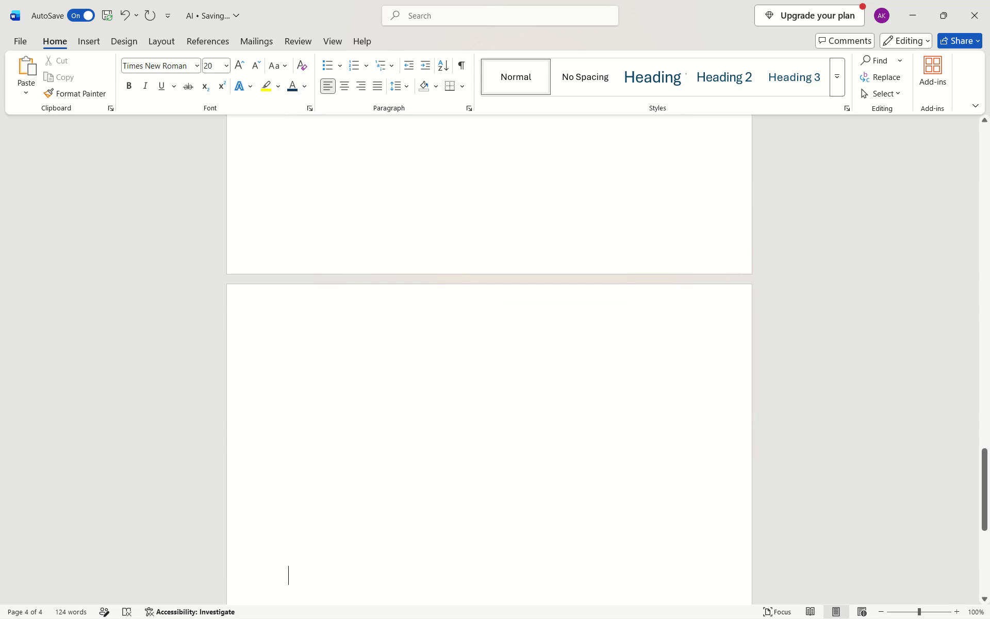
Paste the Q 2 Sentiment Analysis question at the top of the new page after the NLP pipeline diagram.
click(278, 318)
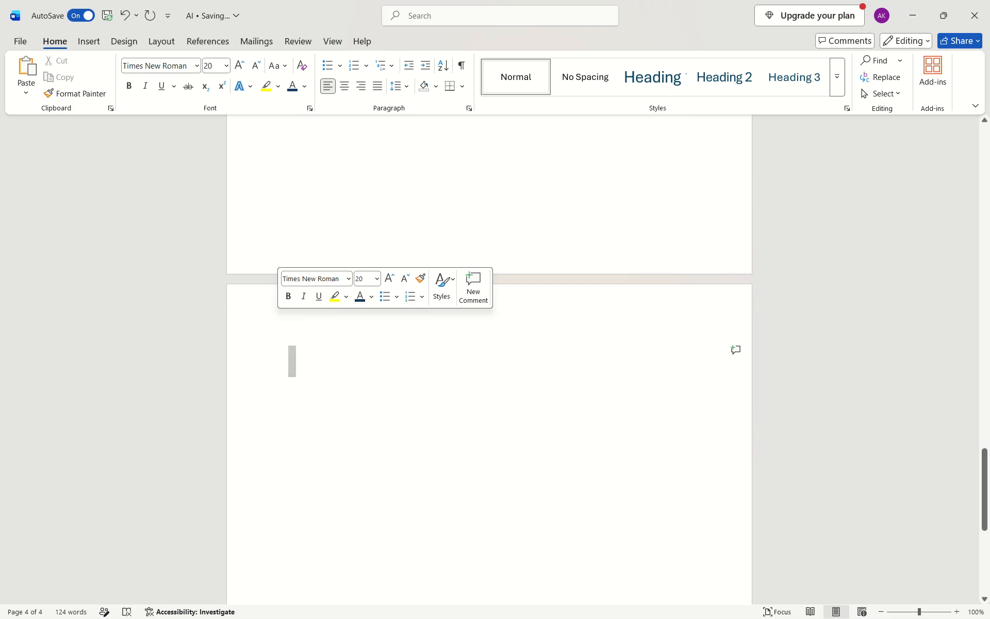
key(ctrl+v)
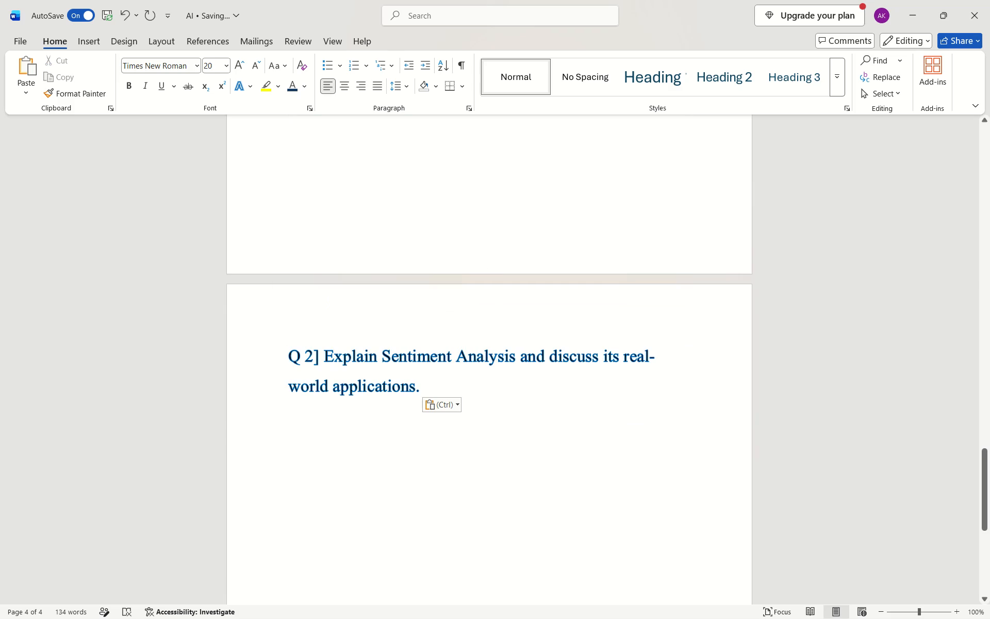
scroll(341, 134, up, 3)
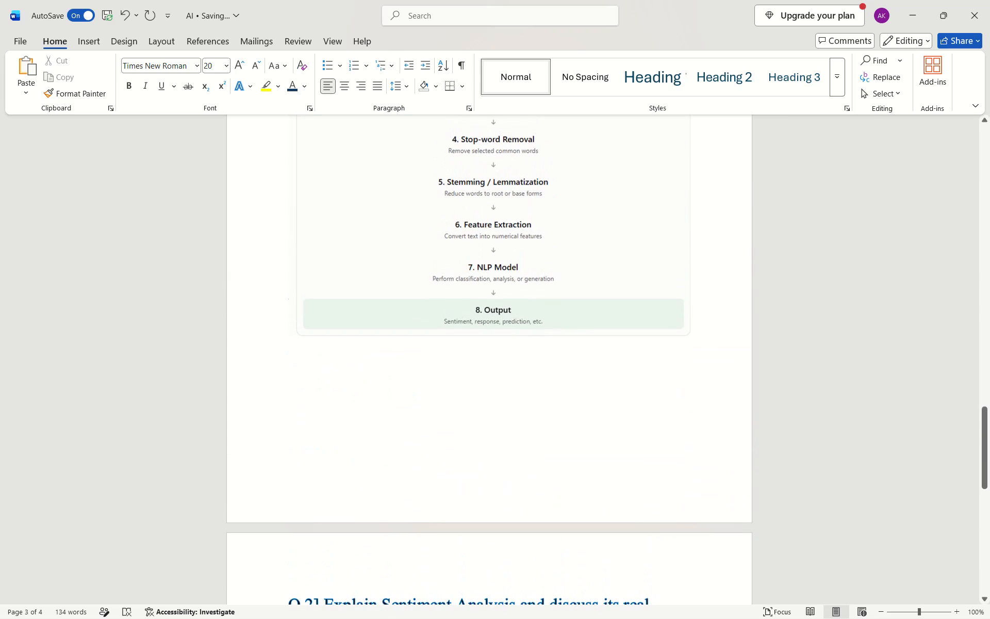
scroll(341, 134, down, 2)
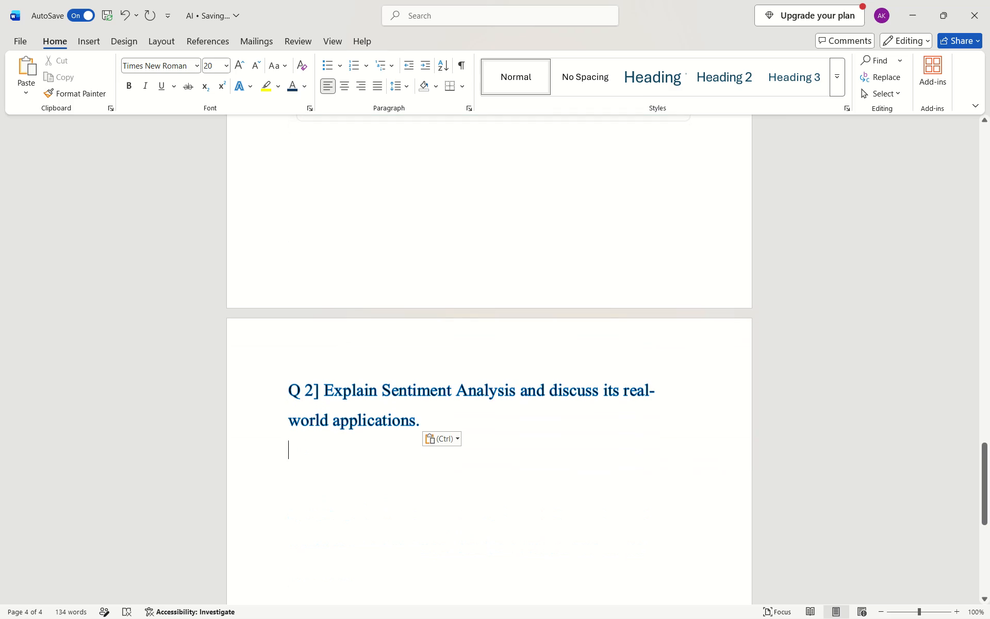
Add a new line reading "Answer:" directly below the Q 1 question, above the first Definition heading.
scroll(341, 134, up, 8)
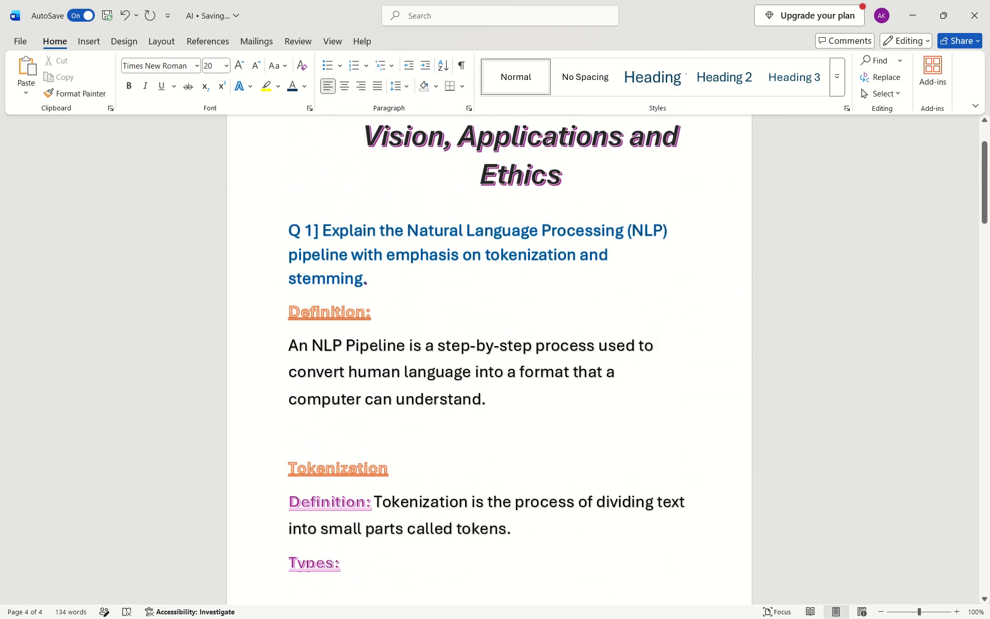
scroll(341, 134, up, 1)
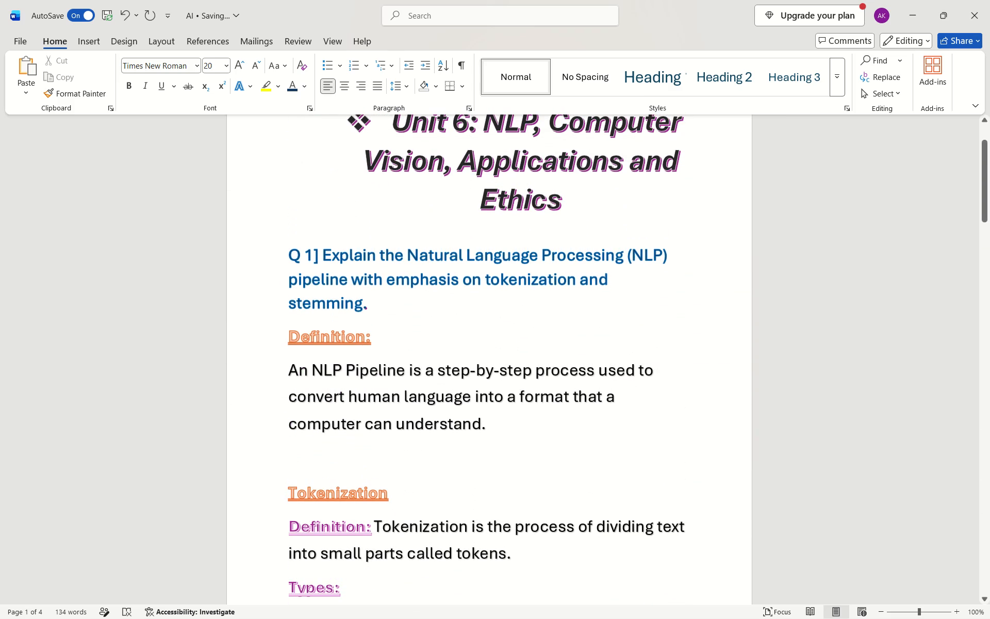
click(390, 303)
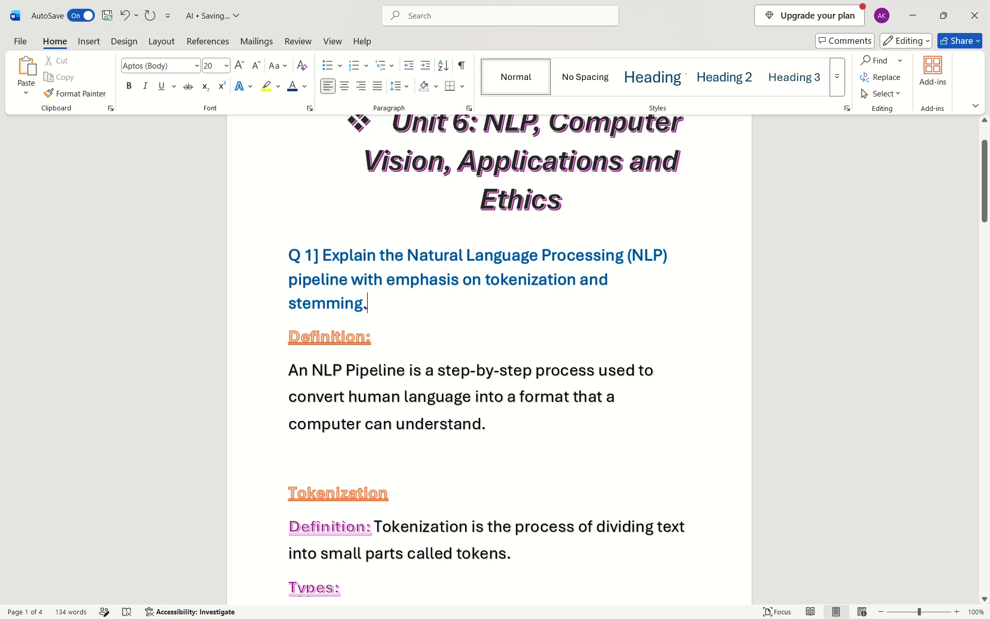
key(Return)
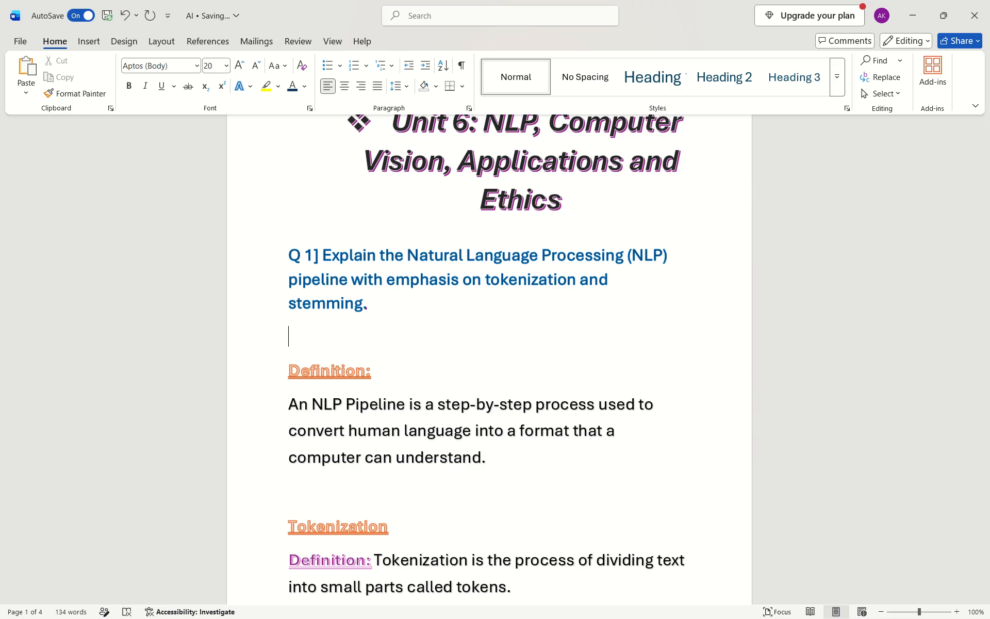
text(answer)
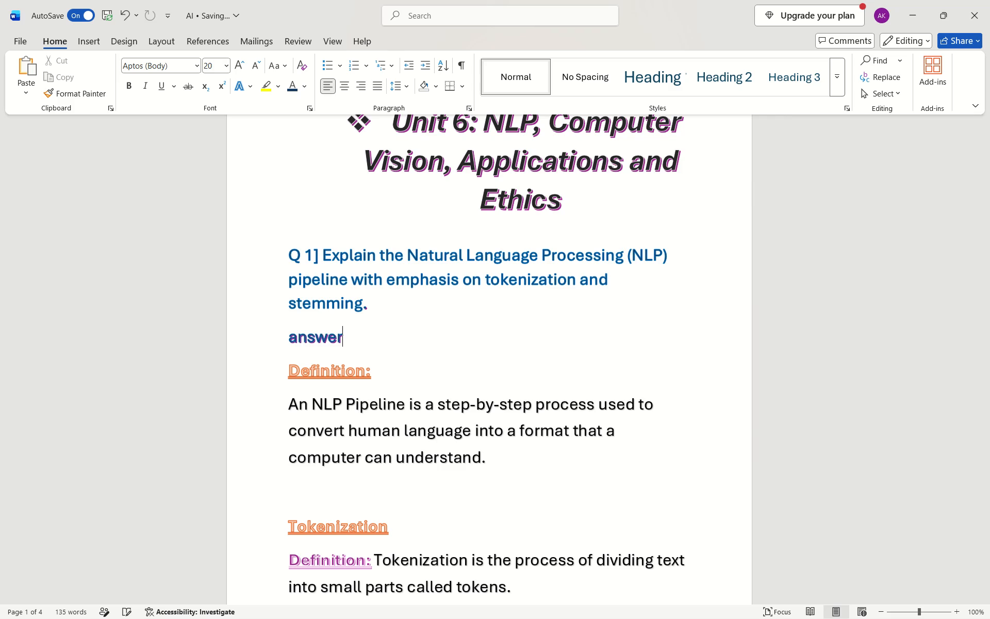
key(shift+colon)
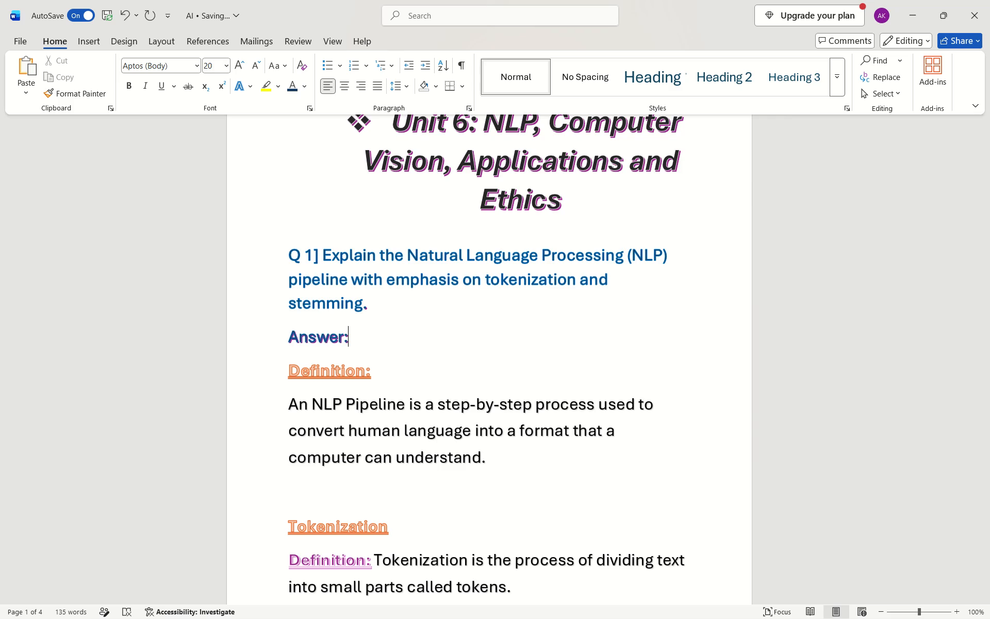
Select the Steps in an NLP Pipeline diagram picture.
scroll(391, 325, down, 3)
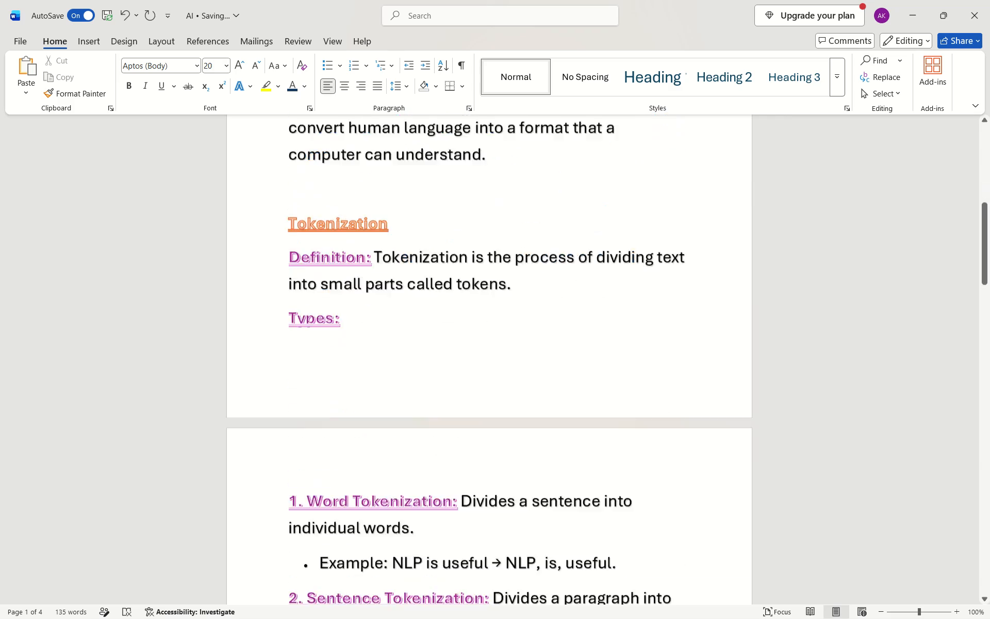
scroll(391, 325, down, 3)
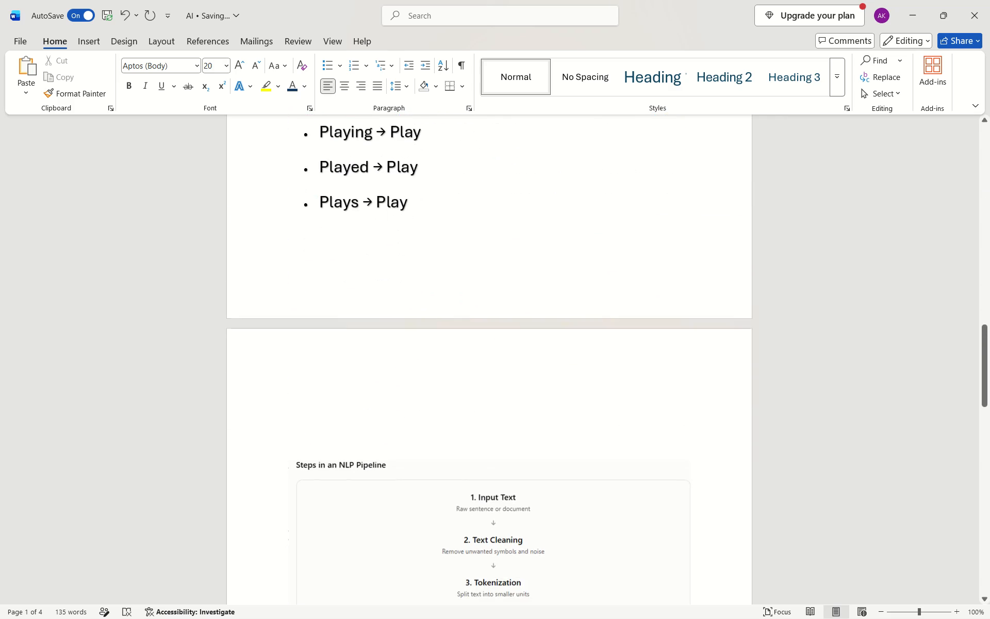
scroll(391, 325, down, 2)
scroll(391, 325, up, 1)
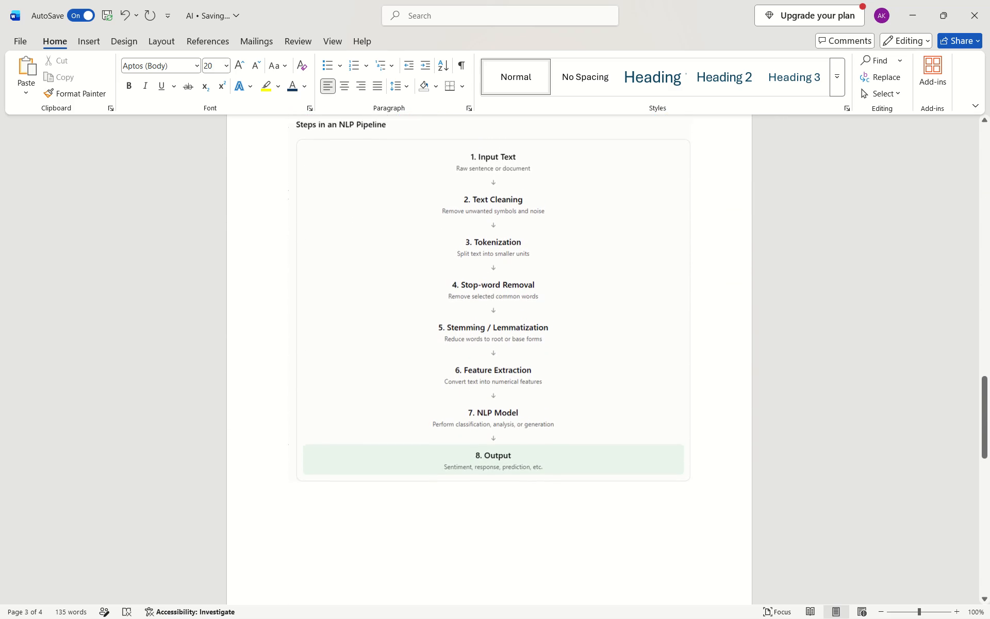
scroll(391, 325, up, 1)
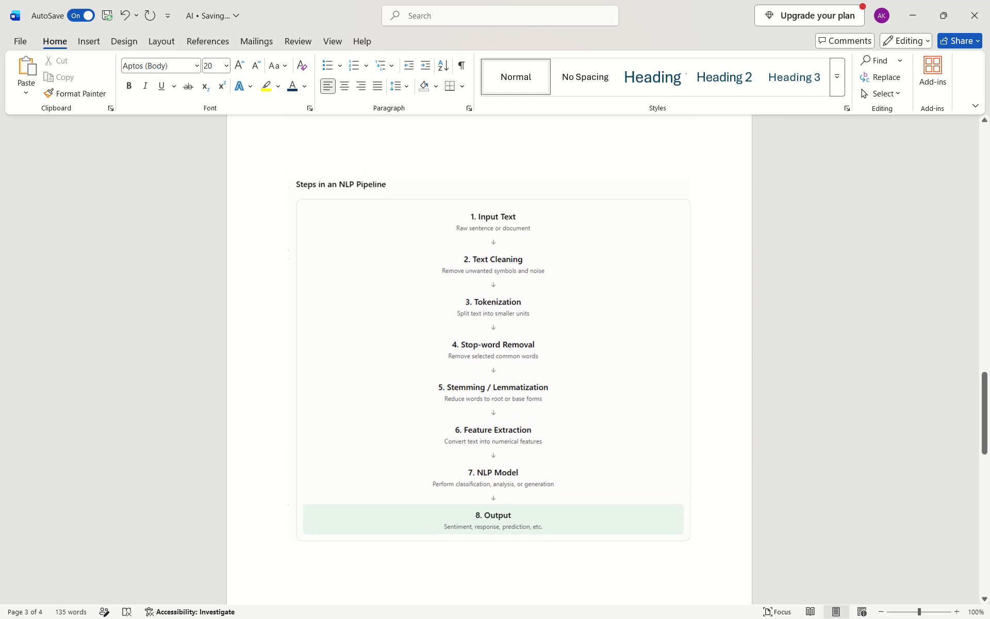
scroll(391, 325, down, 1)
scroll(452, 254, up, 1)
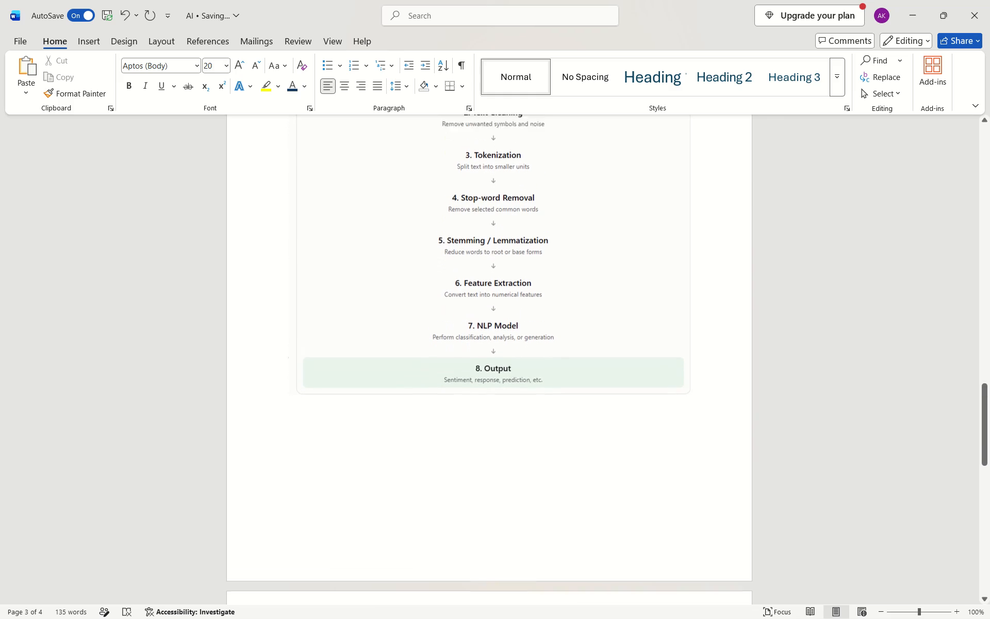
scroll(452, 254, up, 1)
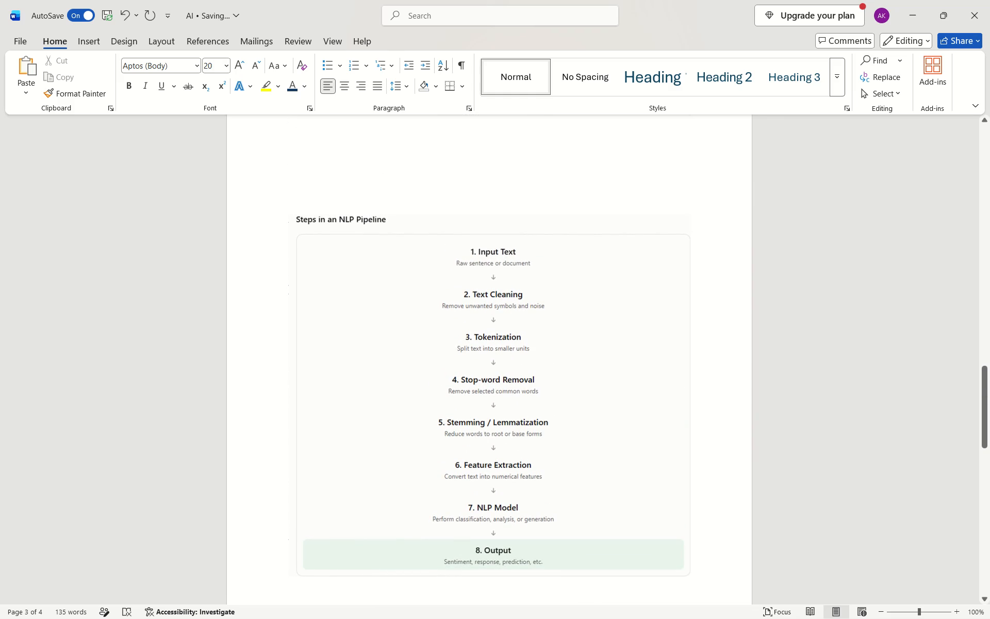
drag(302, 220, 472, 246)
click(472, 246)
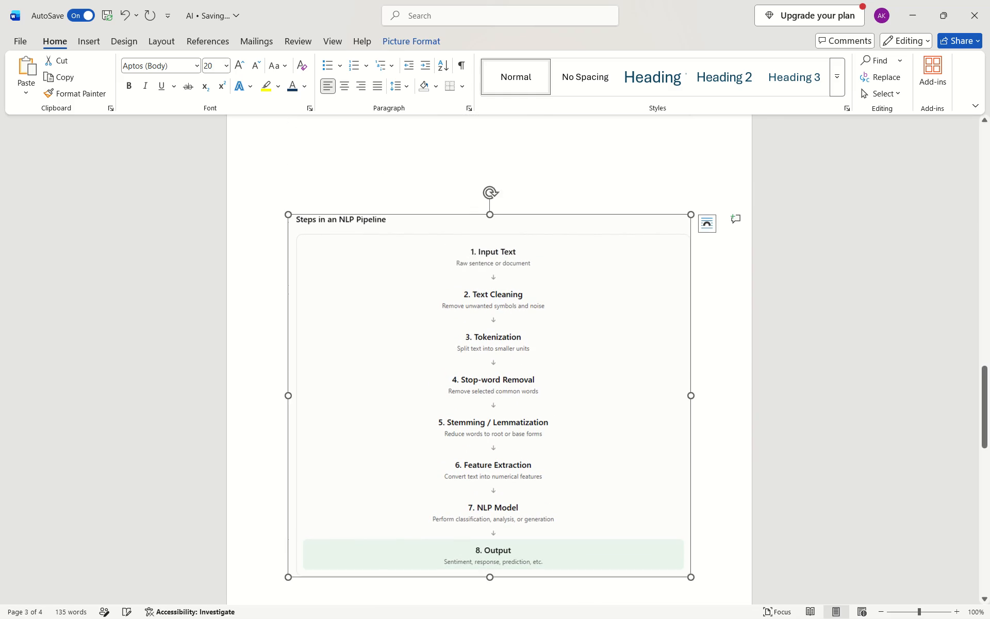
click(474, 250)
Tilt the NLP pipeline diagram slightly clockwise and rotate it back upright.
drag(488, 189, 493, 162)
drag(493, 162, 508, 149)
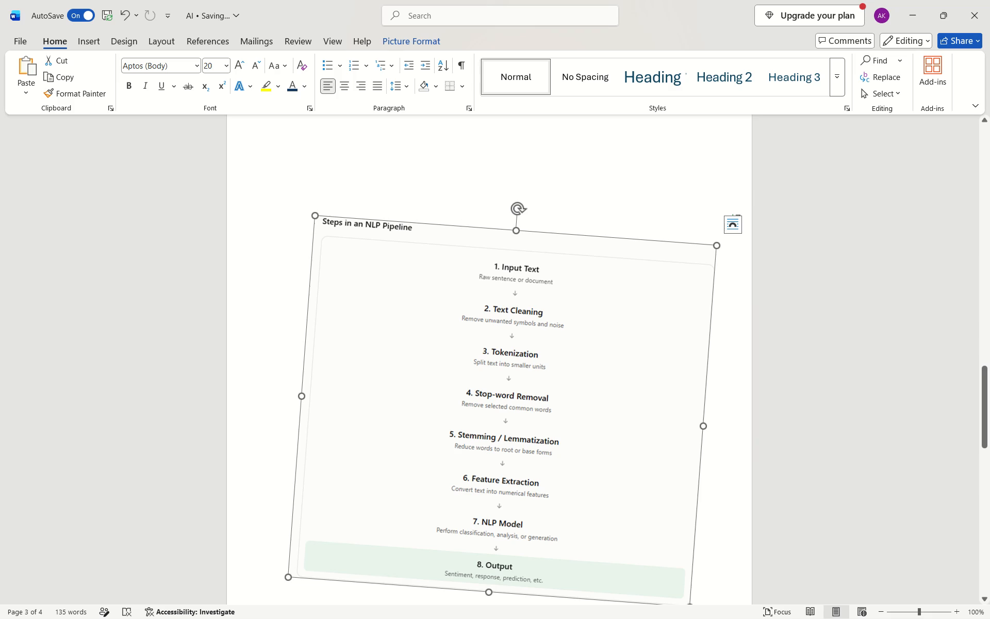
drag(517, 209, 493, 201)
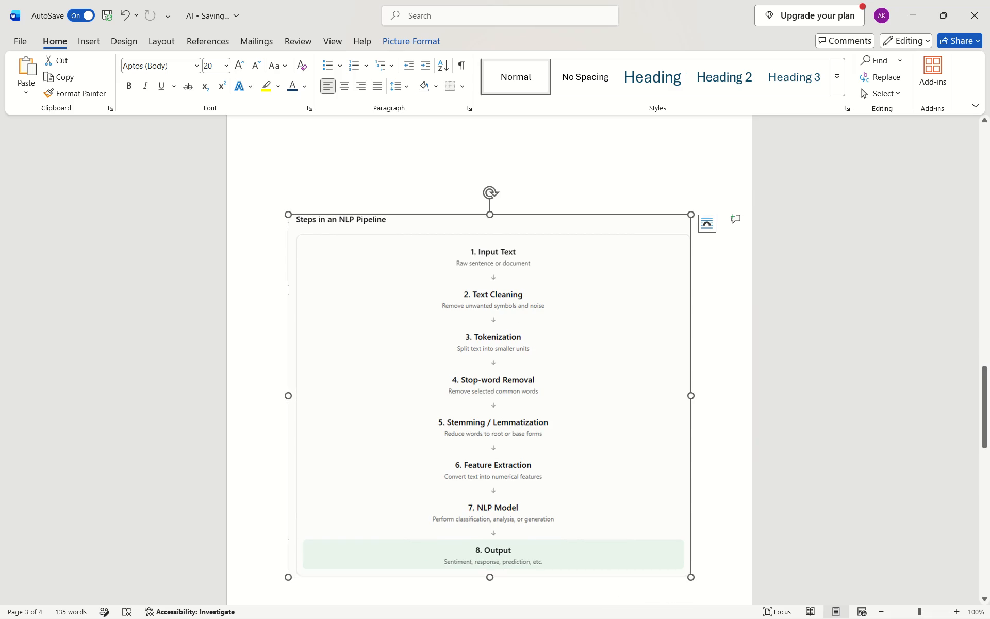
Enlarge the NLP pipeline diagram slightly in proportion so it extends a little past the text's right margin.
drag(290, 216, 283, 169)
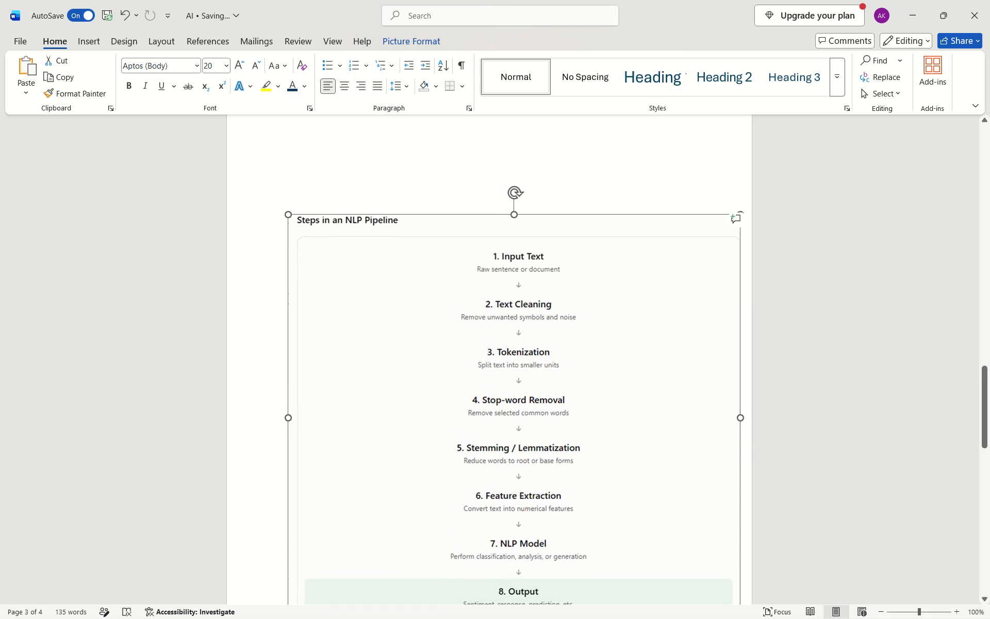
drag(283, 169, 268, 204)
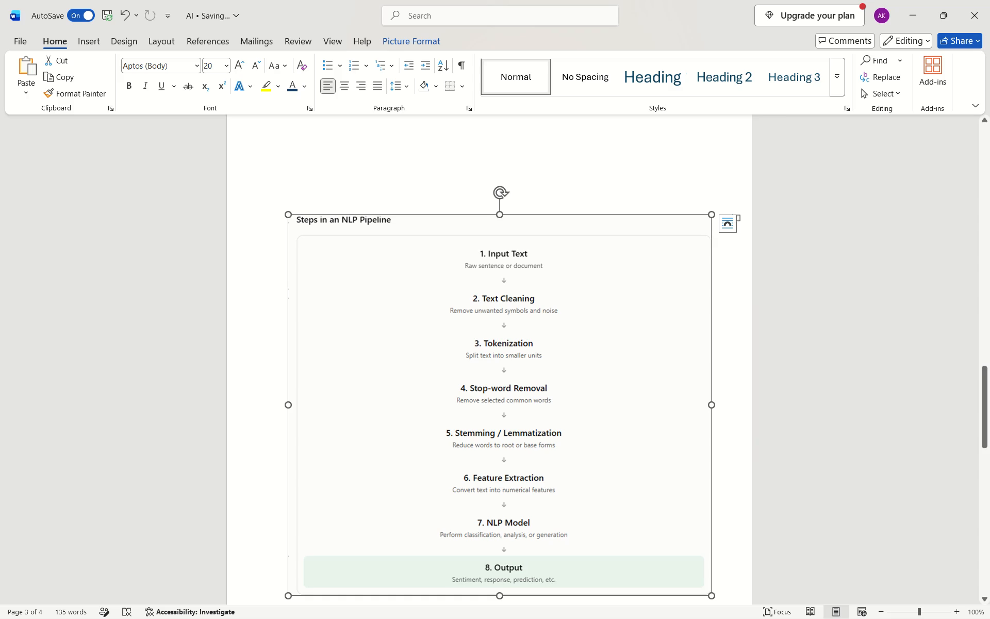
Stretch the NLP pipeline diagram vertically, keeping its width, until it fills nearly the whole height of a page.
drag(500, 596, 500, 606)
drag(500, 606, 507, 618)
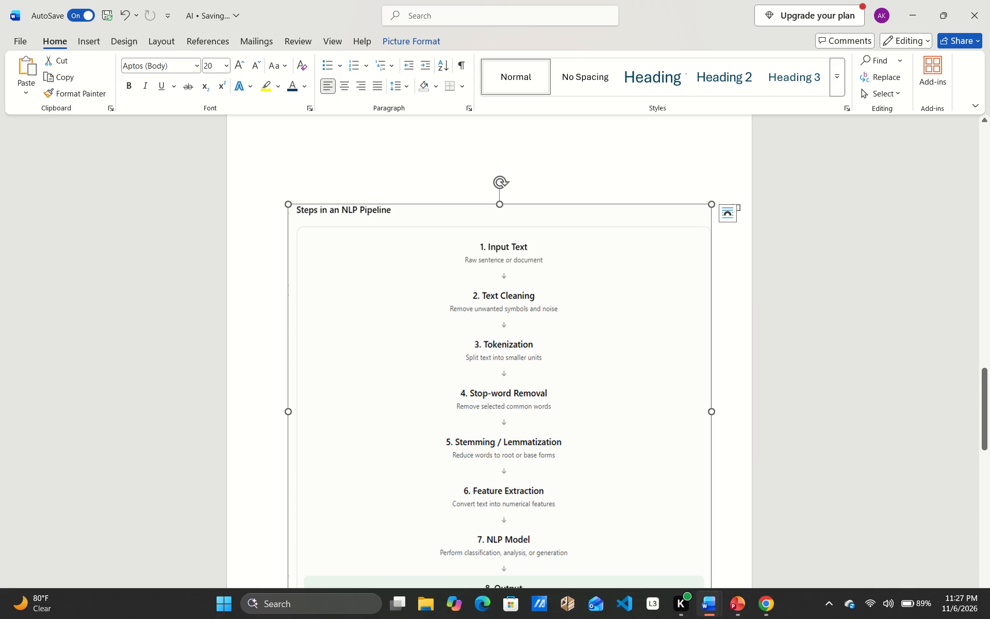
drag(499, 205, 503, 168)
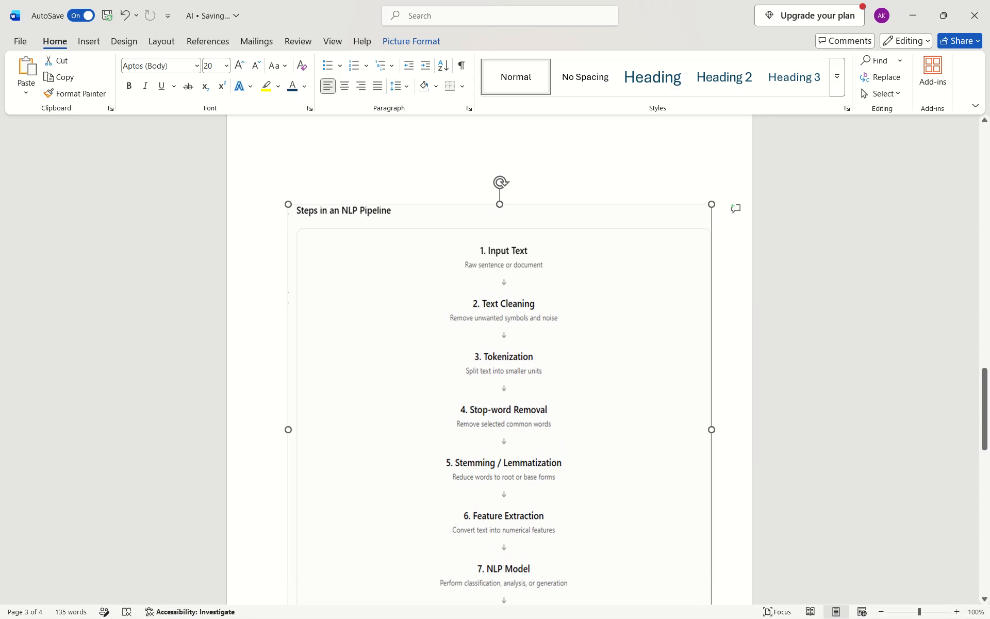
drag(503, 168, 505, 119)
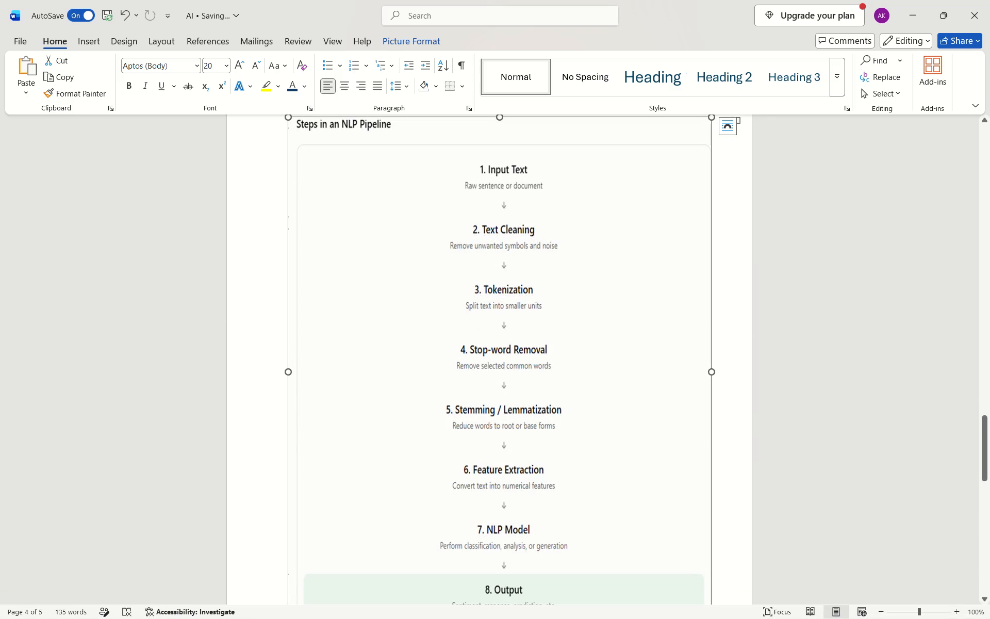
scroll(552, 336, down, 1)
scroll(552, 336, up, 1)
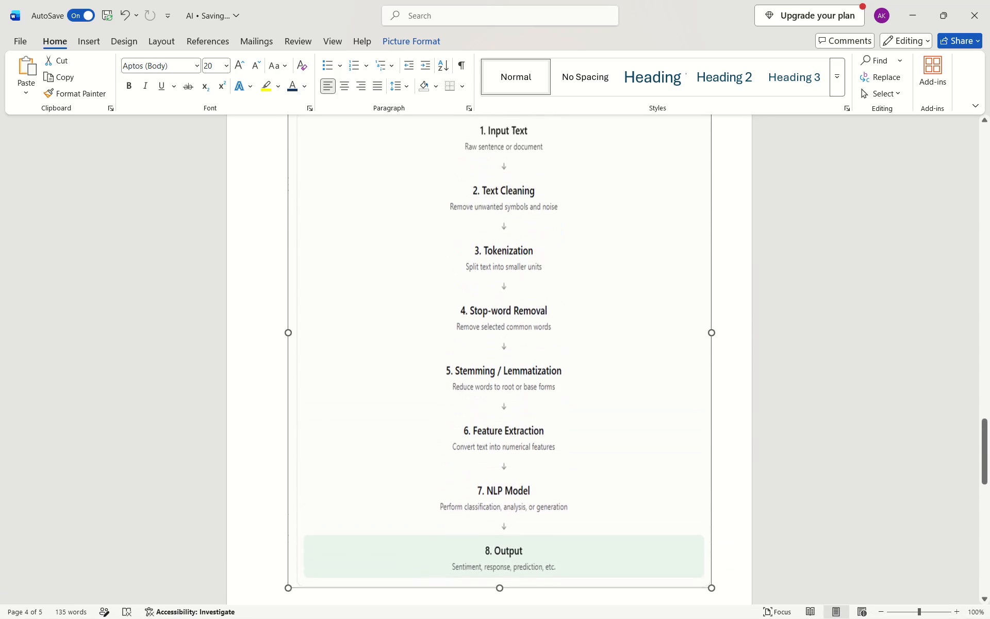
scroll(552, 336, up, 1)
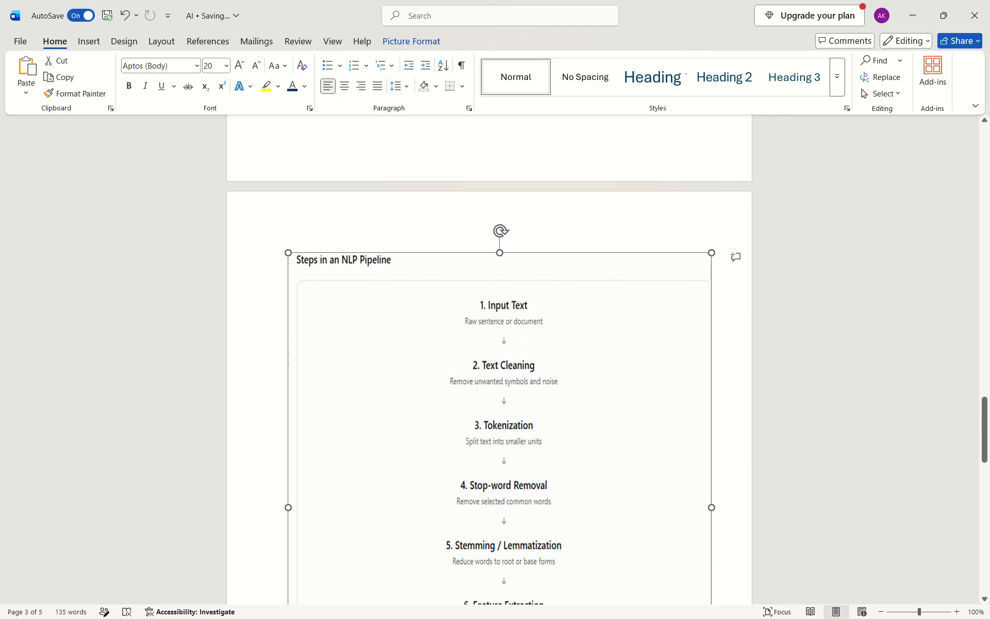
drag(499, 251, 496, 221)
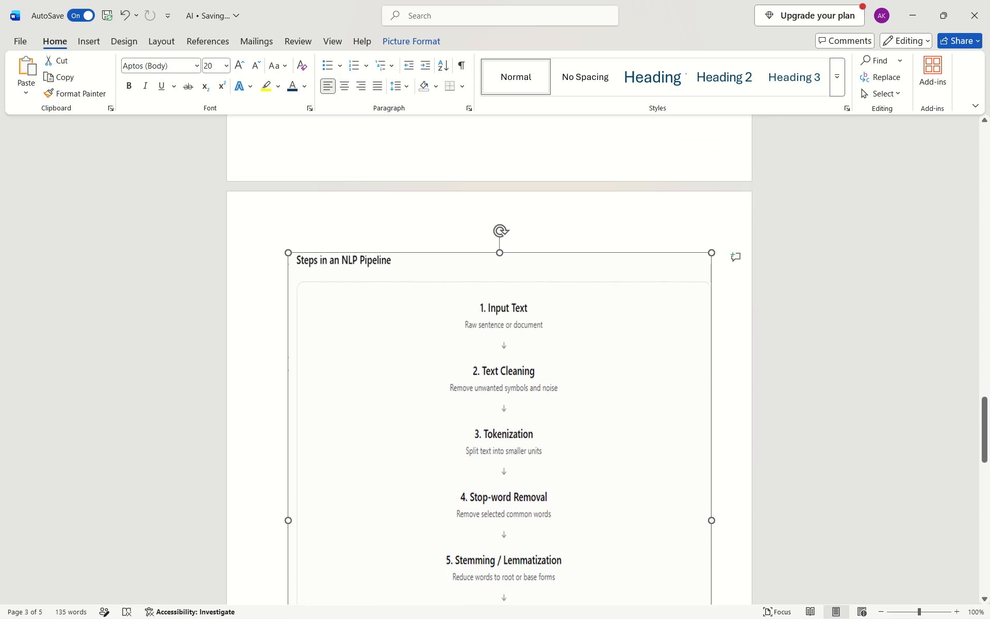
drag(496, 221, 503, 164)
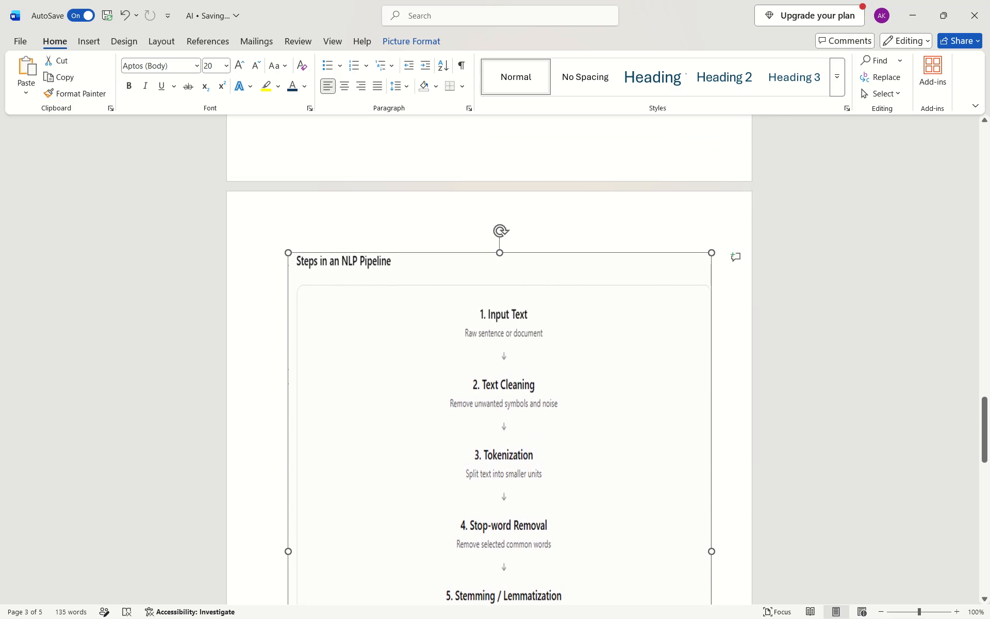
drag(503, 164, 505, 152)
scroll(540, 418, down, 1)
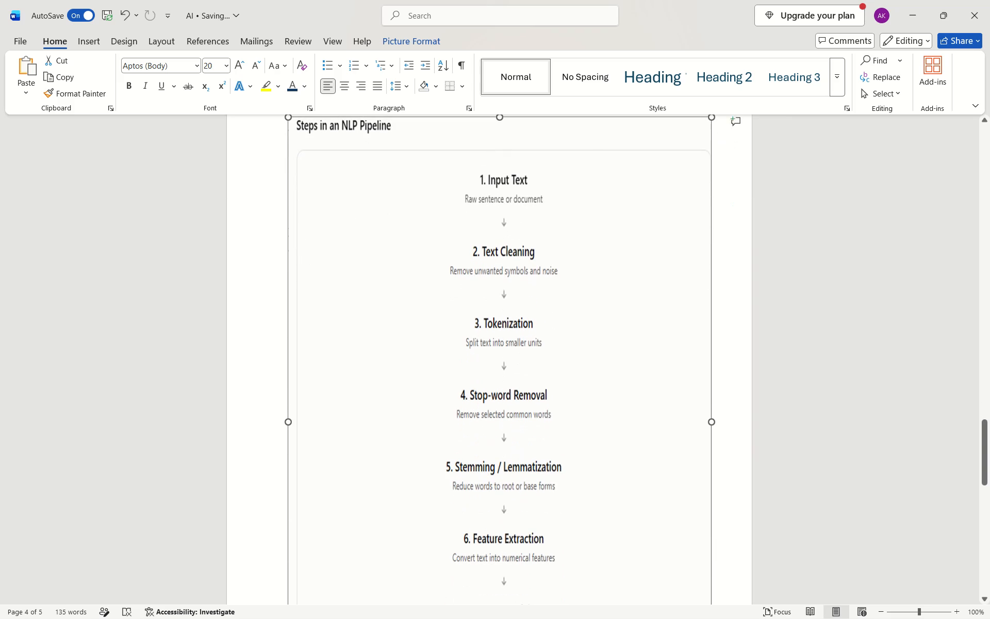
scroll(540, 418, down, 2)
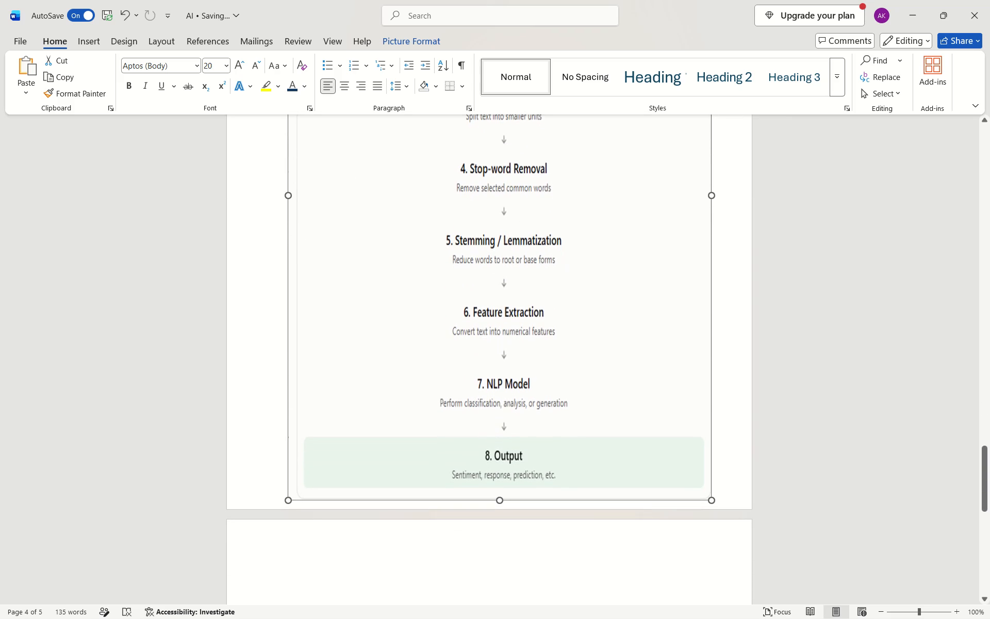
scroll(540, 418, up, 2)
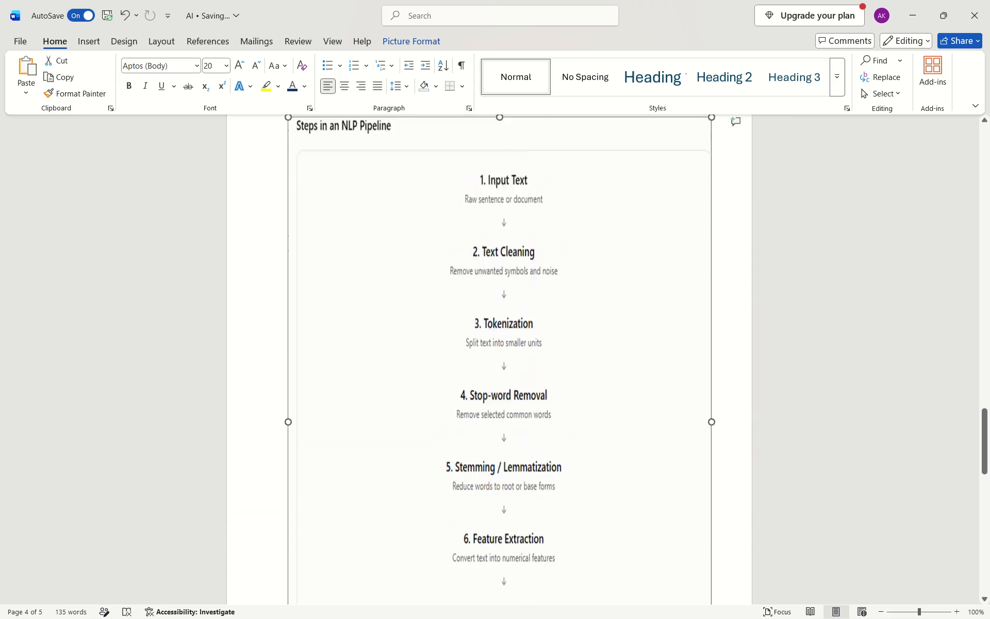
scroll(540, 418, up, 1)
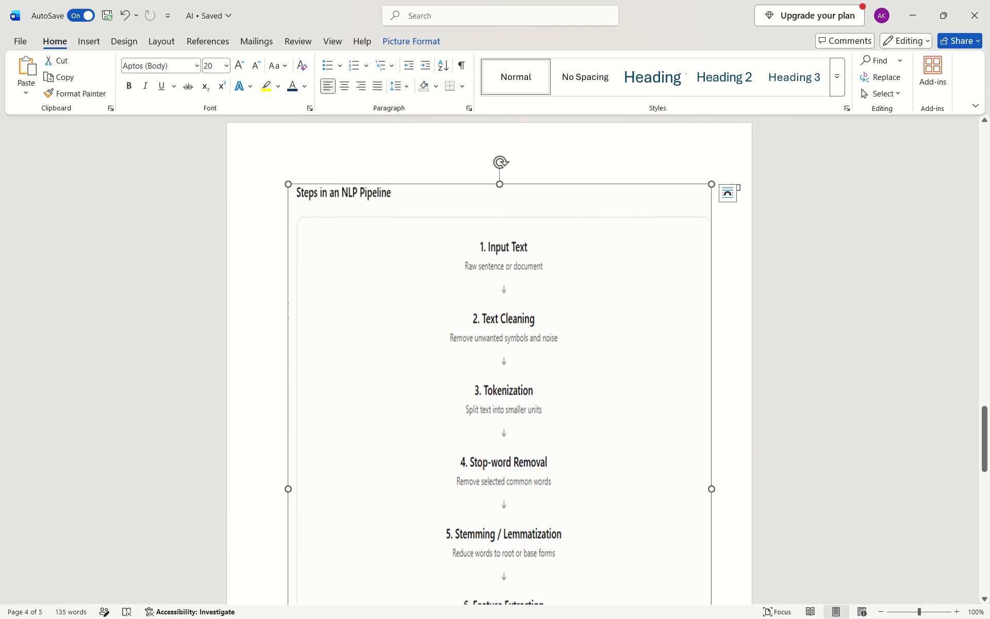
Check how the stretched NLP pipeline diagram fits its page and where the Q 2 page begins after it.
click(625, 160)
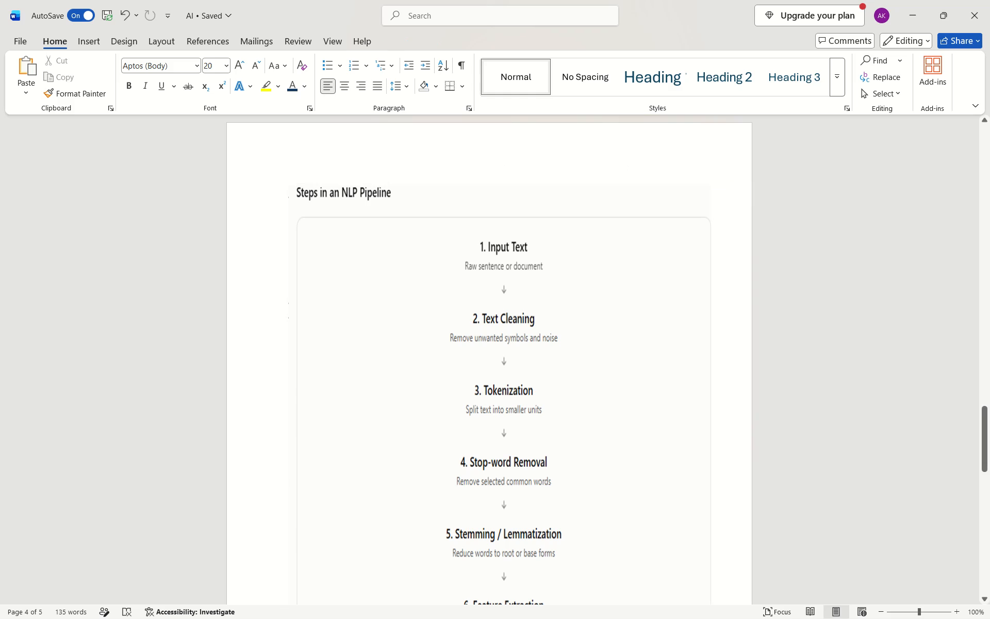
scroll(557, 308, down, 3)
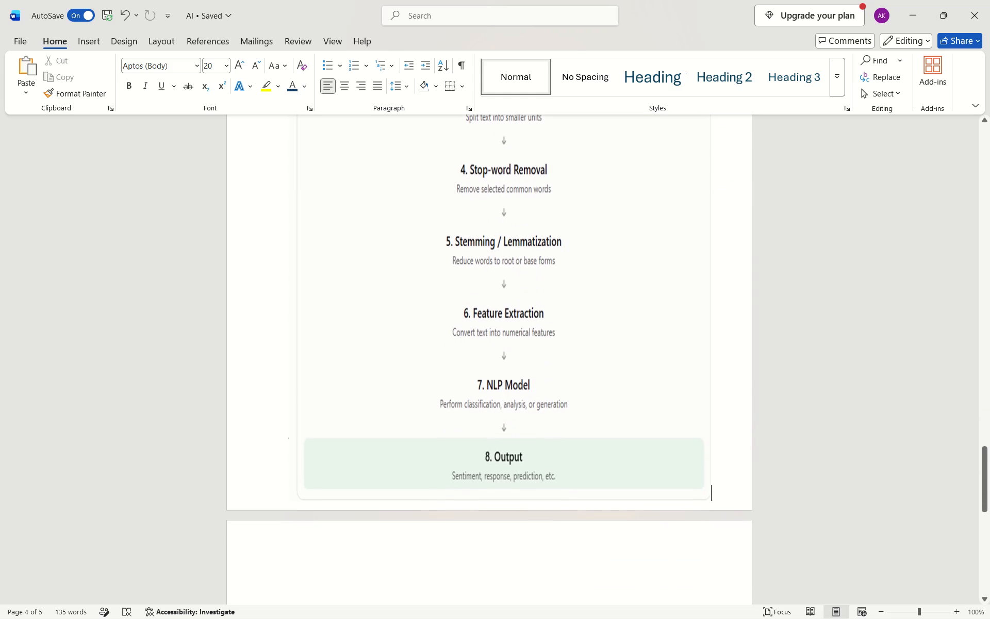
scroll(557, 308, down, 3)
scroll(557, 308, up, 1)
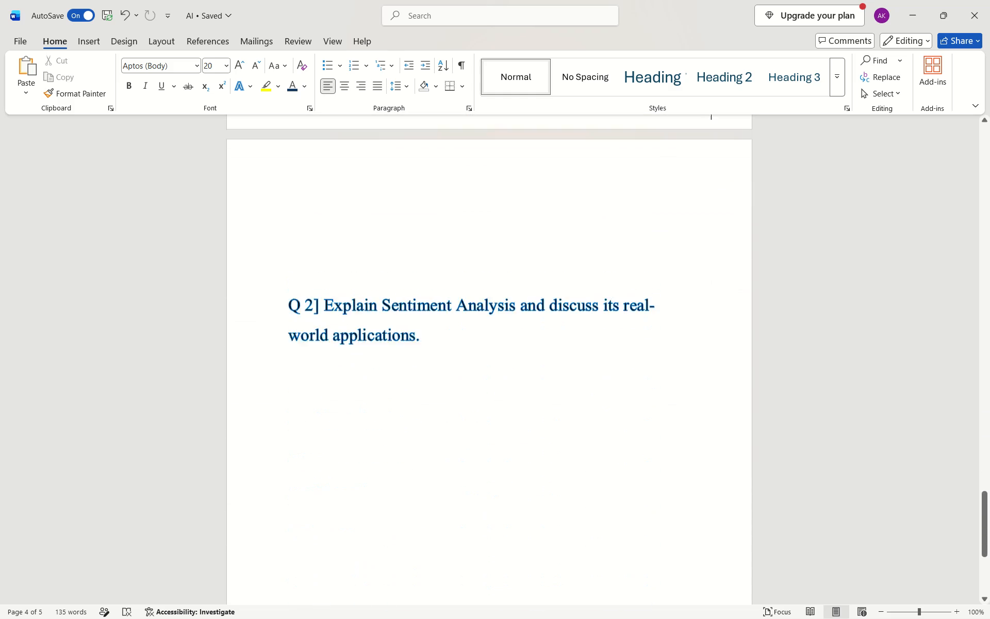
scroll(557, 308, up, 7)
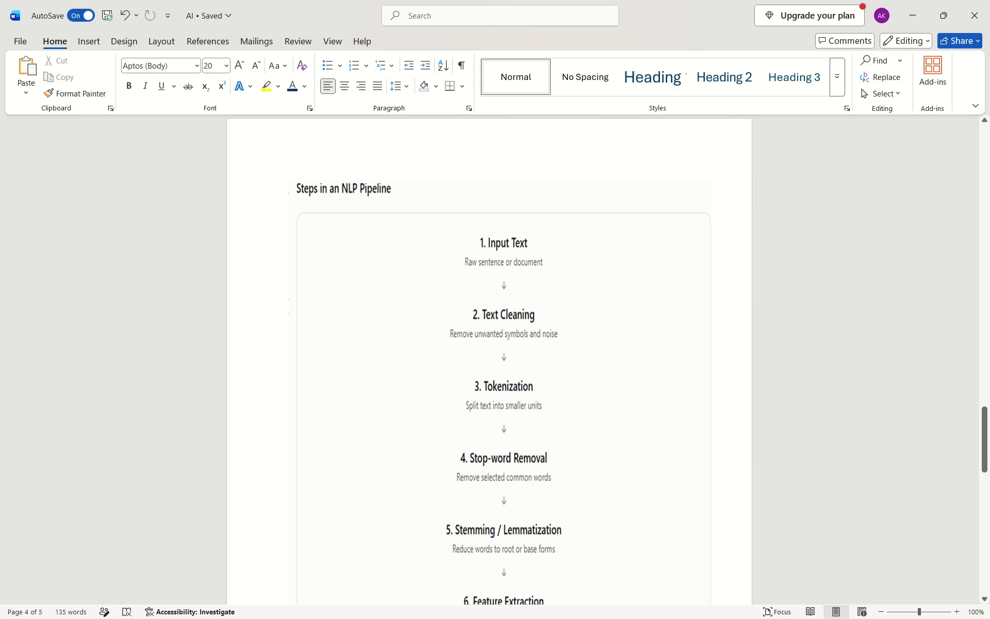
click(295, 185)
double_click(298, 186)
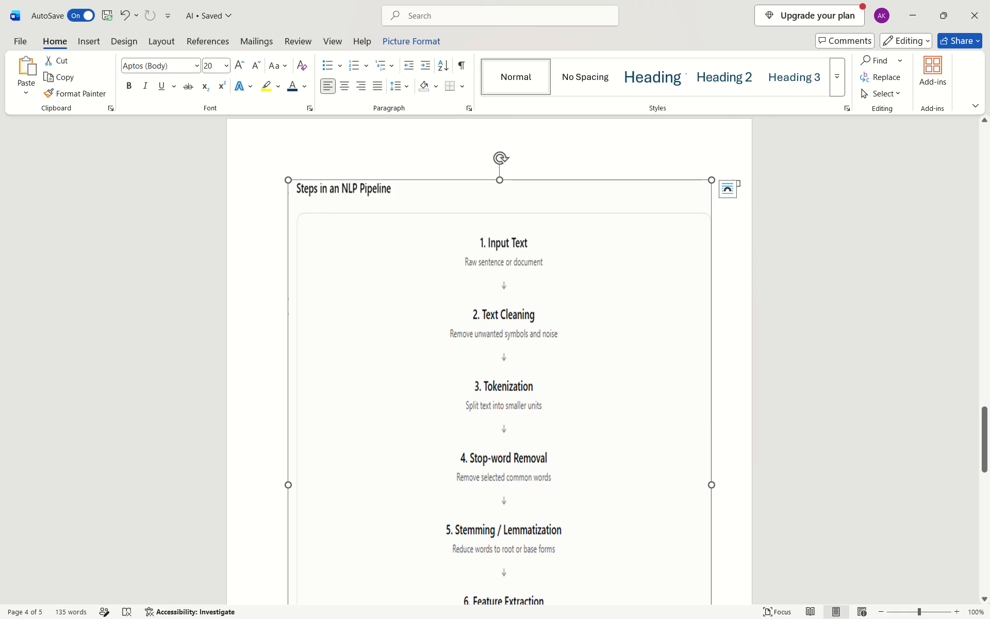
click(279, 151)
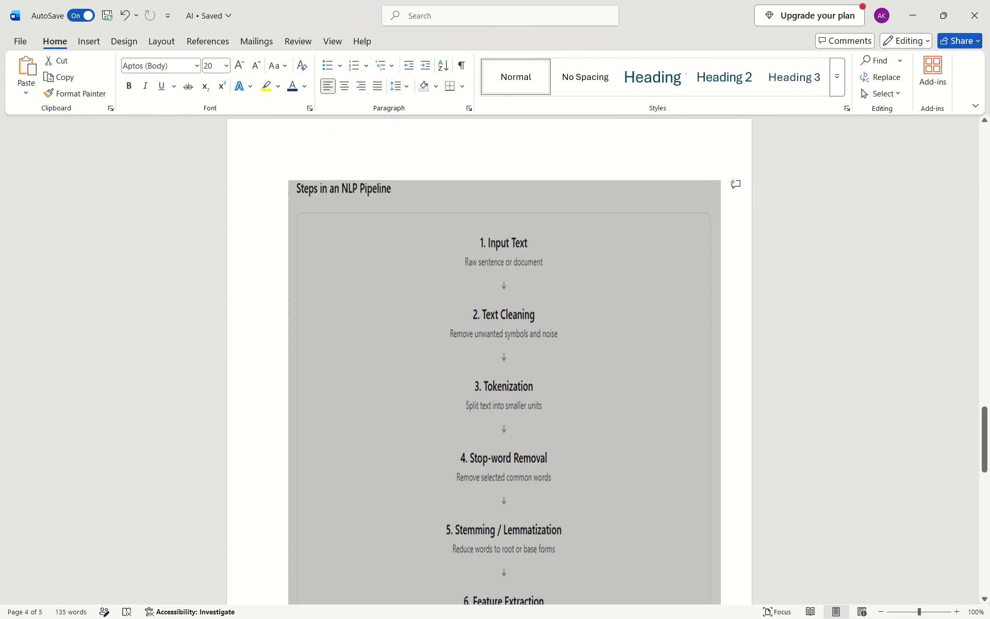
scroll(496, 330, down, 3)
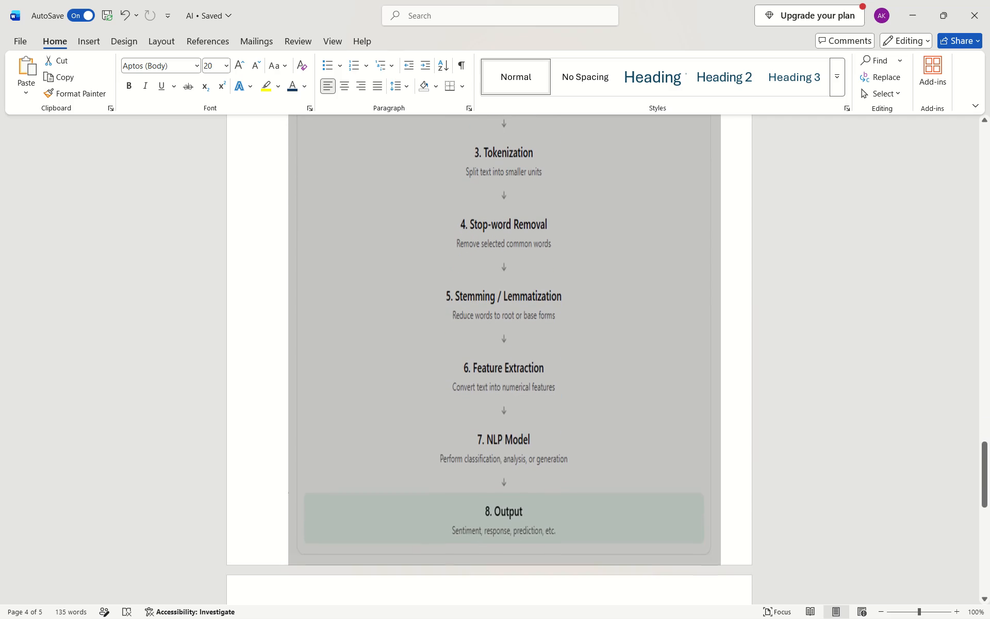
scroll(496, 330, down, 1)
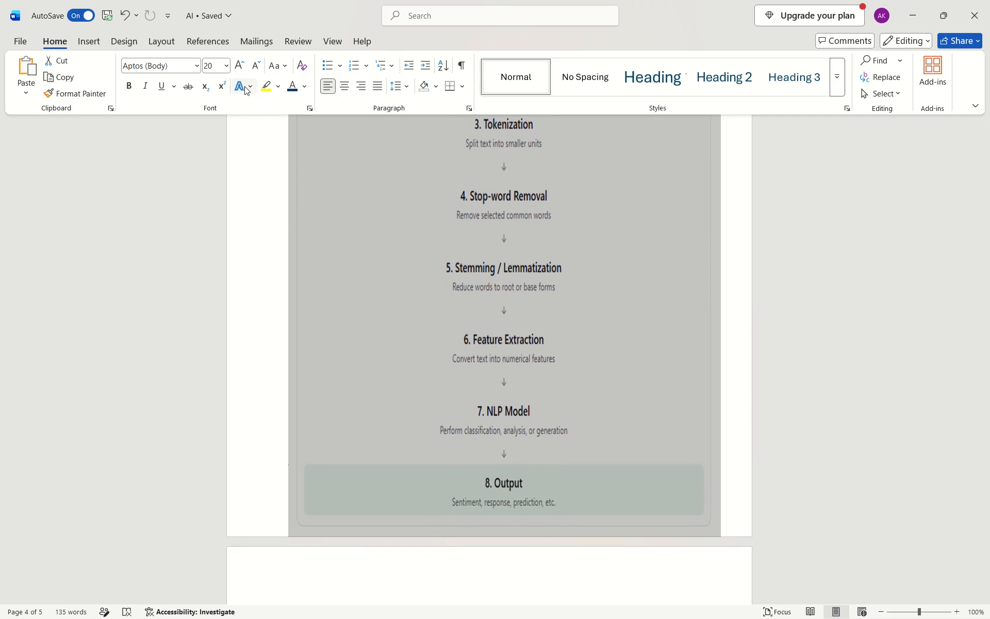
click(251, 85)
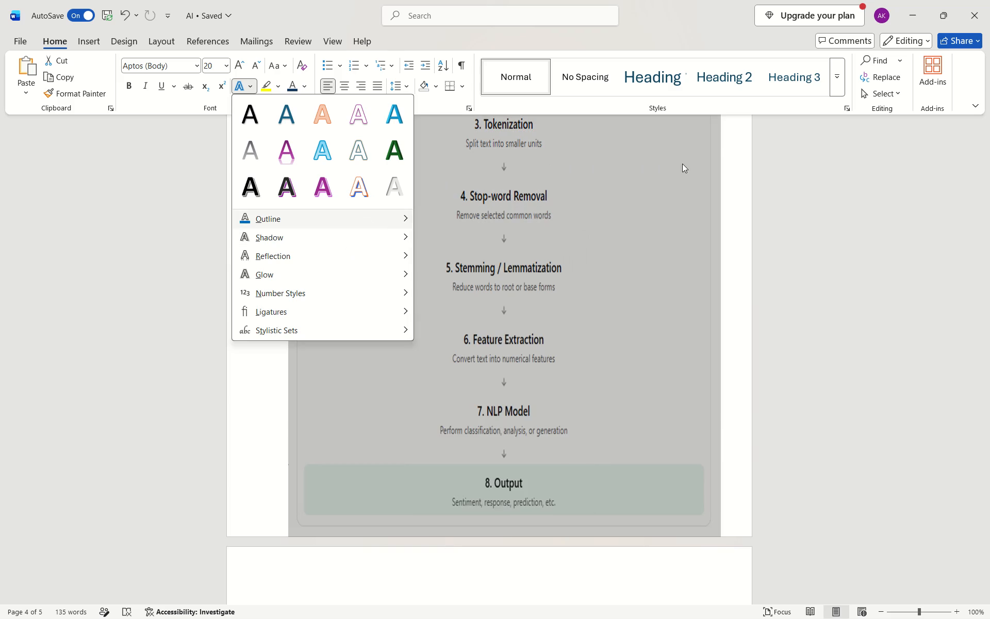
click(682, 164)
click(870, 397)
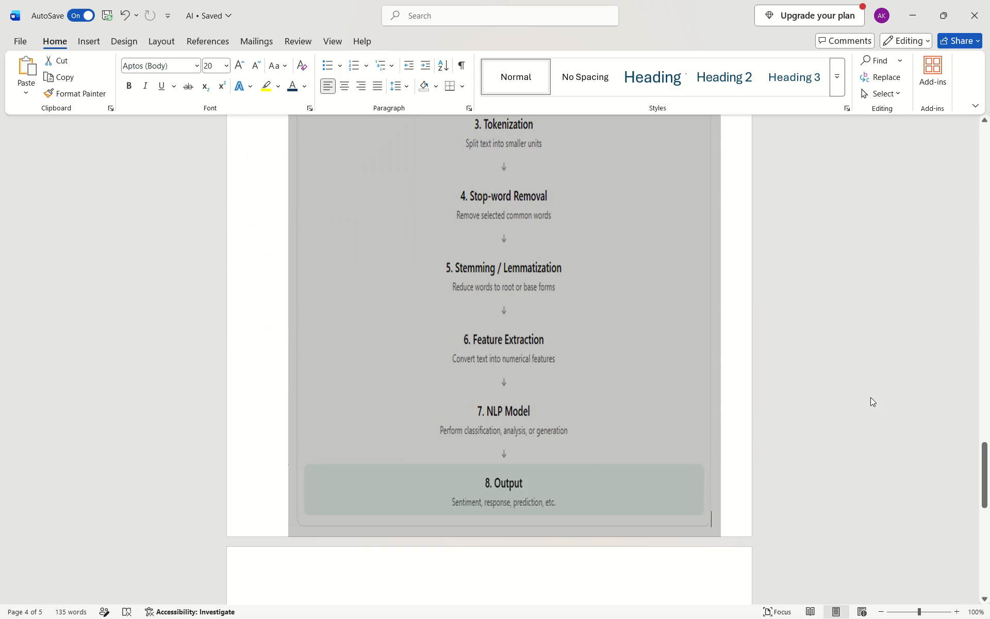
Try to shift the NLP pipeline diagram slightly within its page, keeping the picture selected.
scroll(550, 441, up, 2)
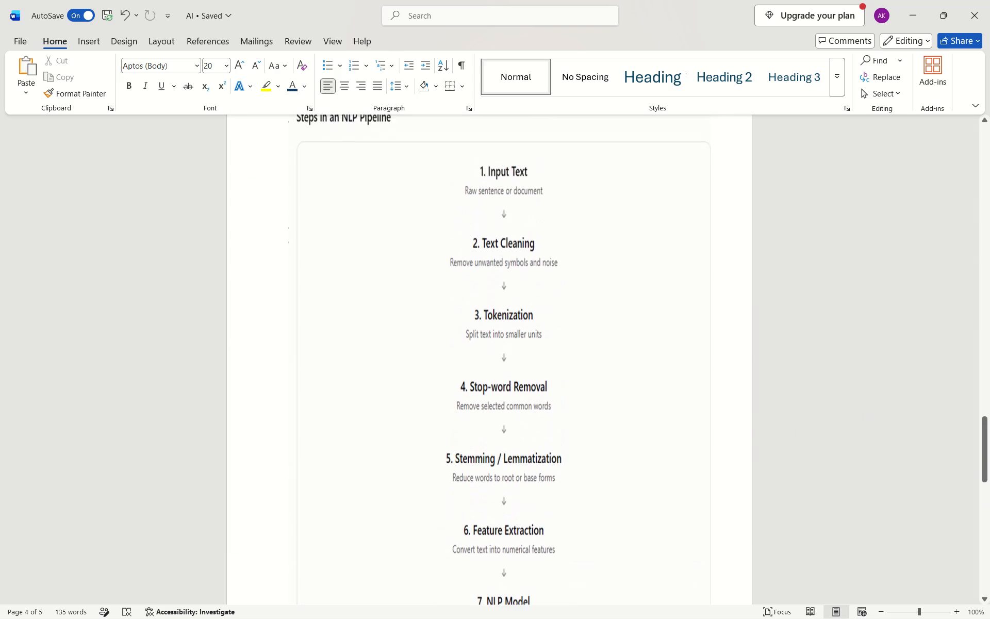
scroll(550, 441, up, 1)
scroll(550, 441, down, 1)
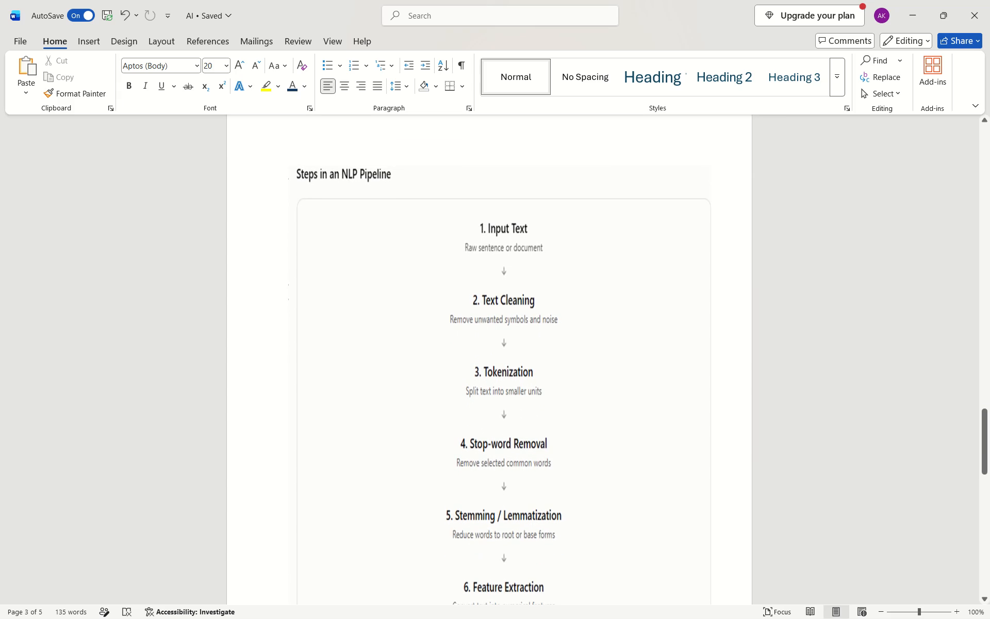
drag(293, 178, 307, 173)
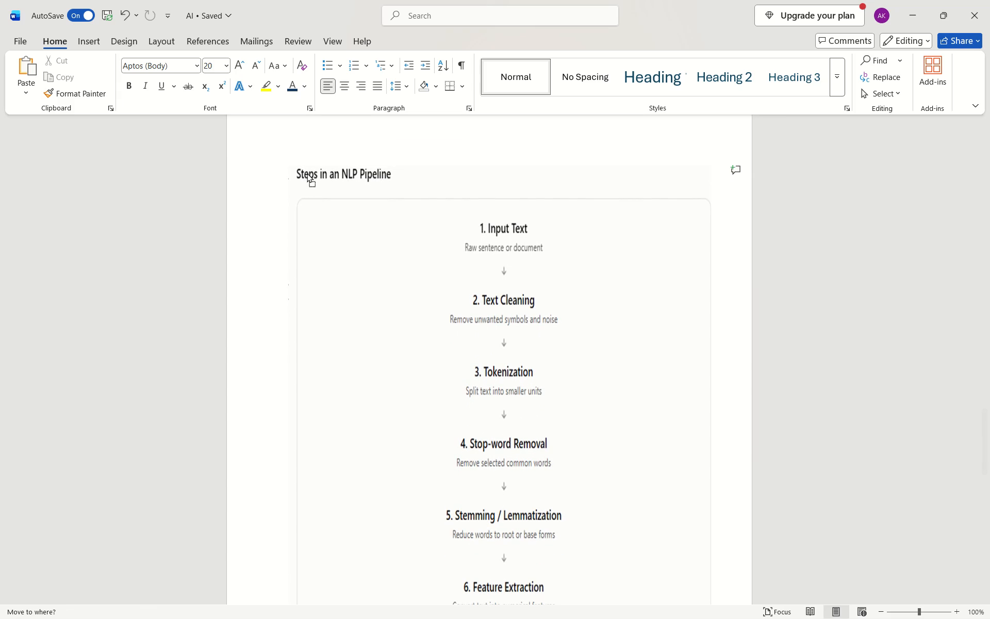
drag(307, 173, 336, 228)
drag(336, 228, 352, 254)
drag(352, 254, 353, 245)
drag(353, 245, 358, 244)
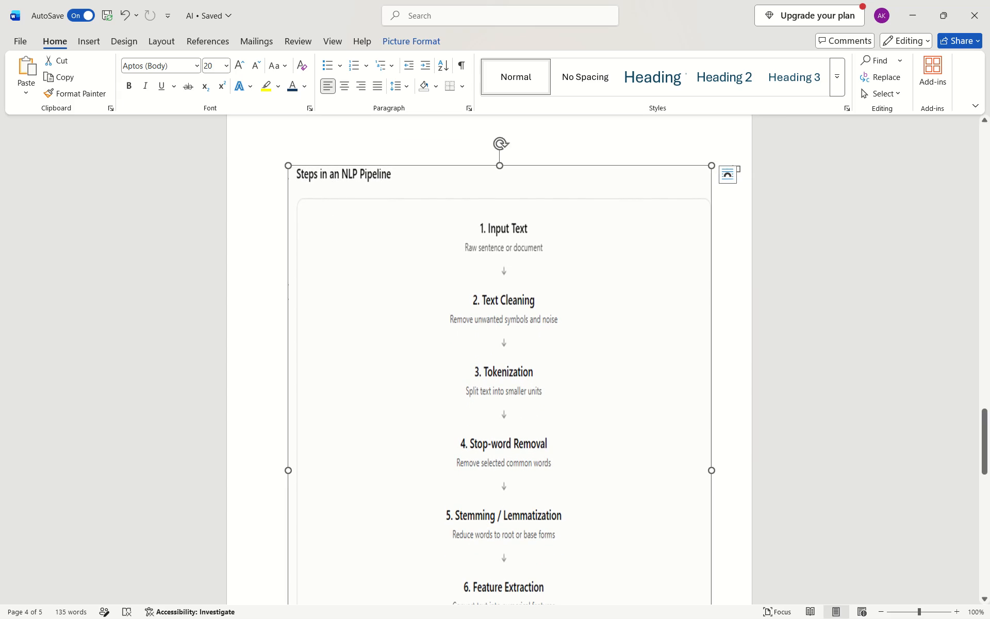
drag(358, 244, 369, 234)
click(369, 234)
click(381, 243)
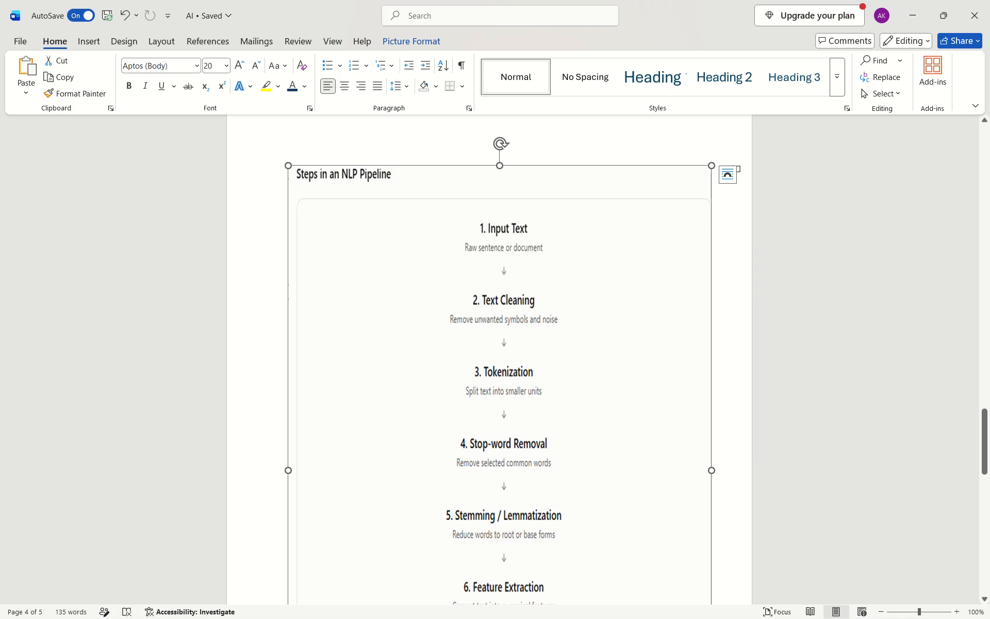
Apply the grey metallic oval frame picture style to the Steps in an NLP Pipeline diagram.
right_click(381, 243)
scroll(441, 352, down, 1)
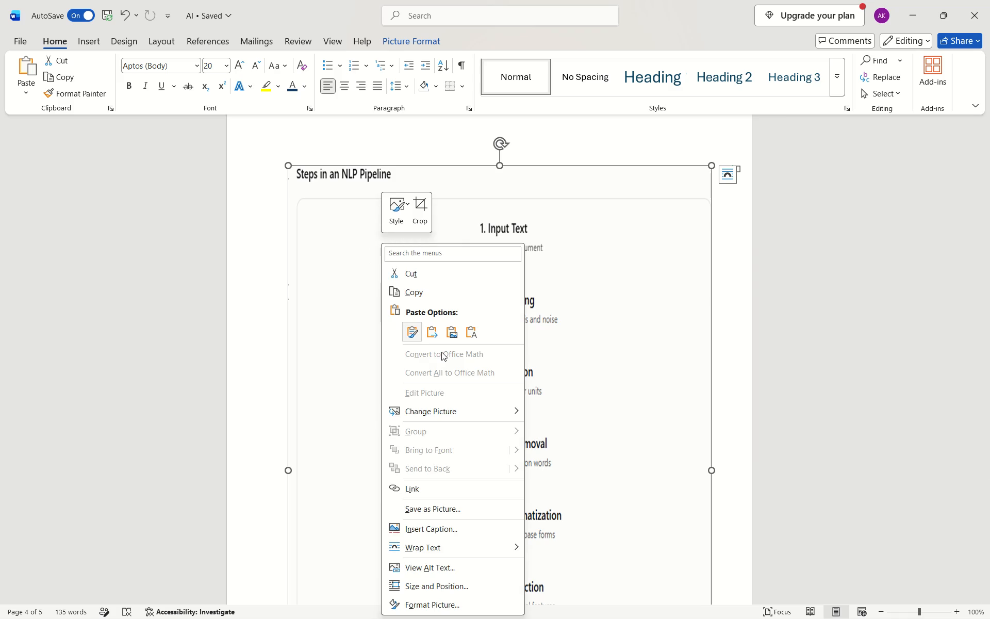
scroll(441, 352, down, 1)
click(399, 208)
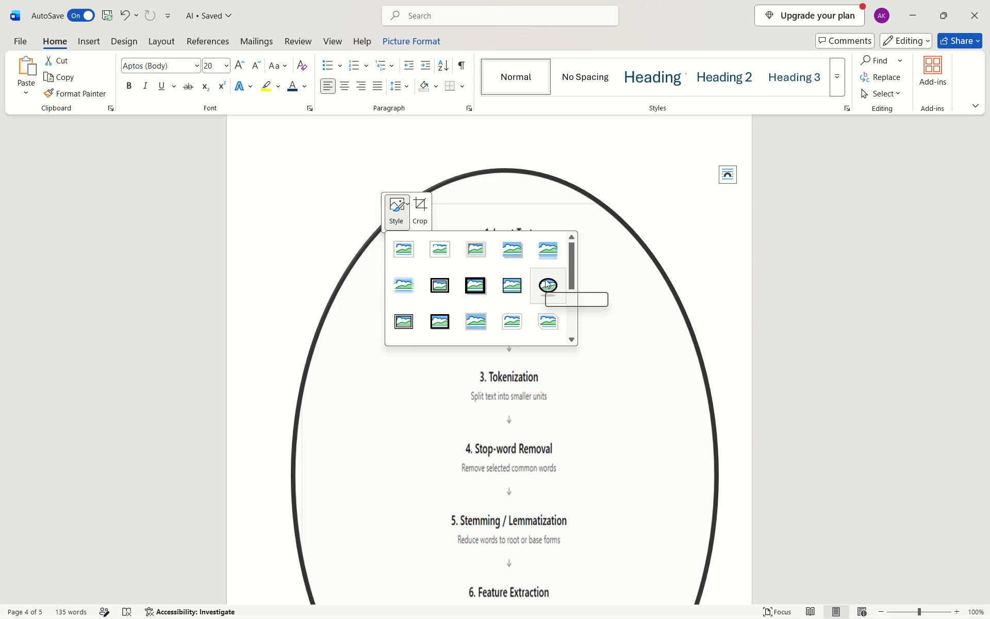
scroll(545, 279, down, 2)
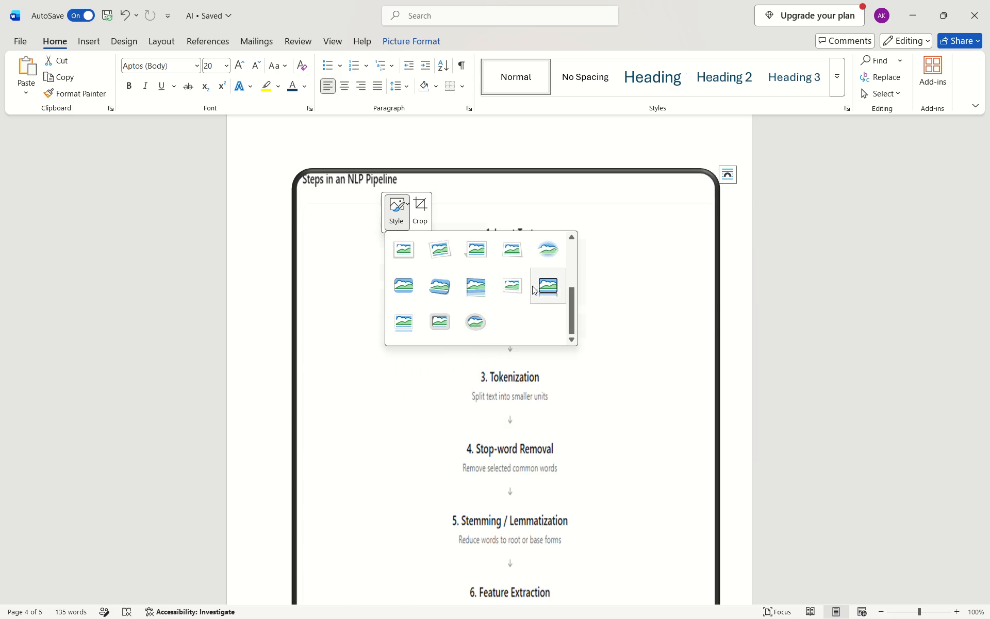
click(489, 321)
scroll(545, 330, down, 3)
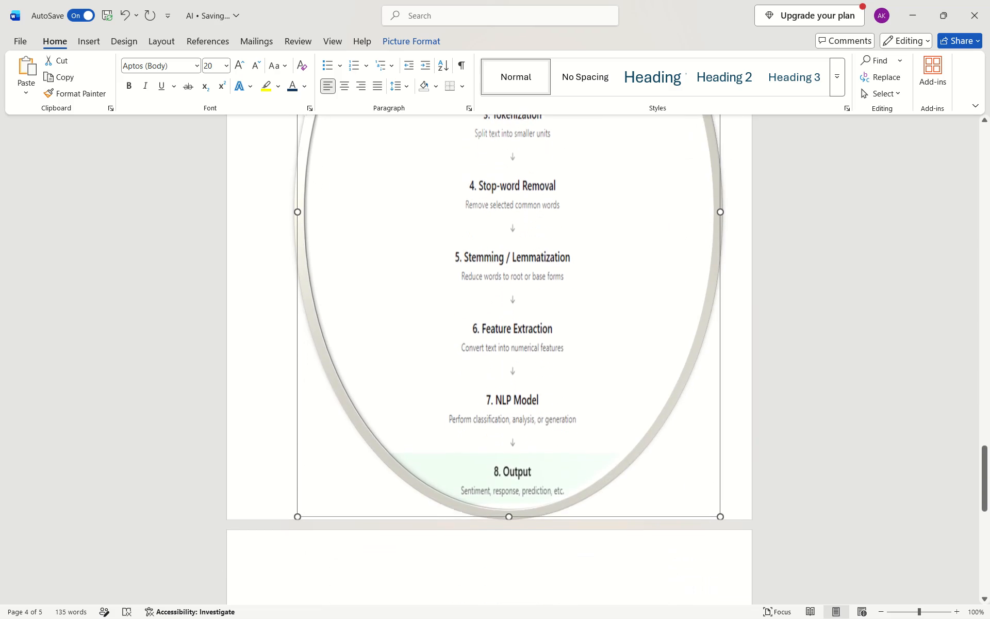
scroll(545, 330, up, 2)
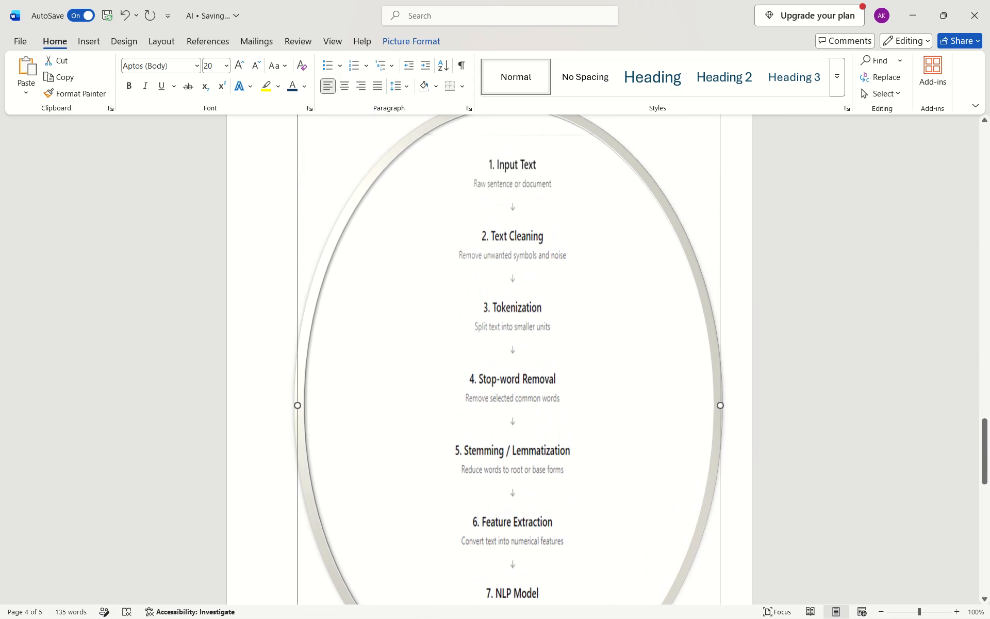
Apply the rectangular black picture style with a thick outer and thin inner frame line to the NLP pipeline diagram.
right_click(545, 330)
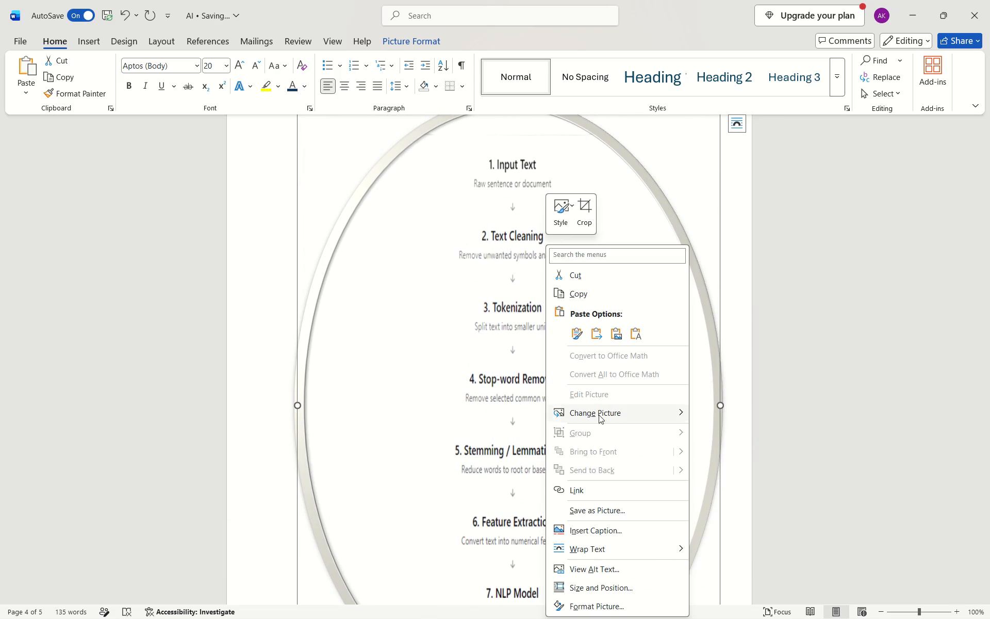
click(568, 222)
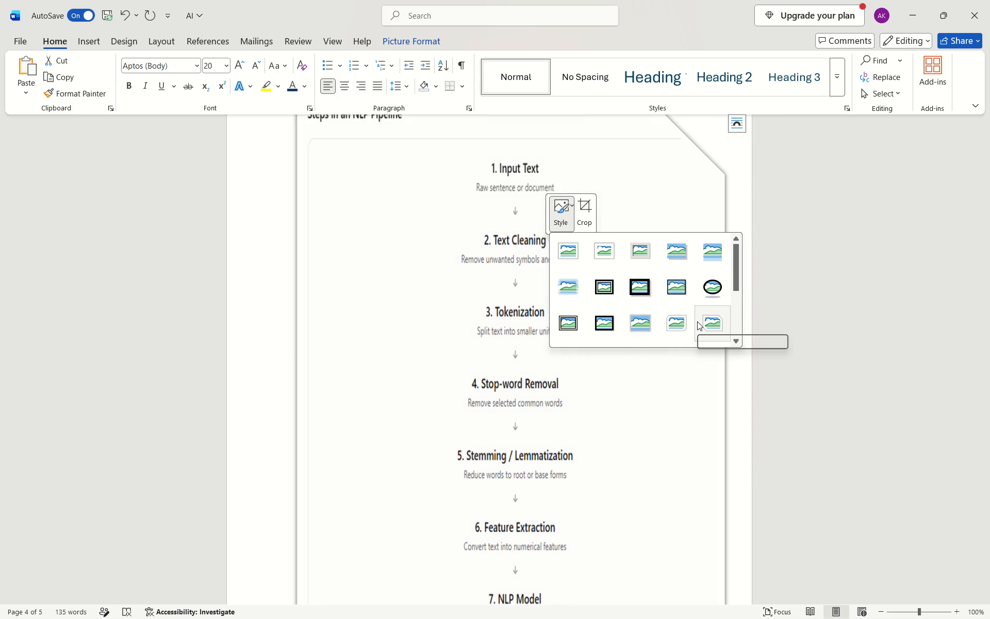
click(573, 321)
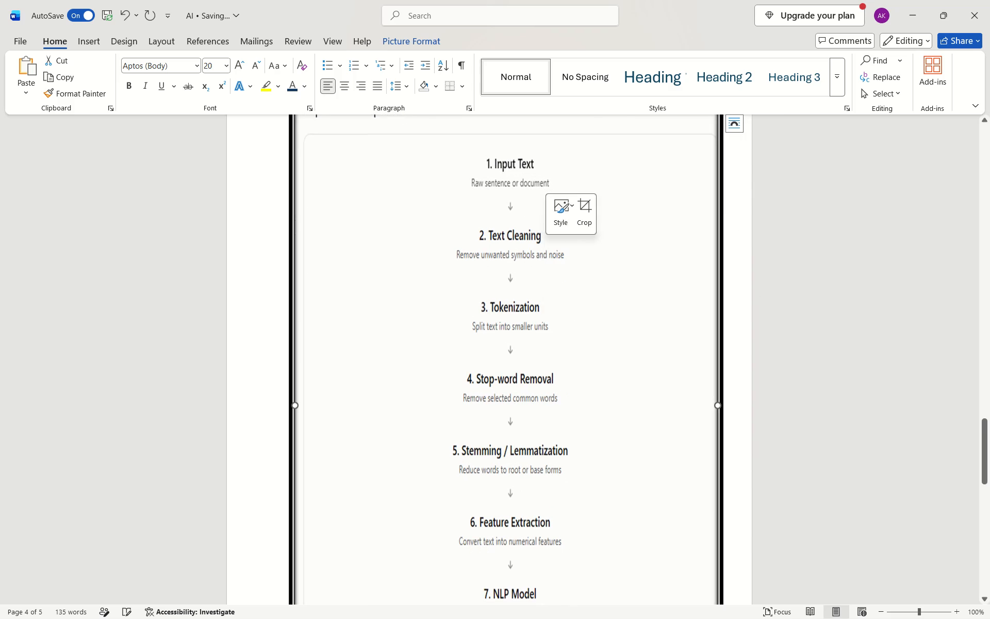
scroll(610, 362, down, 2)
scroll(610, 362, up, 2)
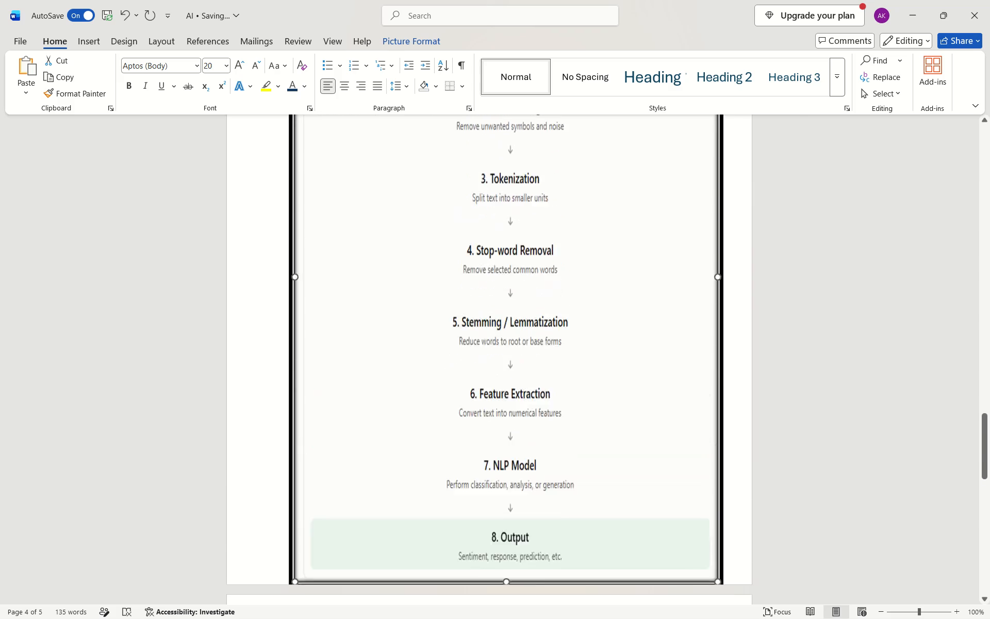
Review the document's layout from the Unit 6 title and Q 1 answer through the blank page to the framed diagram.
scroll(610, 362, up, 6)
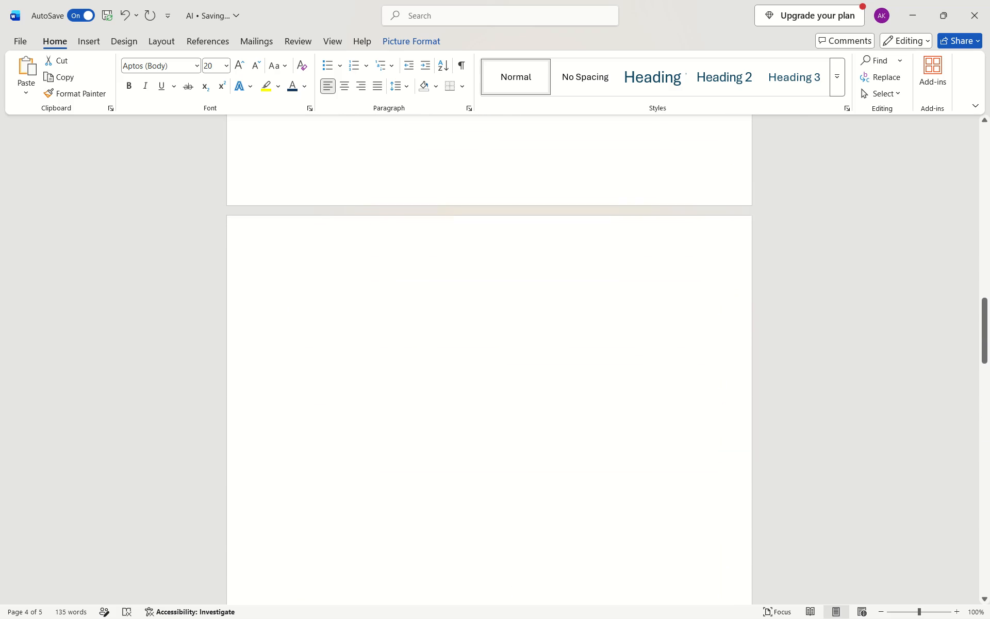
scroll(610, 362, up, 3)
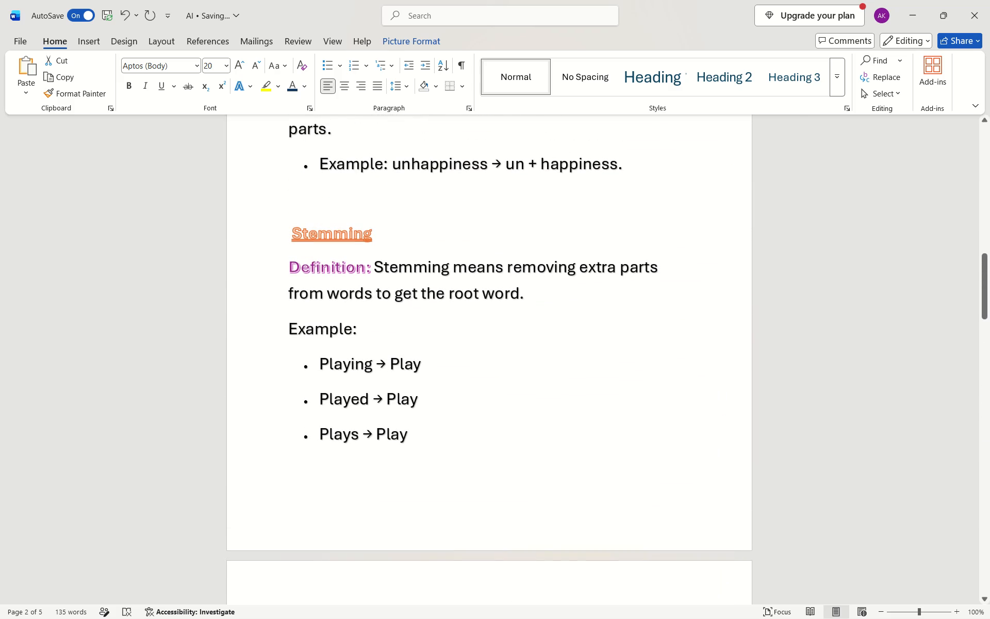
scroll(610, 362, up, 5)
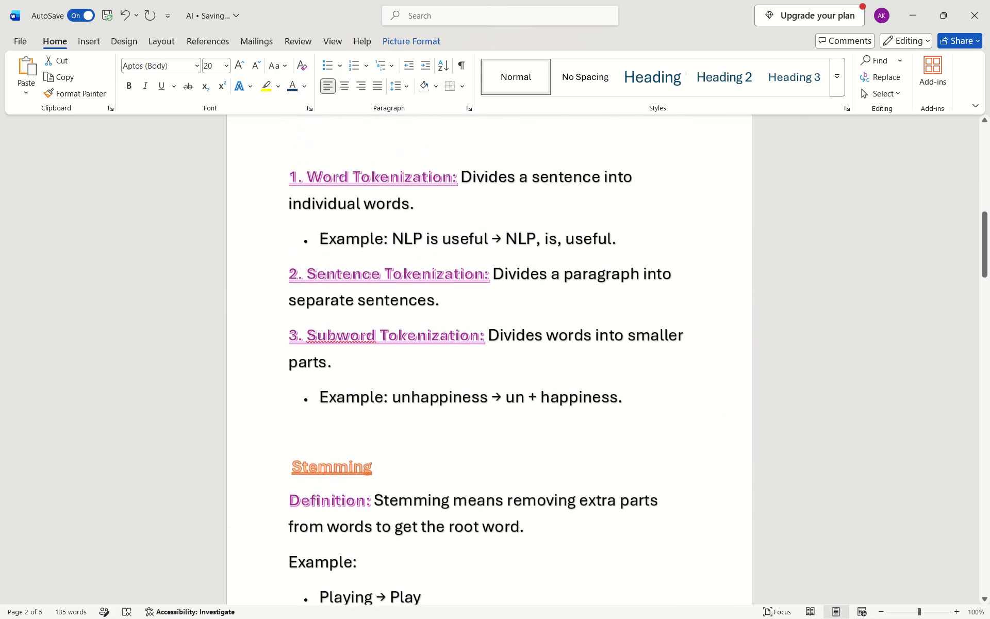
scroll(610, 362, up, 5)
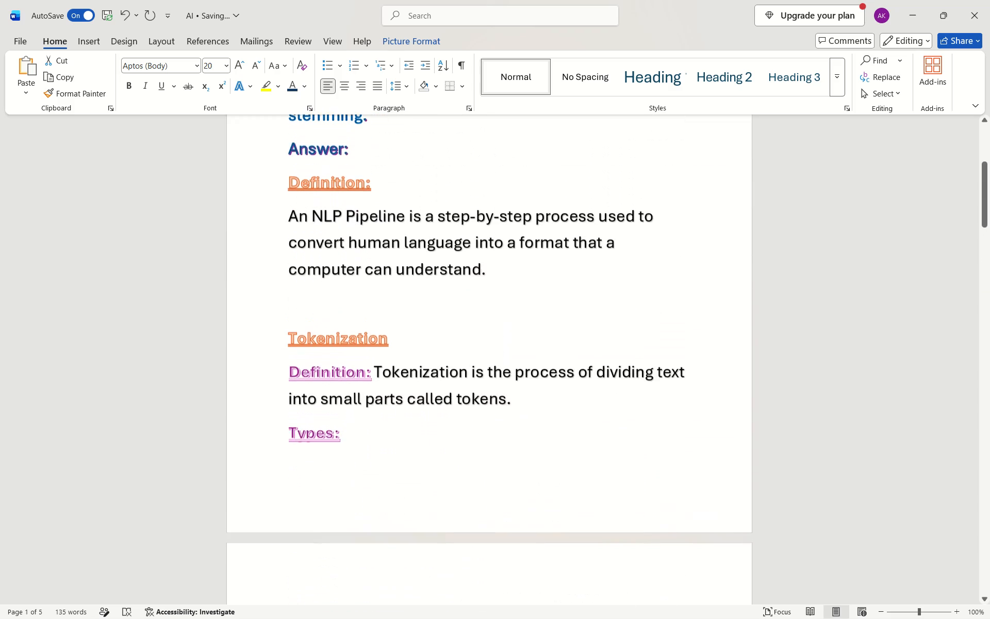
scroll(610, 362, up, 2)
scroll(610, 362, down, 1)
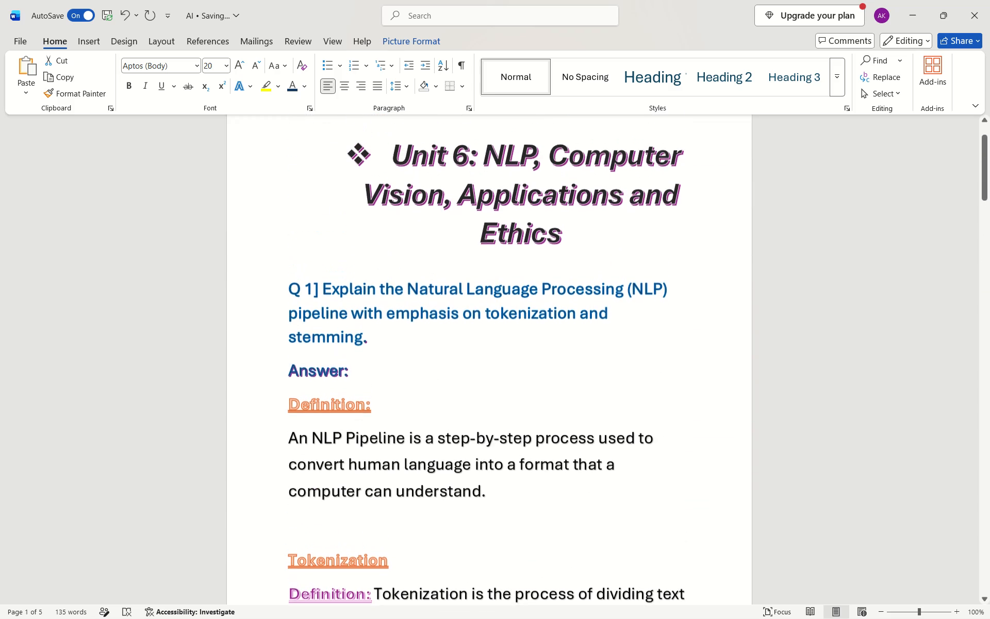
scroll(610, 362, down, 6)
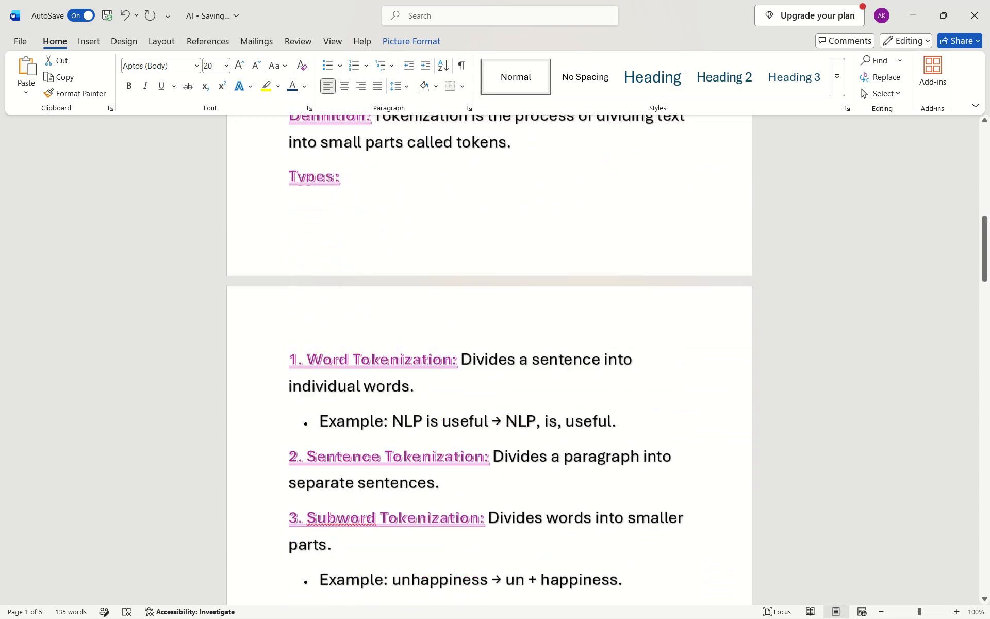
scroll(610, 362, down, 3)
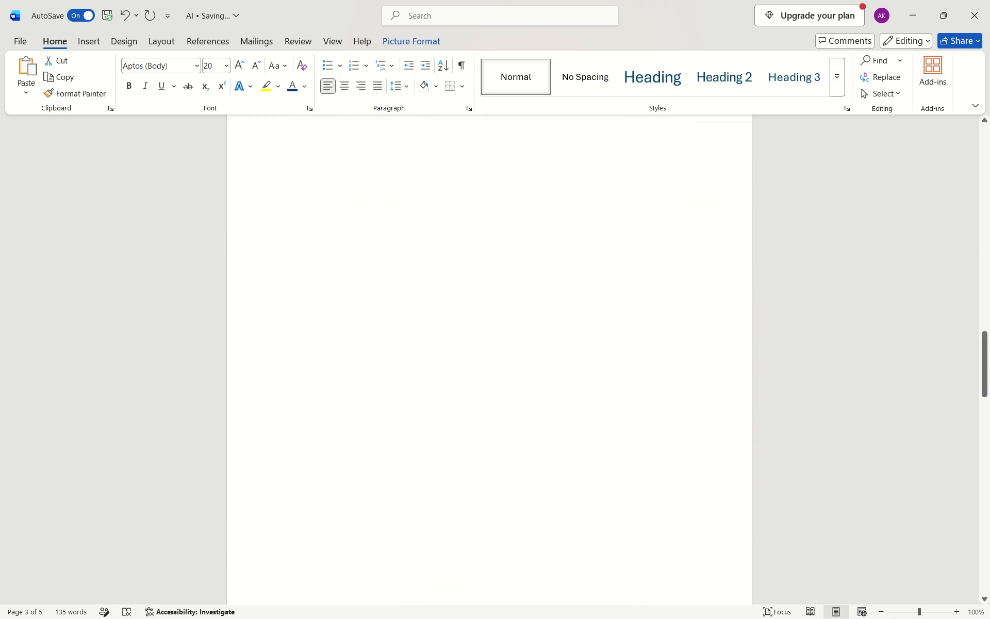
scroll(610, 362, down, 2)
Check the page order around the blank page, the framed NLP pipeline diagram and the Q 2 heading.
scroll(610, 362, up, 3)
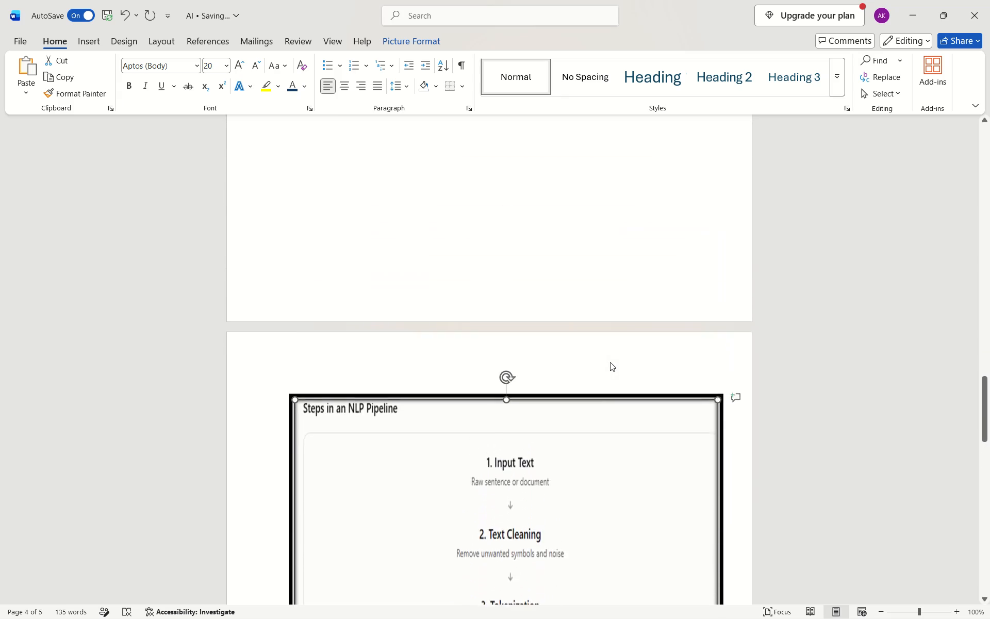
scroll(610, 362, up, 4)
right_click(529, 392)
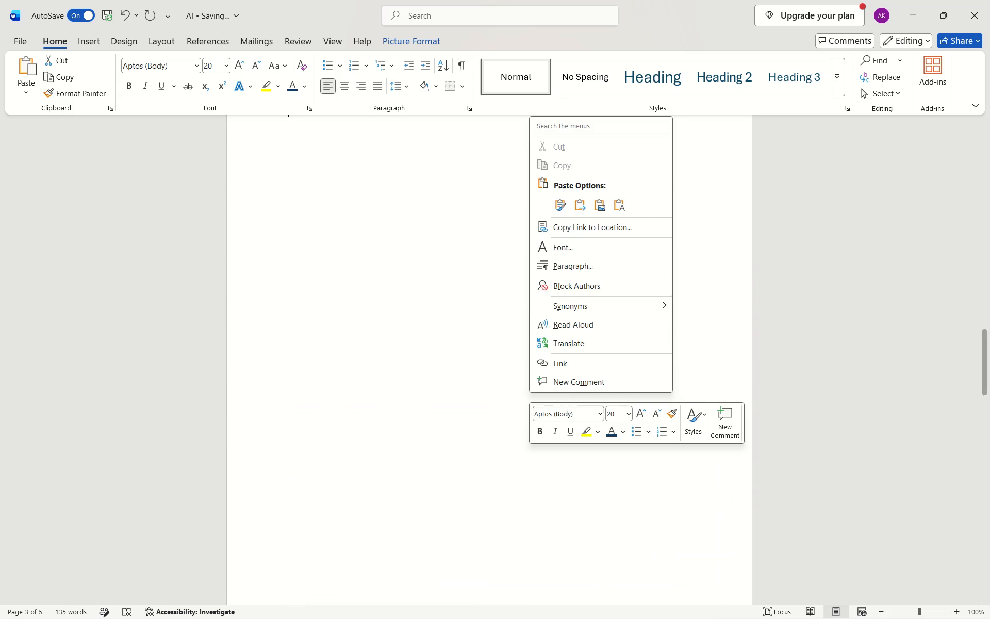
scroll(440, 297, up, 1)
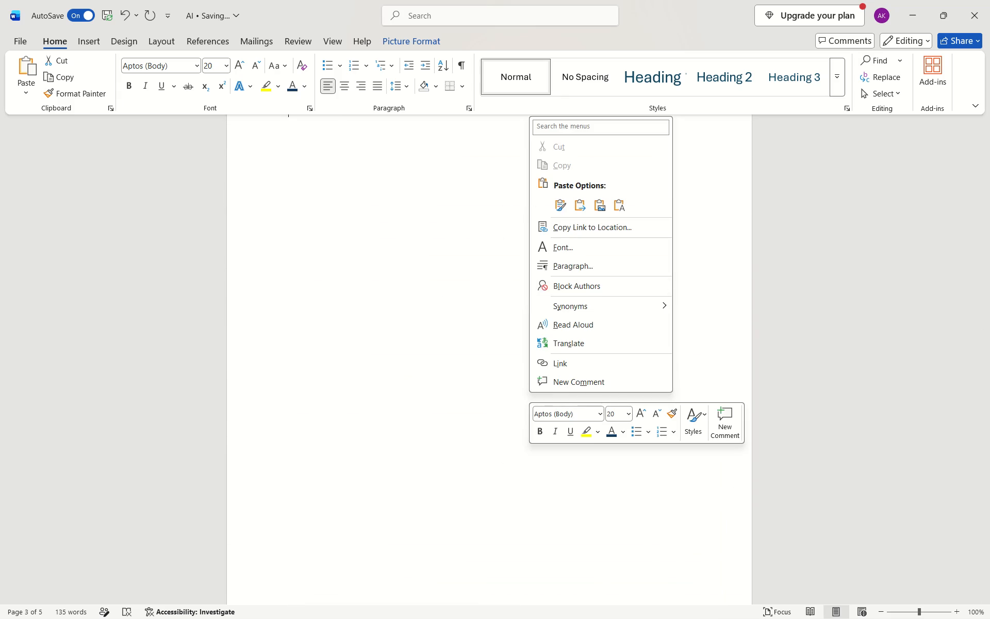
scroll(440, 297, up, 1)
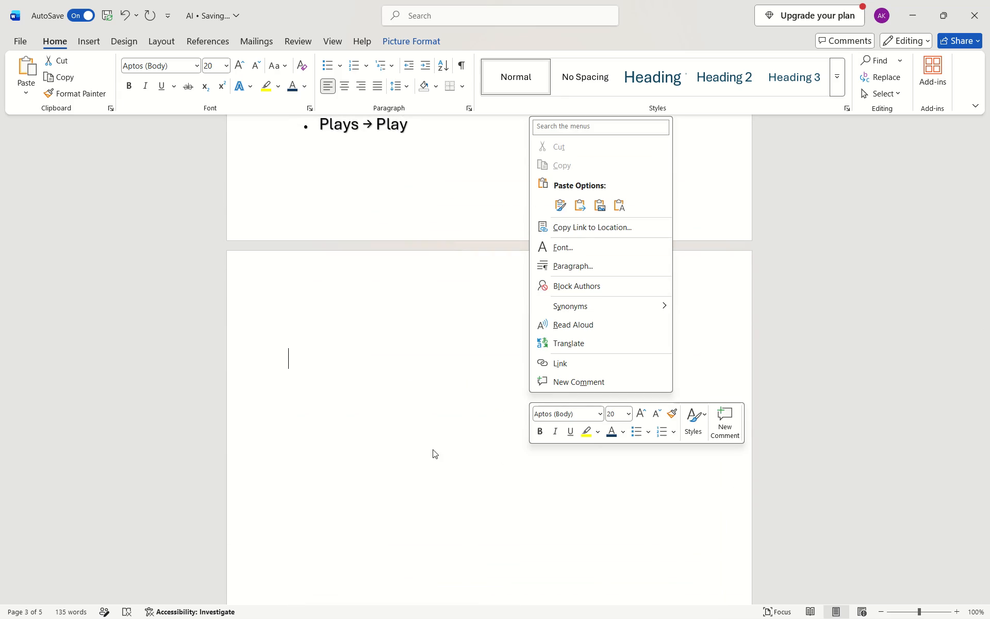
scroll(433, 449, down, 8)
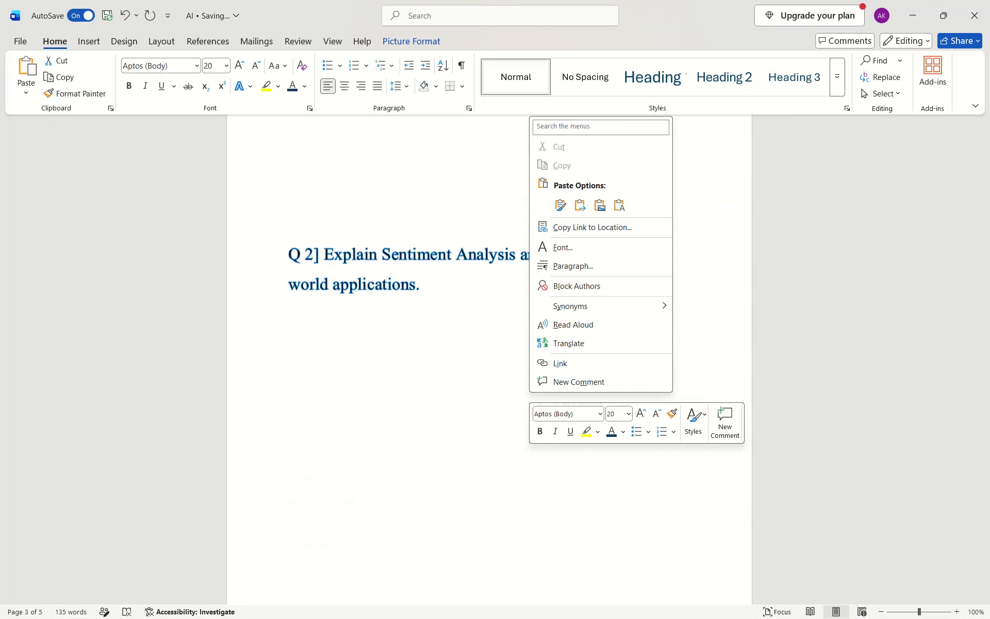
scroll(433, 449, down, 1)
scroll(433, 449, up, 4)
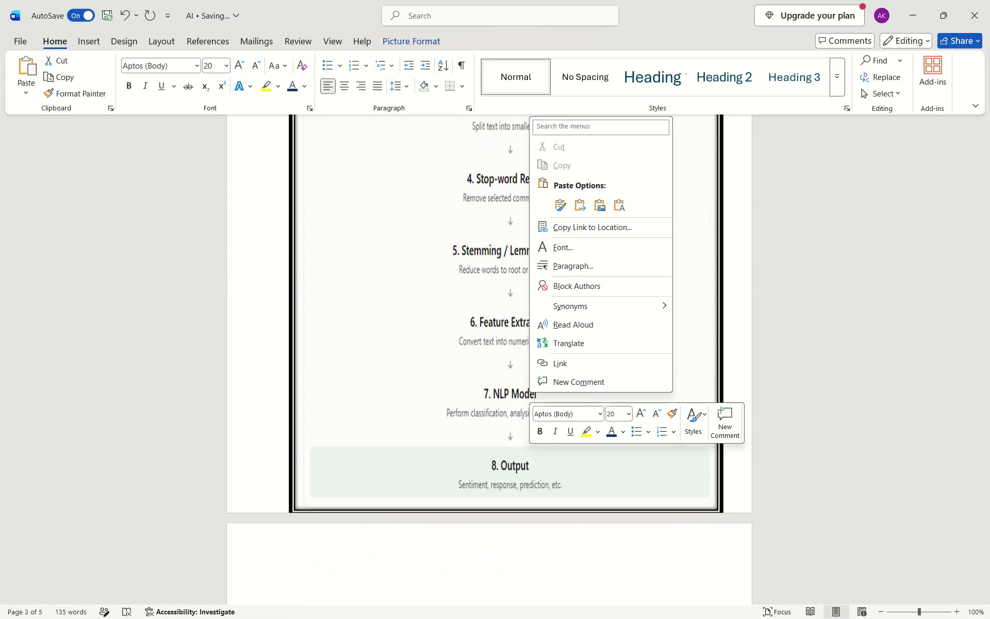
scroll(433, 449, up, 1)
scroll(290, 257, up, 1)
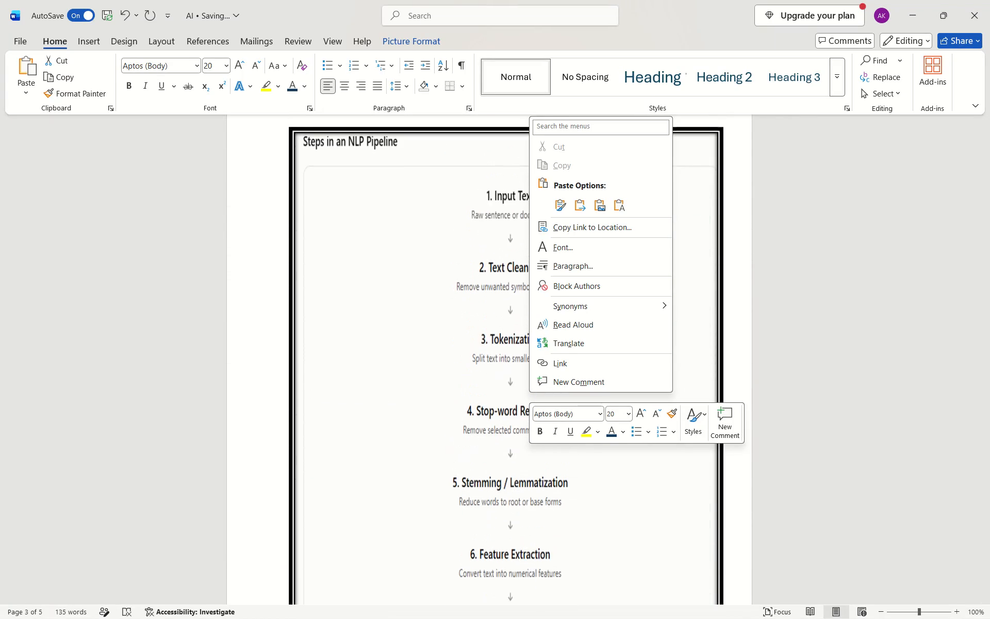
scroll(290, 257, up, 1)
Cut the black-framed Steps in an NLP Pipeline diagram from its page.
drag(286, 200, 299, 223)
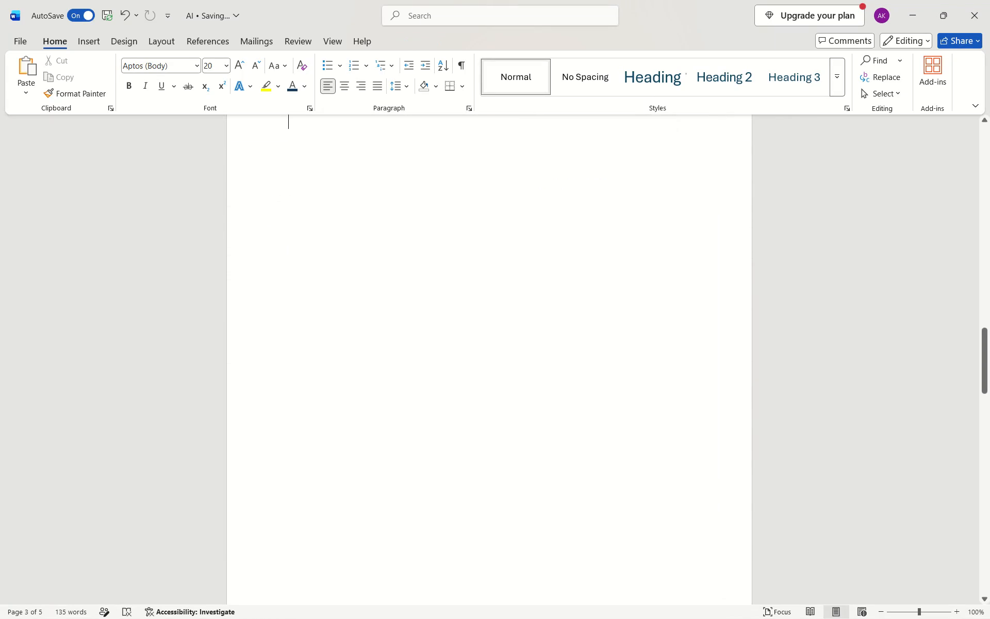
drag(299, 223, 340, 269)
scroll(340, 269, down, 5)
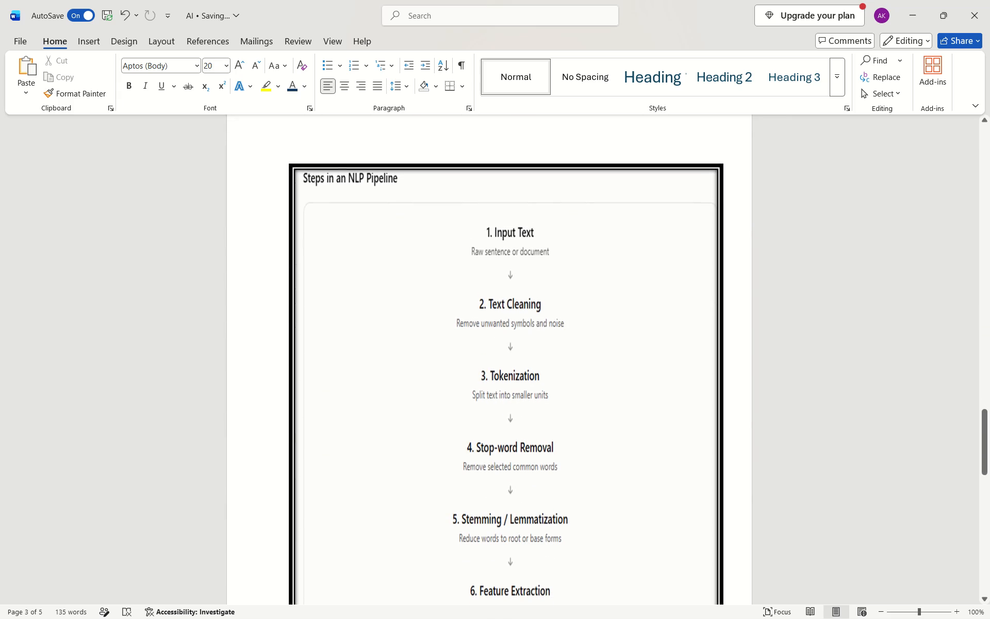
drag(291, 169, 462, 347)
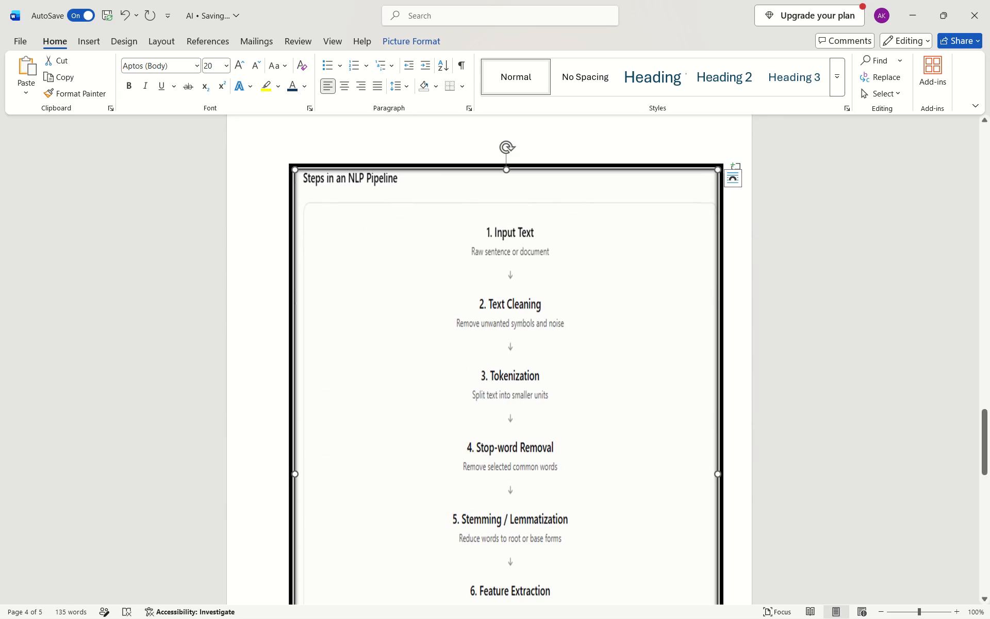
right_click(462, 347)
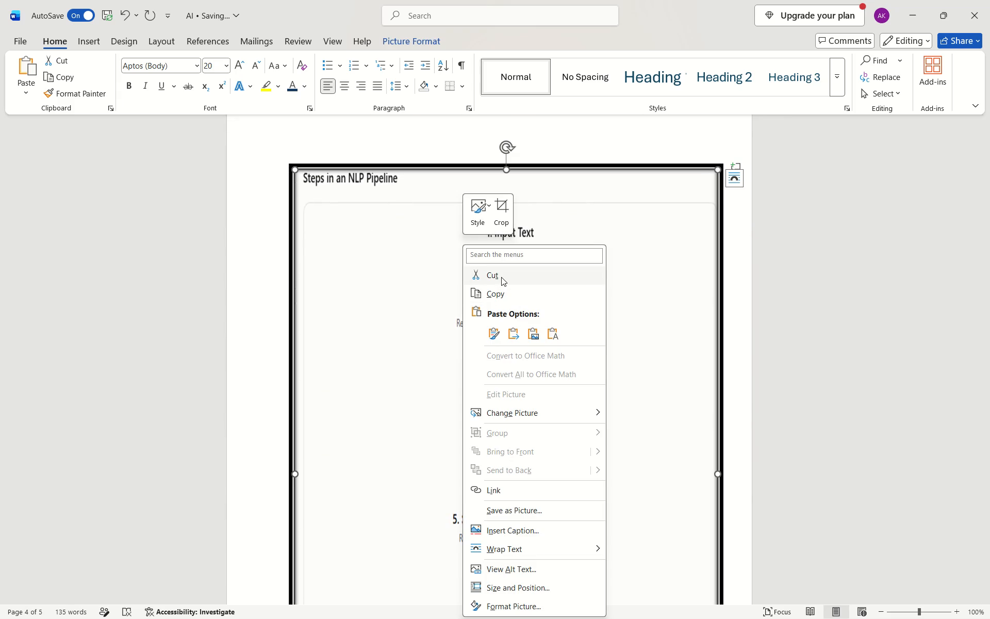
click(501, 277)
Copy the Q 2 heading about Sentiment Analysis, add blank lines until a new page starts, and paste the heading at its top.
scroll(501, 277, up, 1)
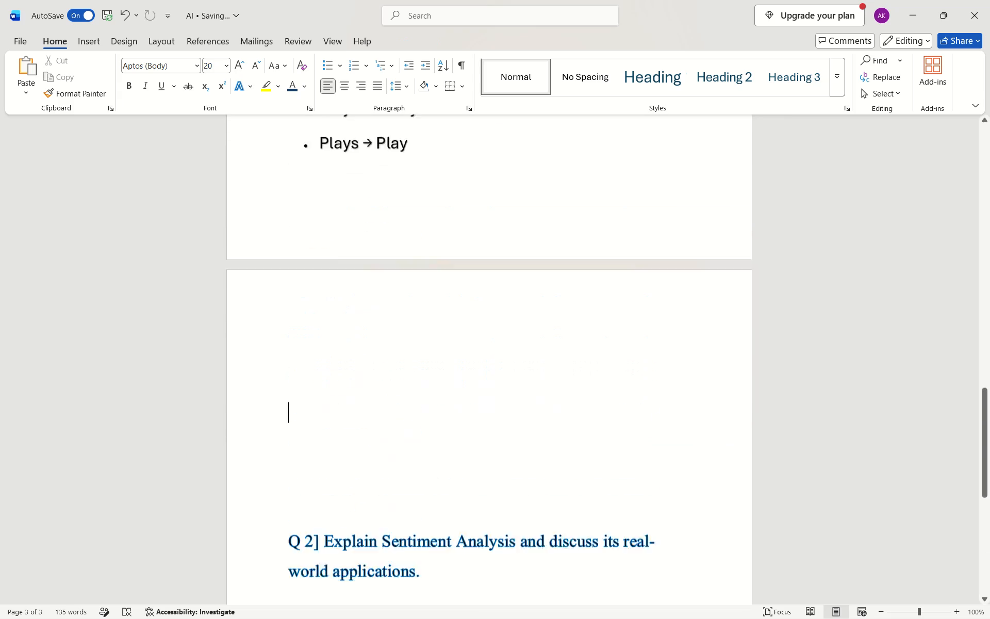
scroll(501, 277, up, 2)
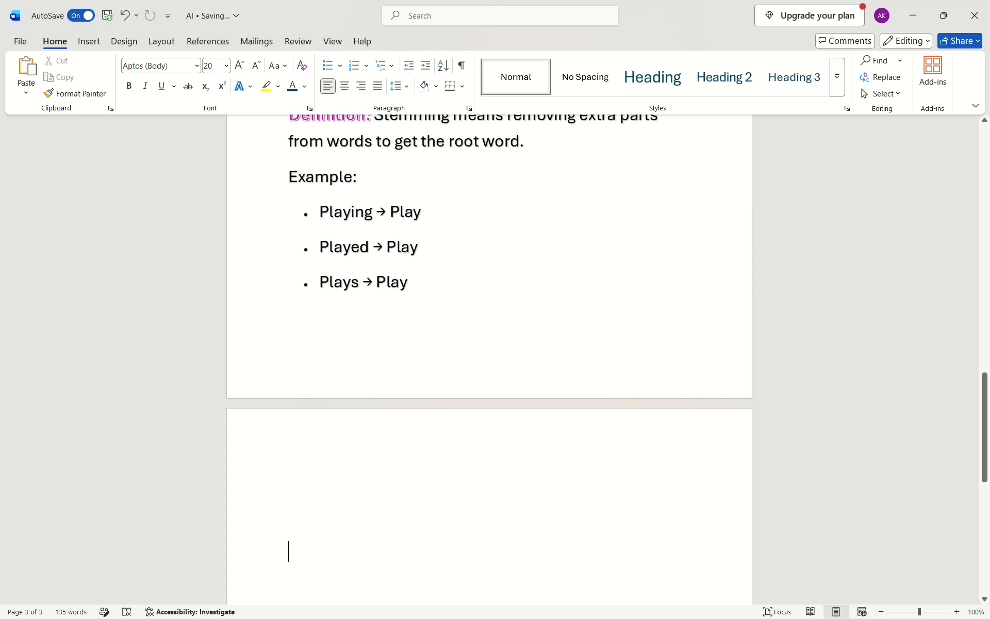
scroll(475, 527, down, 2)
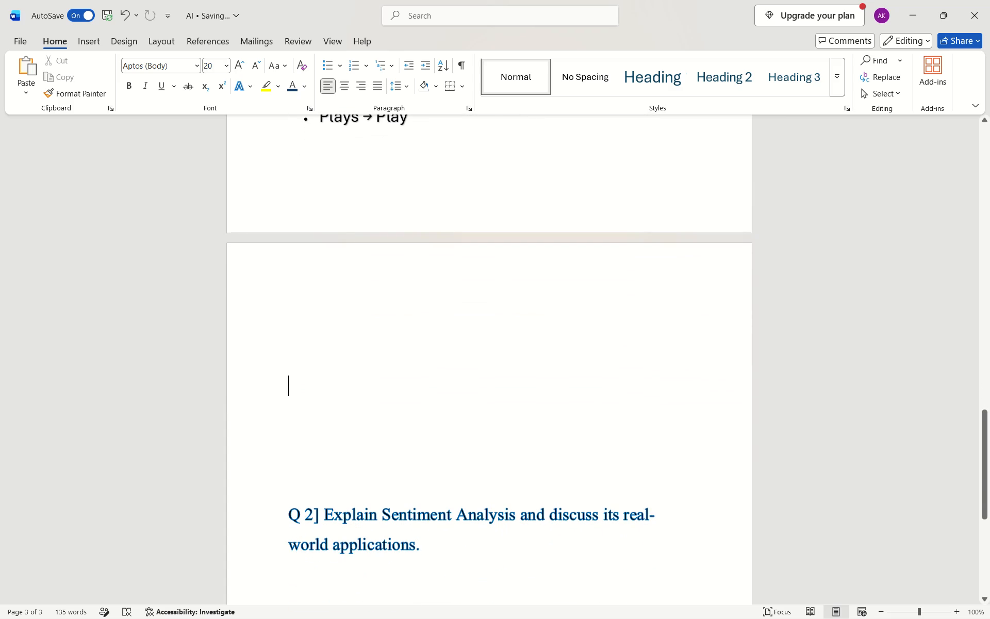
drag(283, 511, 427, 571)
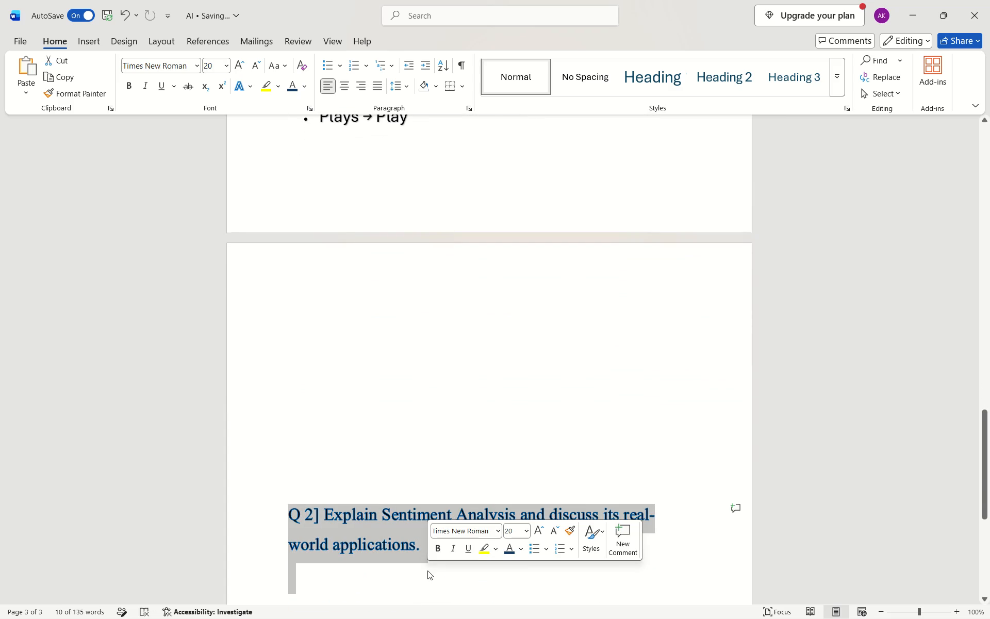
key(ctrl+c)
scroll(427, 571, down, 5)
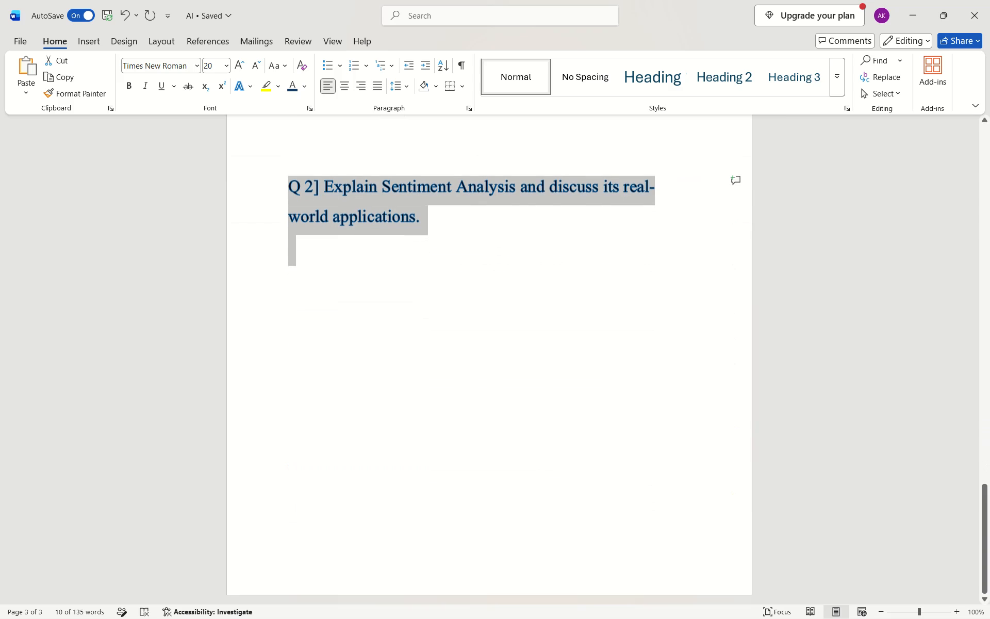
click(417, 571)
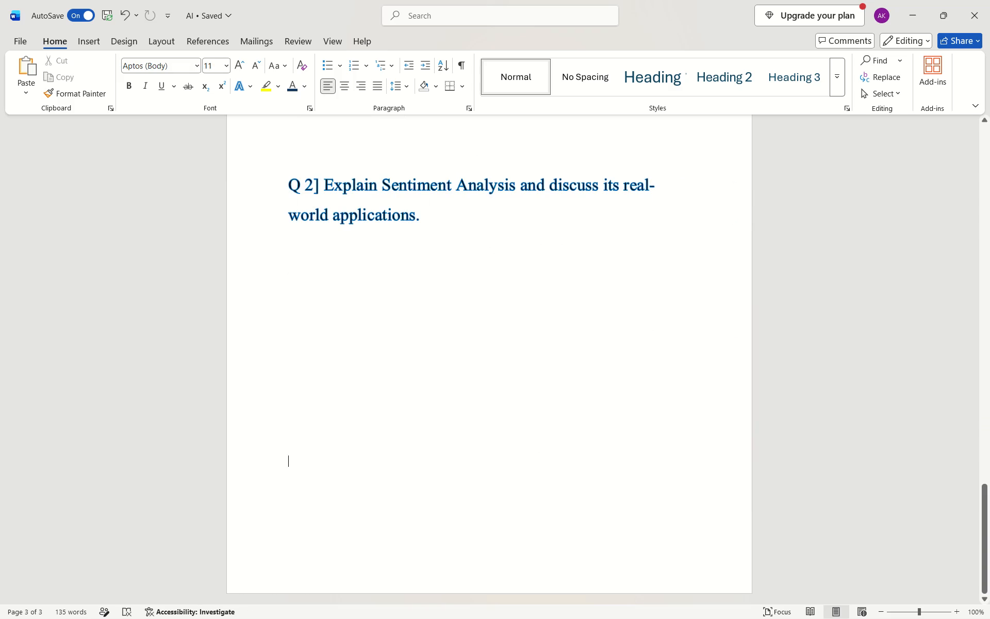
key(Return)
key(Return)
key(Return)
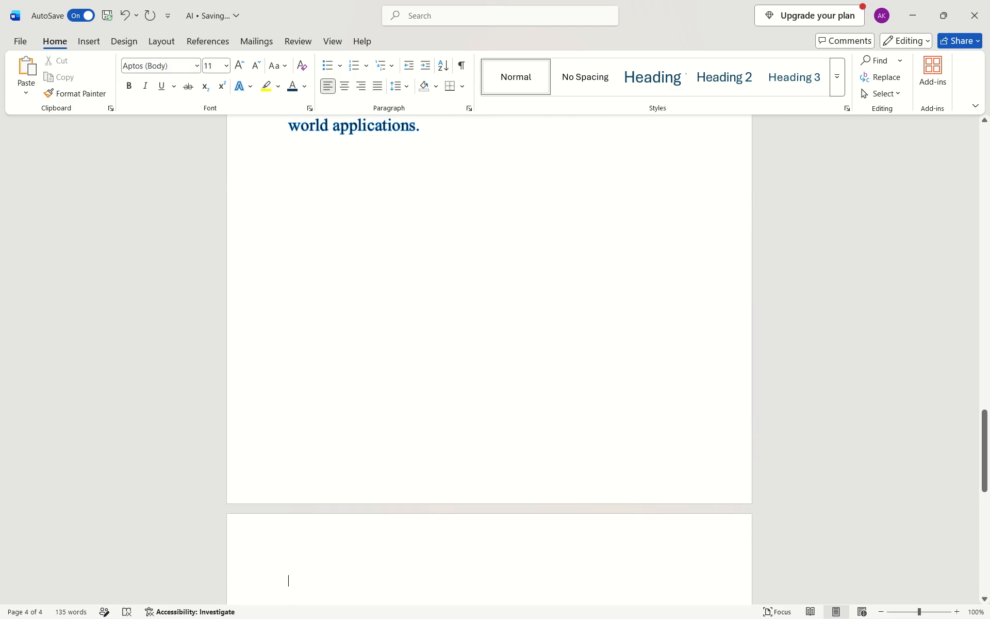
key(ctrl+v)
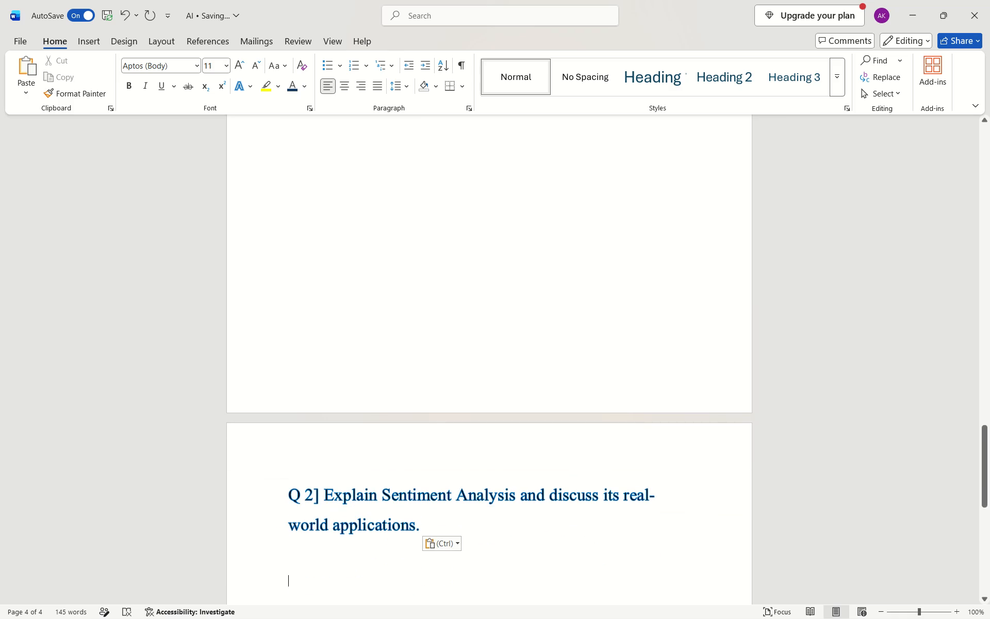
click(277, 454)
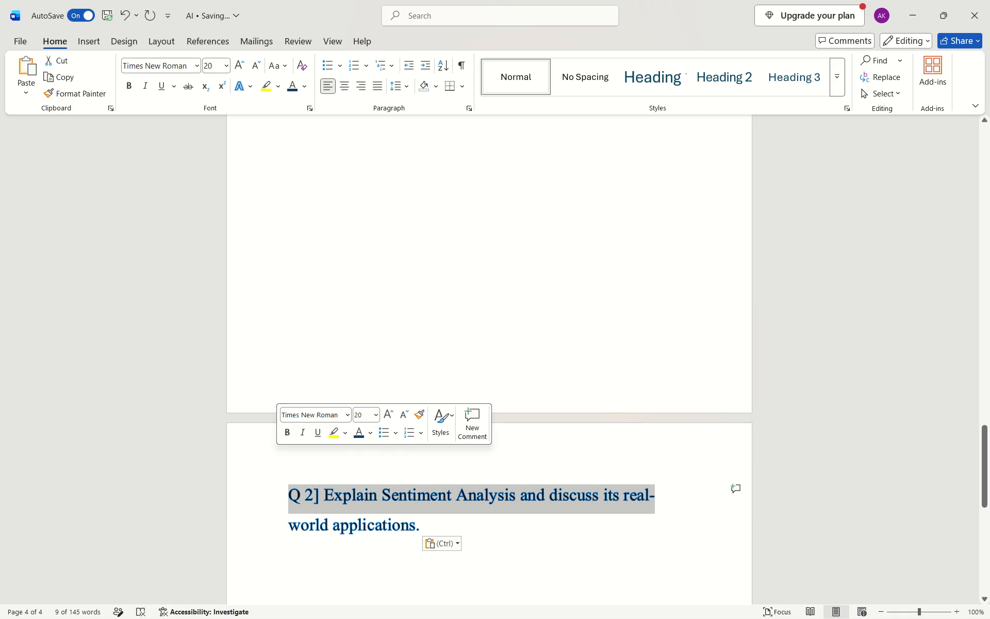
click(267, 468)
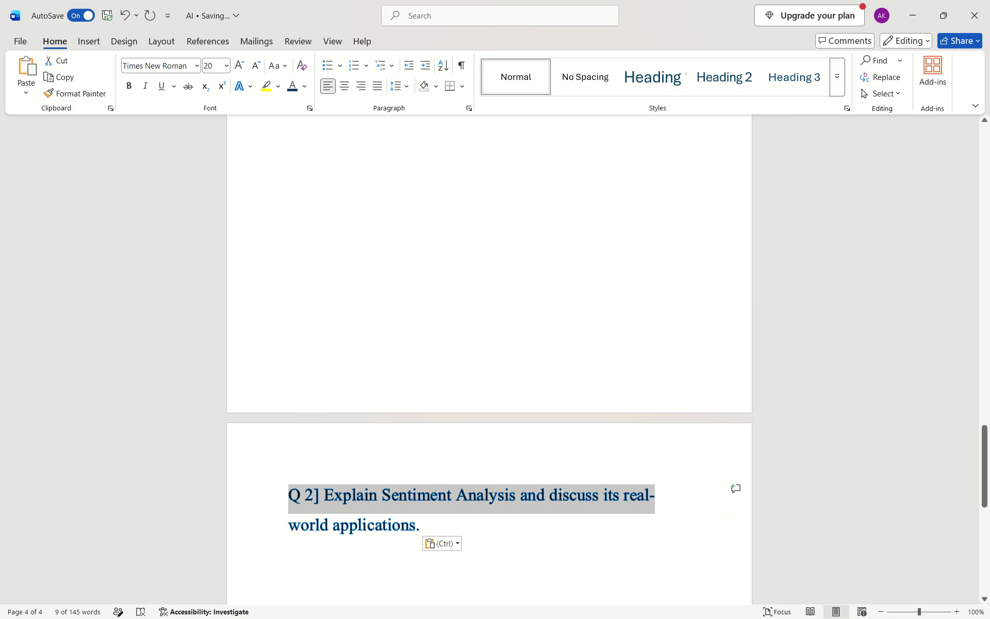
click(537, 545)
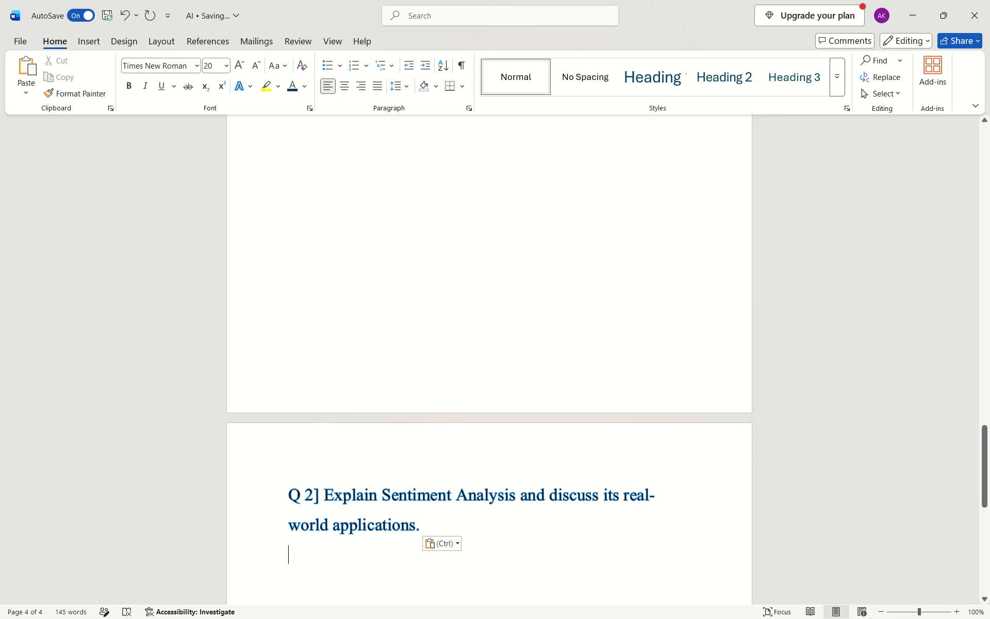
Delete the original Q 2 heading from page 3, including its leftover full stop.
scroll(468, 289, up, 3)
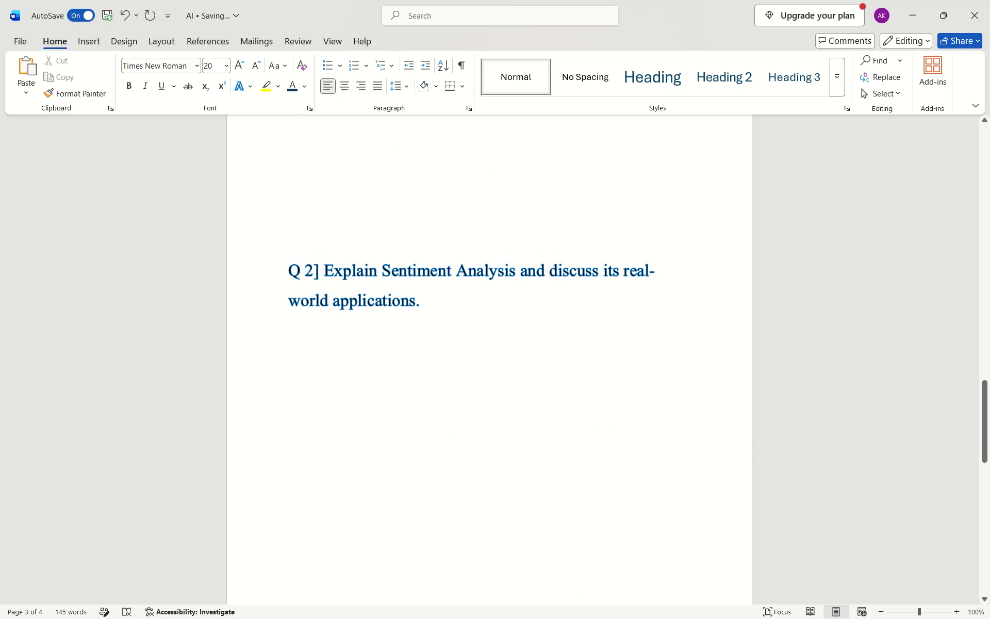
drag(289, 265, 396, 315)
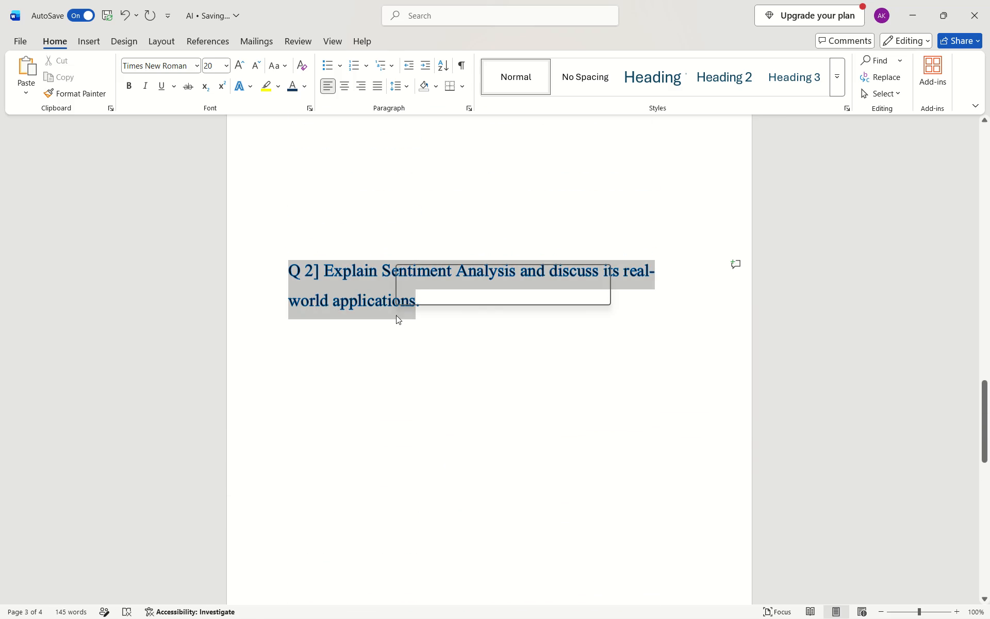
key(BackSpace)
scroll(396, 315, up, 1)
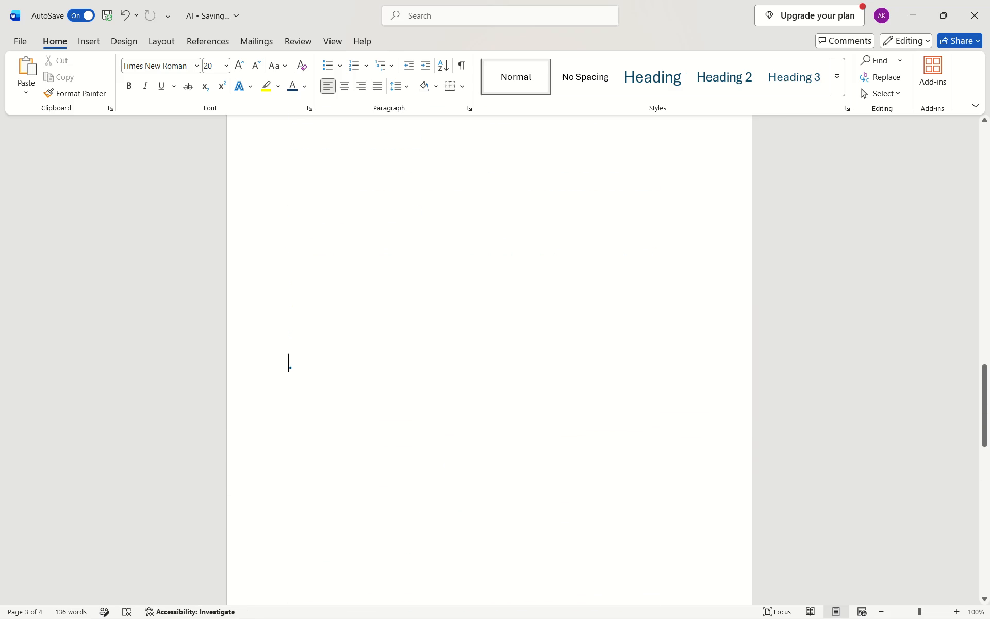
click(317, 371)
key(BackSpace)
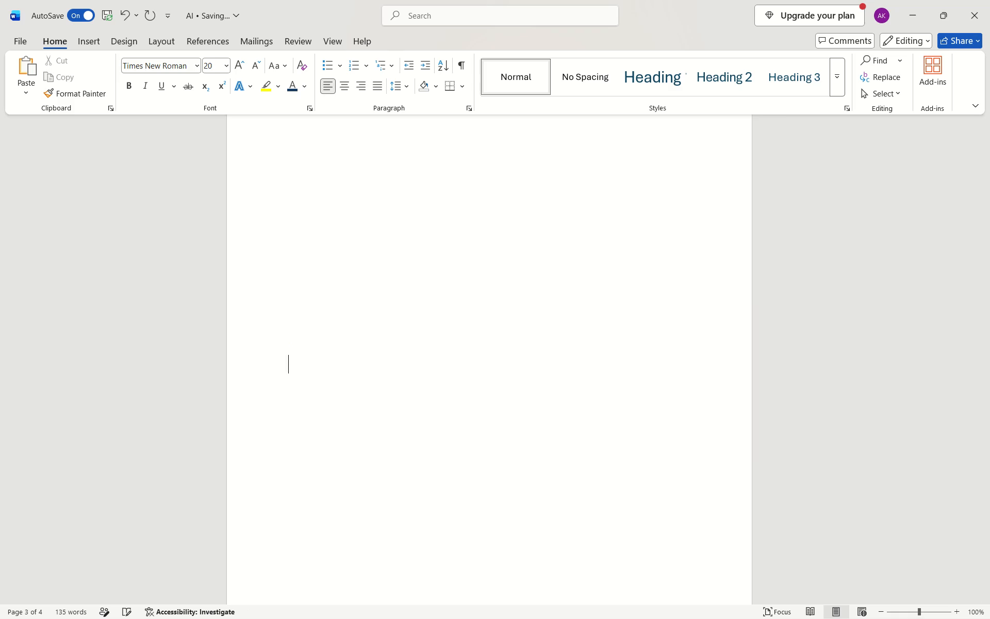
scroll(317, 371, up, 4)
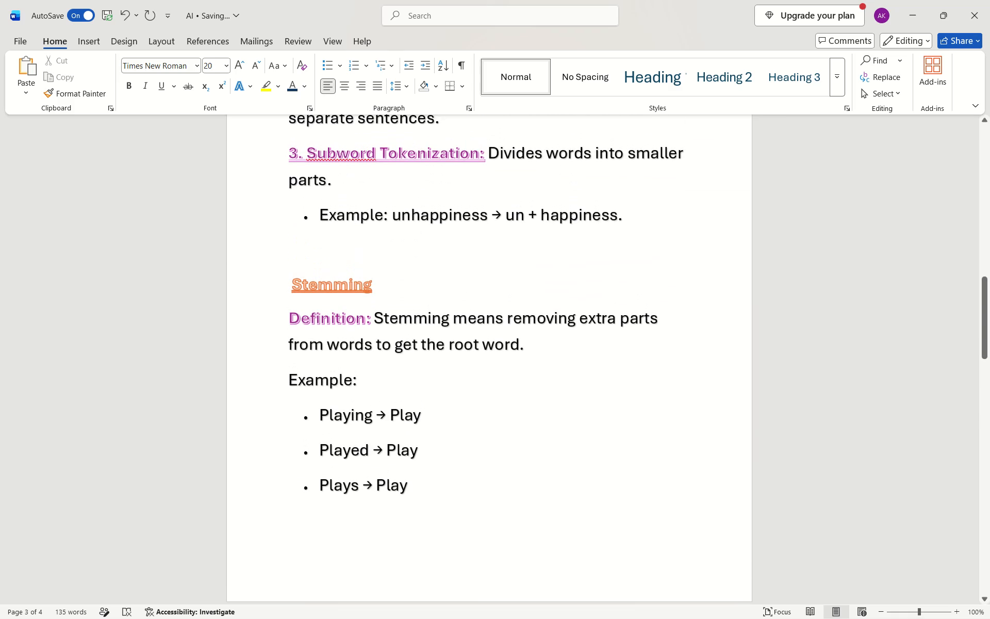
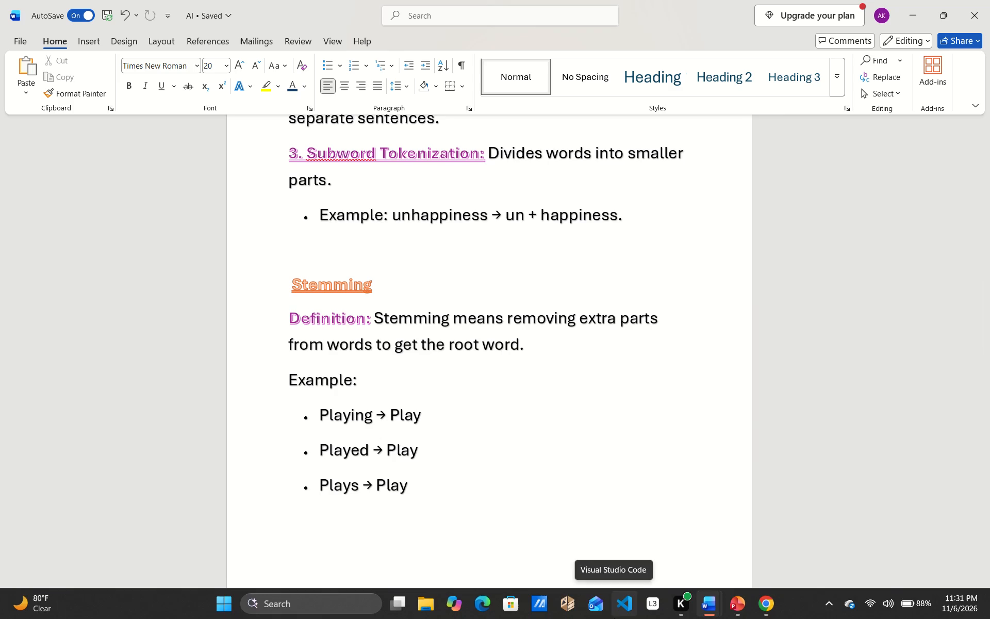
Review the Q 1 answer from the Unit 6 title through the tokenization section to the stemming examples.
scroll(444, 427, down, 1)
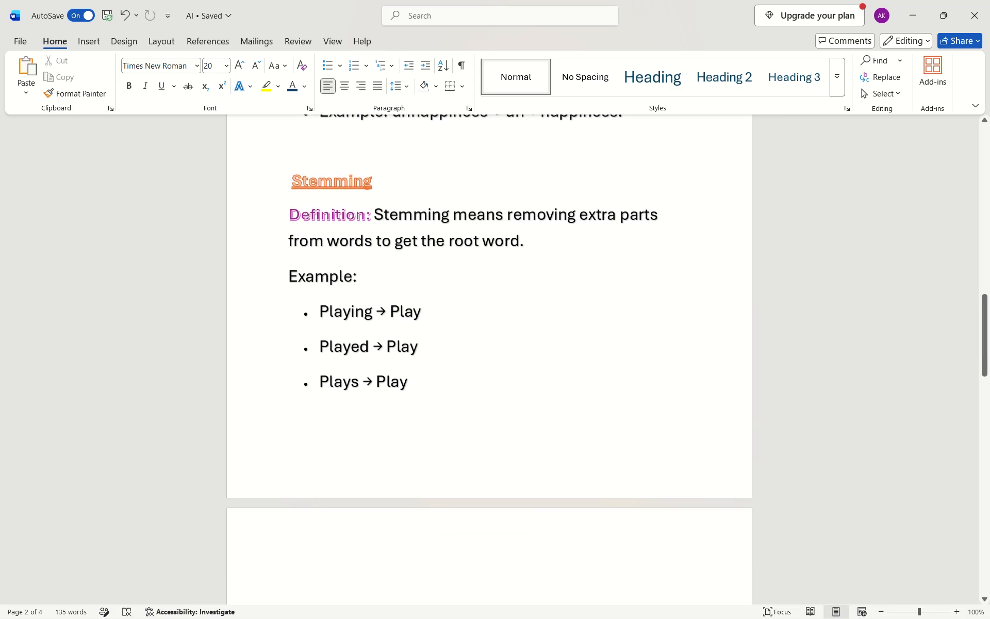
scroll(410, 329, up, 7)
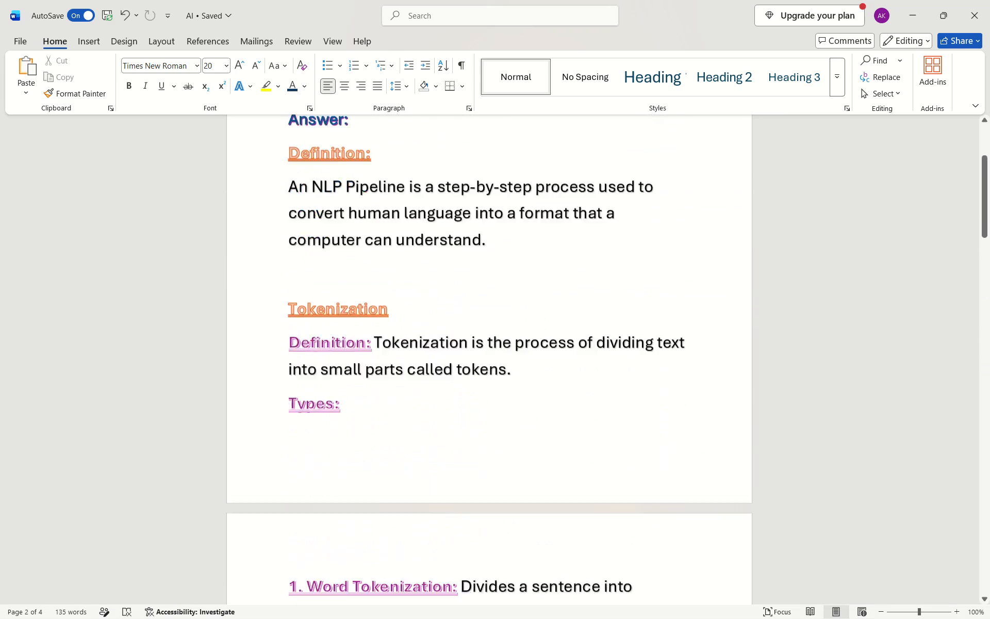
scroll(410, 329, up, 3)
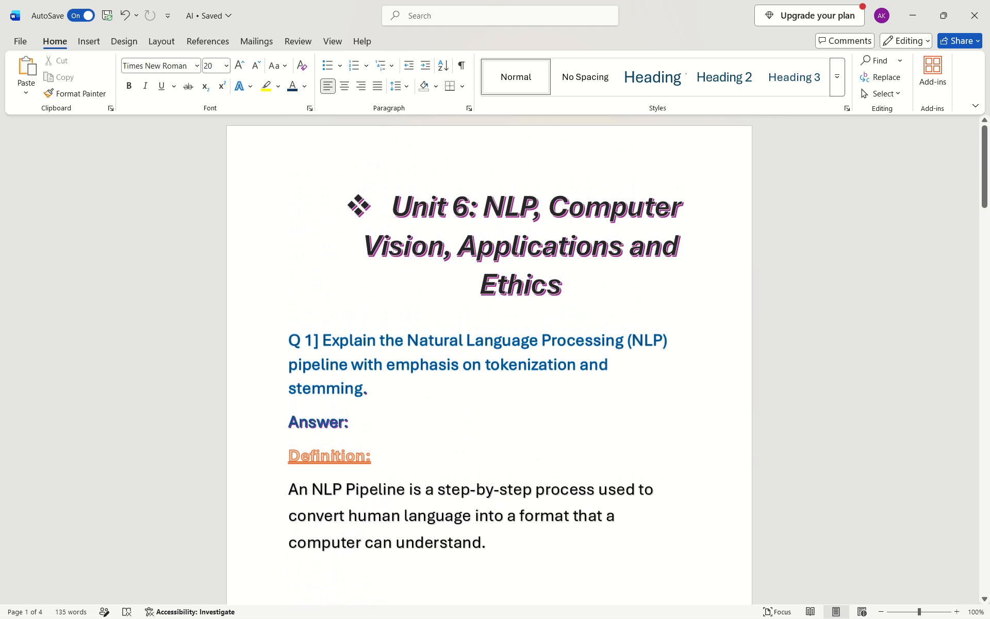
scroll(410, 329, up, 1)
scroll(410, 329, down, 1)
click(410, 329)
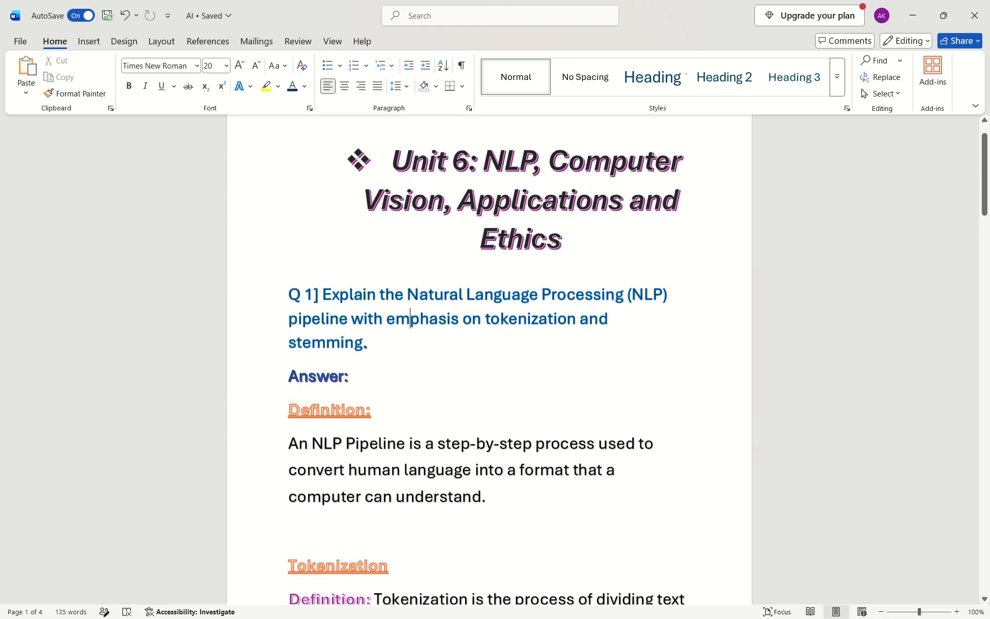
scroll(410, 329, down, 2)
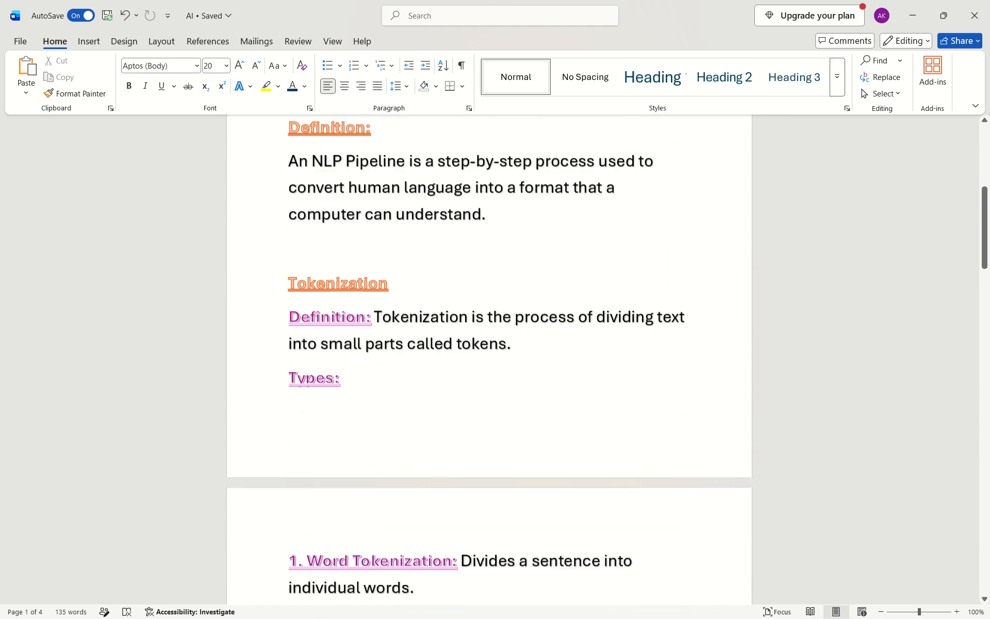
scroll(410, 329, down, 5)
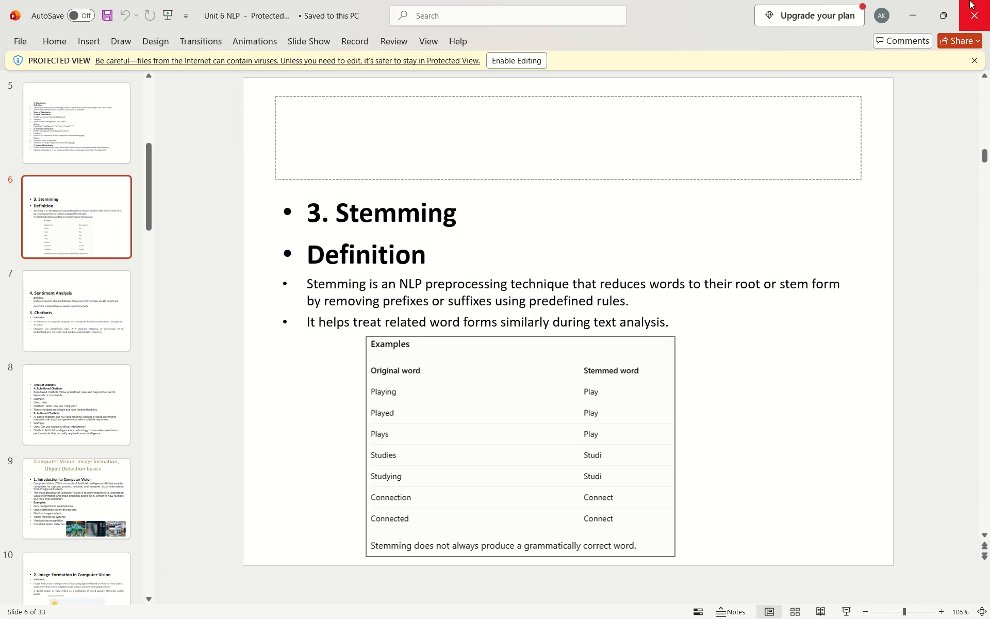
Minimise the Unit 6 NLP presentation in PowerPoint and return to the AI document in Word.
click(914, 13)
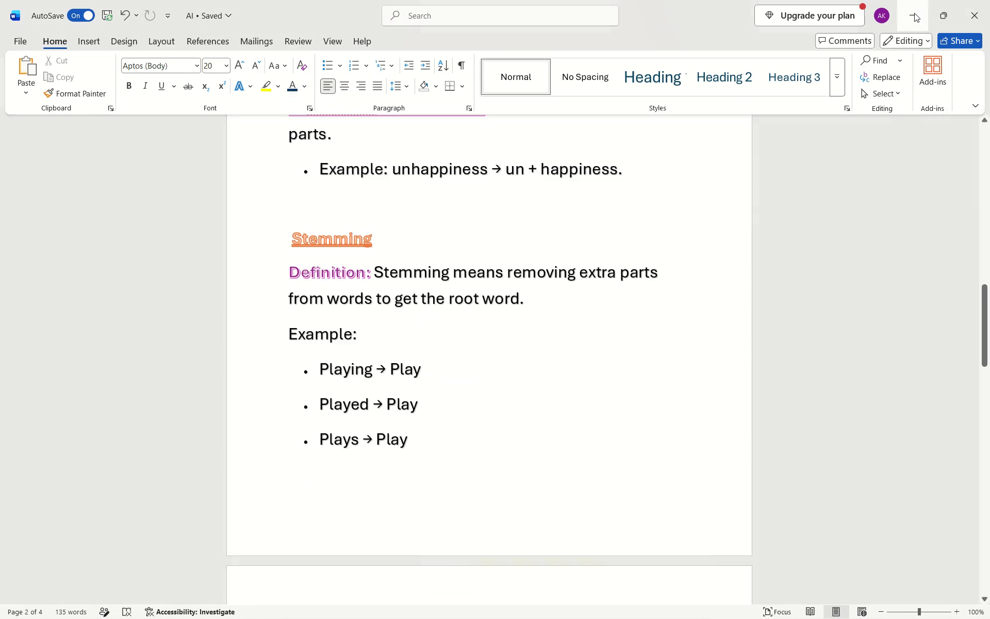
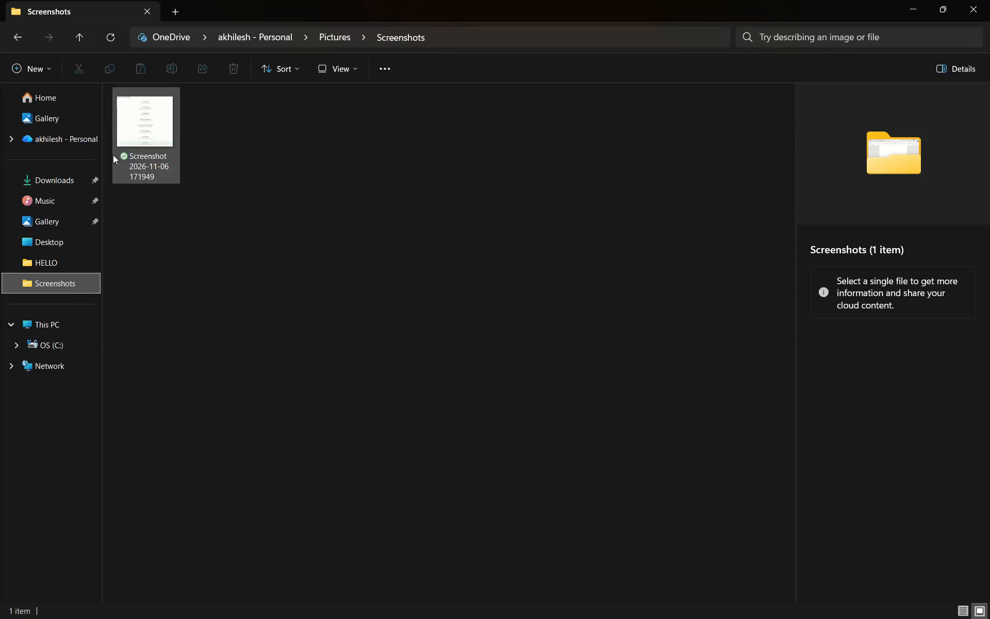
right_click(130, 135)
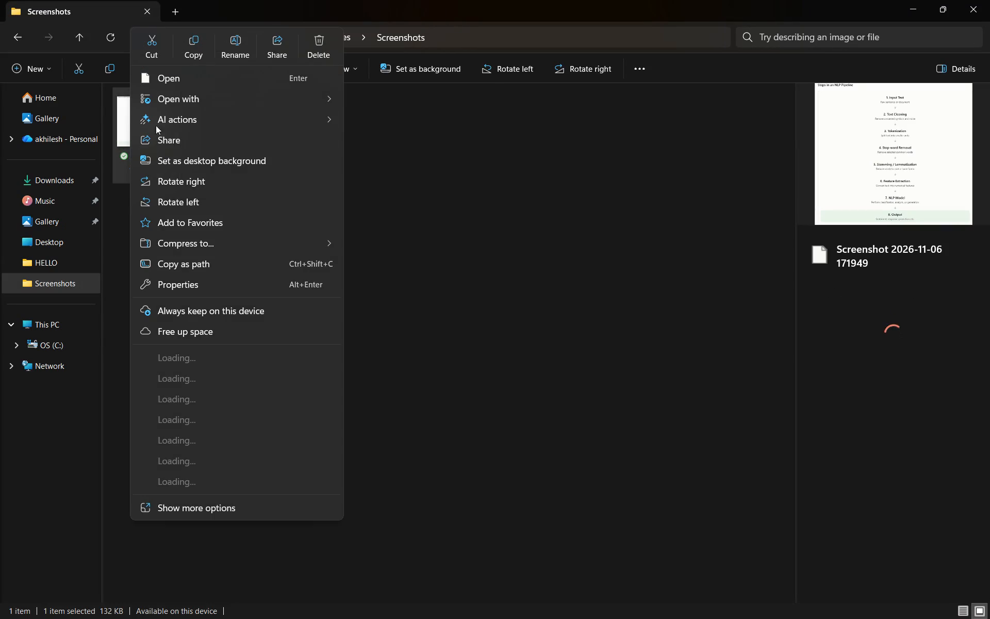
click(189, 41)
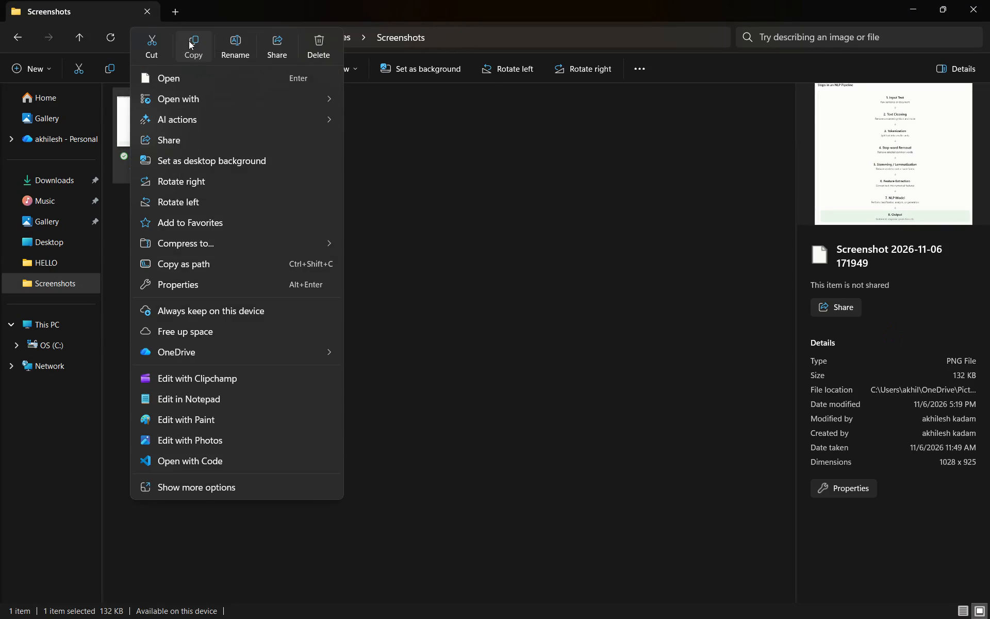
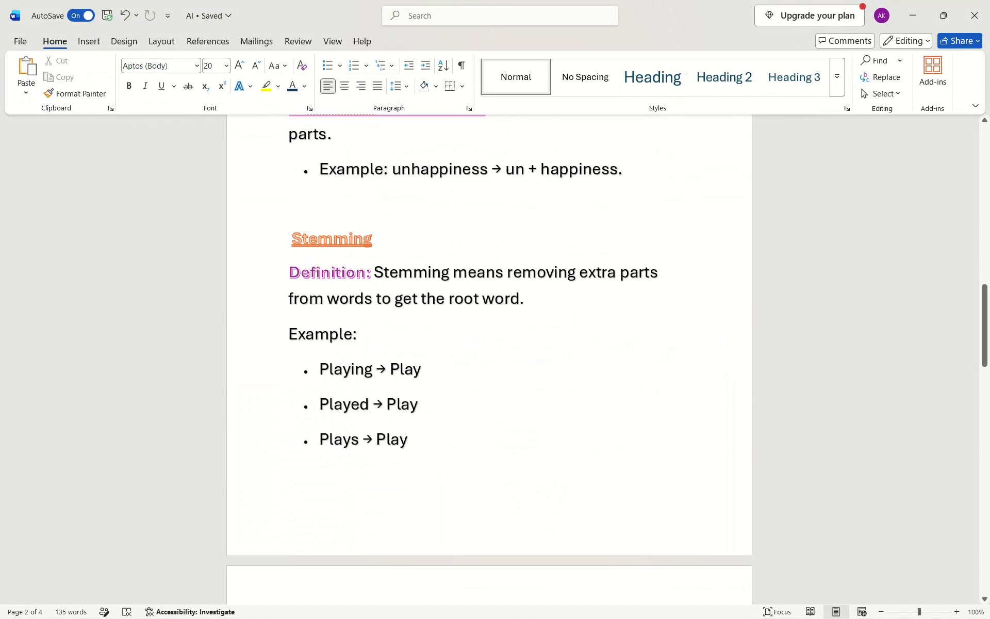
Paste the copied NLP pipeline image onto the blank page after the Stemming examples.
scroll(410, 297, down, 4)
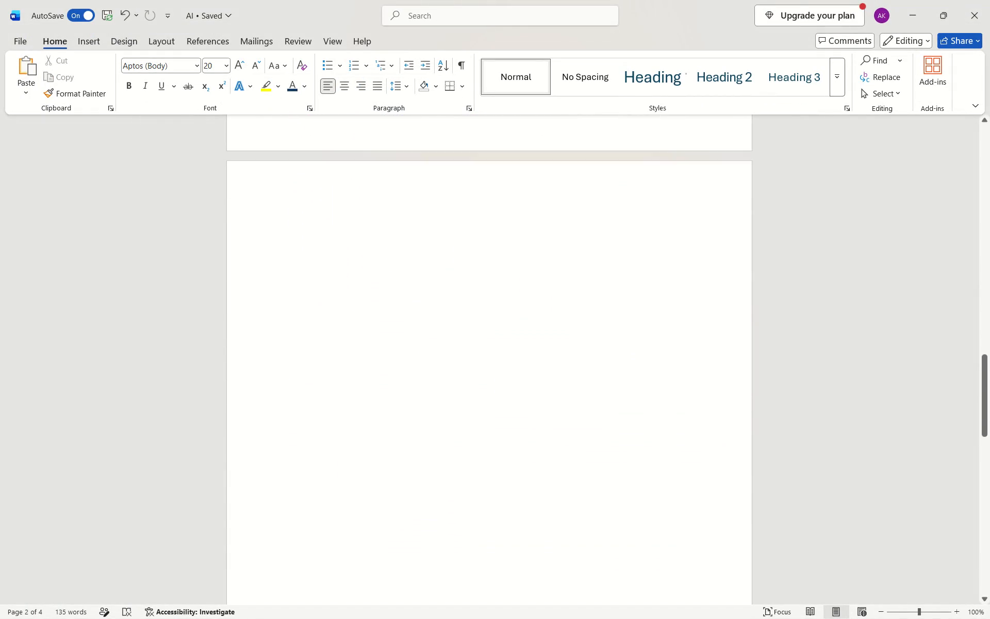
scroll(410, 297, down, 2)
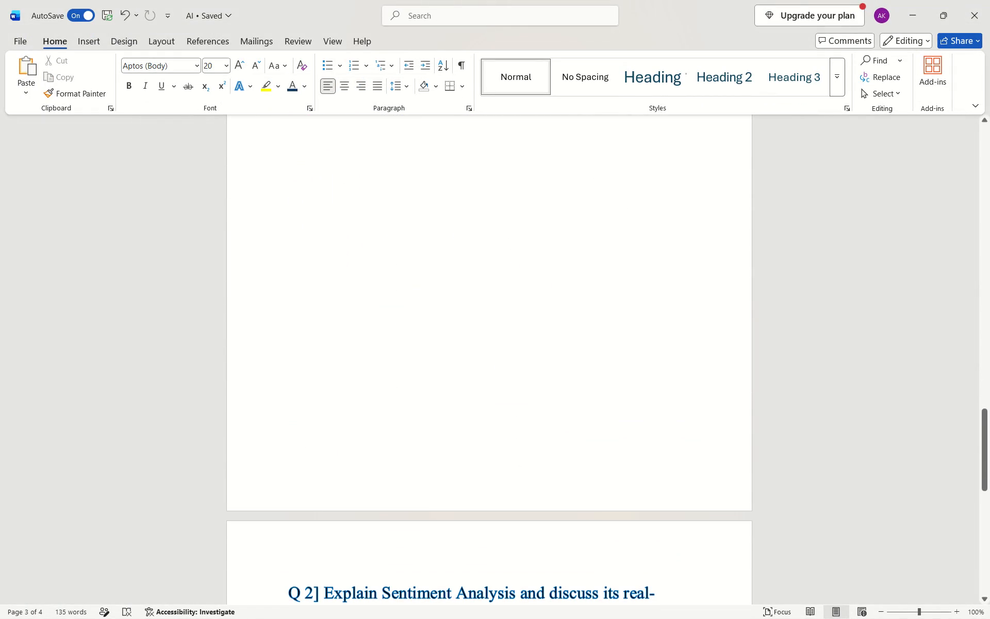
scroll(395, 262, up, 6)
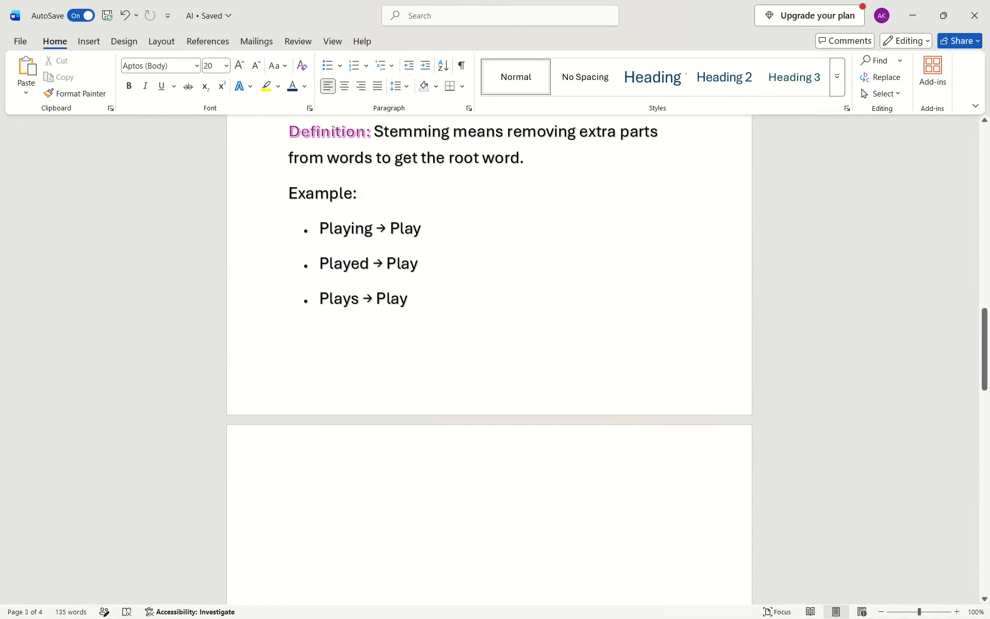
scroll(403, 210, down, 3)
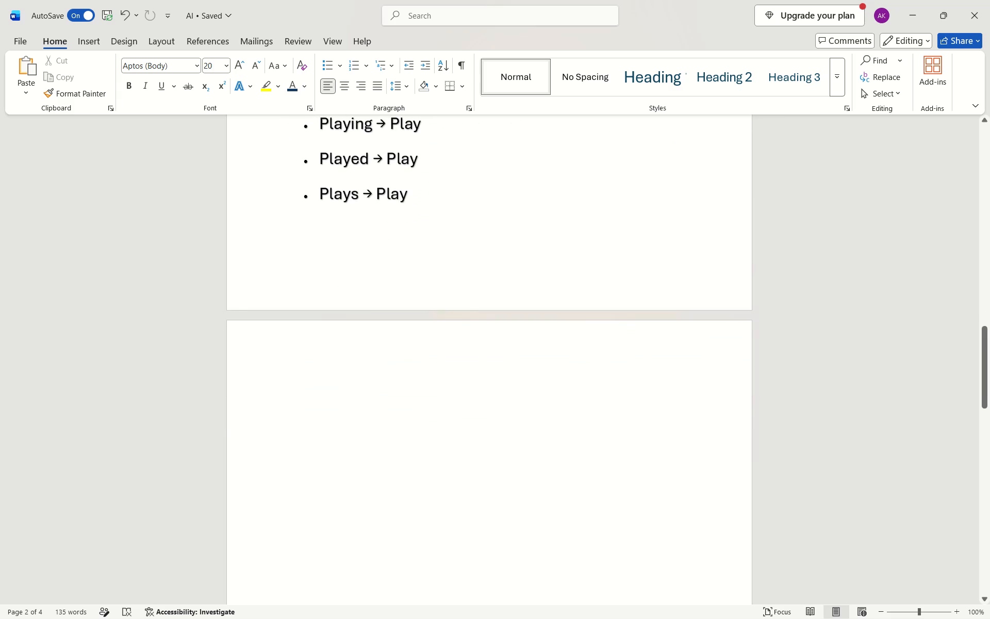
click(331, 453)
key(ctrl+v)
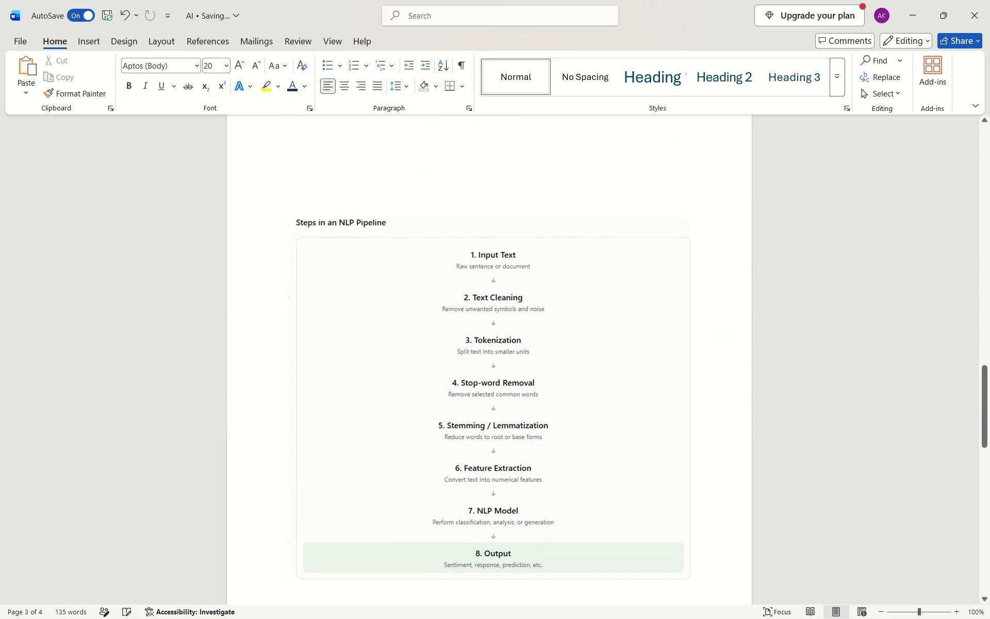
scroll(488, 421, down, 1)
scroll(488, 421, up, 2)
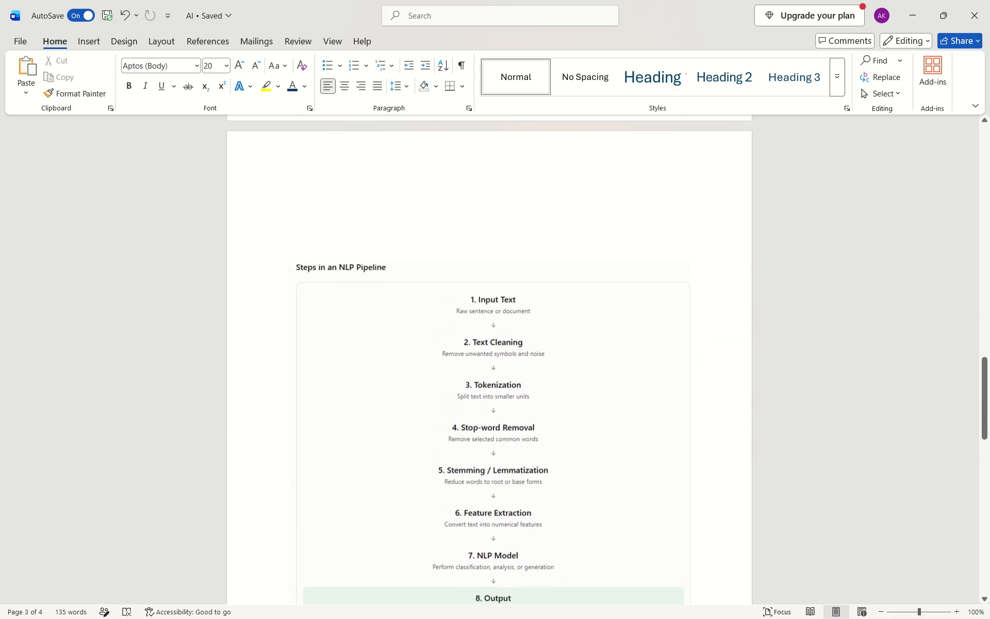
Stretch the NLP pipeline image vertically to a height of about 7.88", keeping its 6.5" width.
click(492, 283)
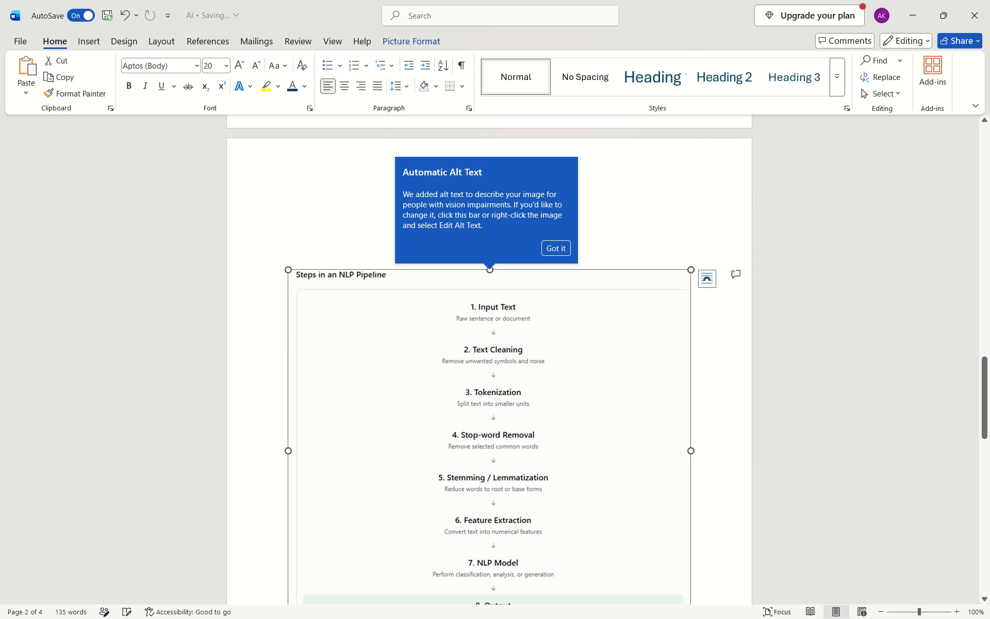
click(500, 286)
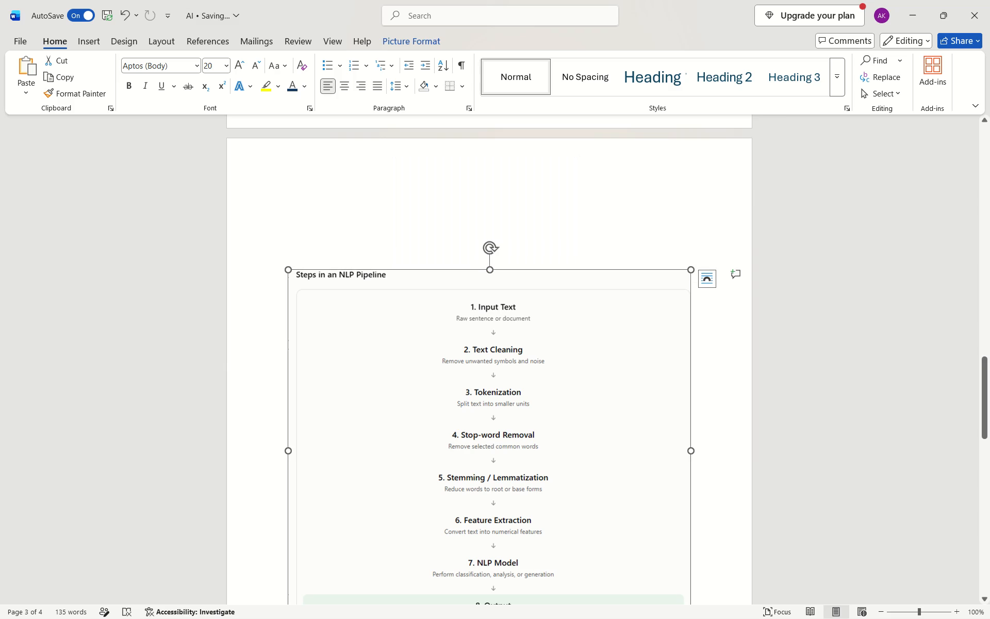
click(488, 264)
drag(488, 264, 484, 280)
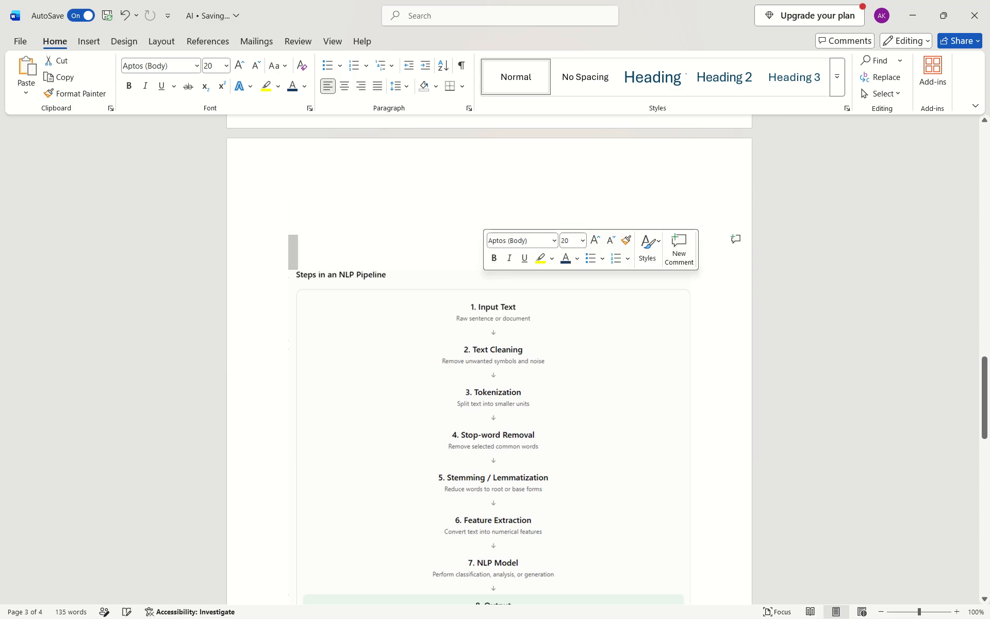
double_click(484, 280)
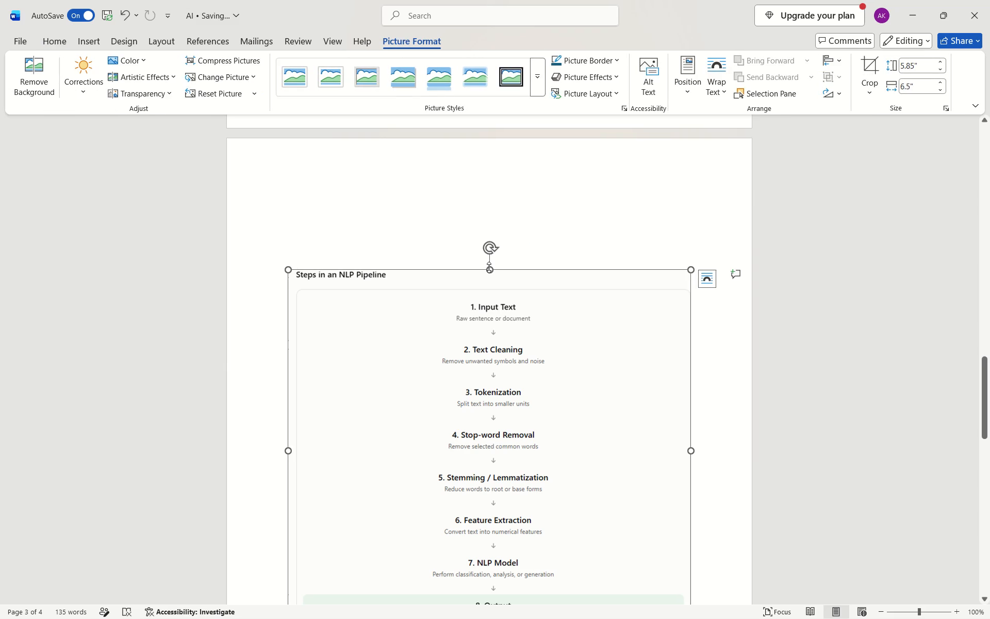
drag(489, 267, 489, 184)
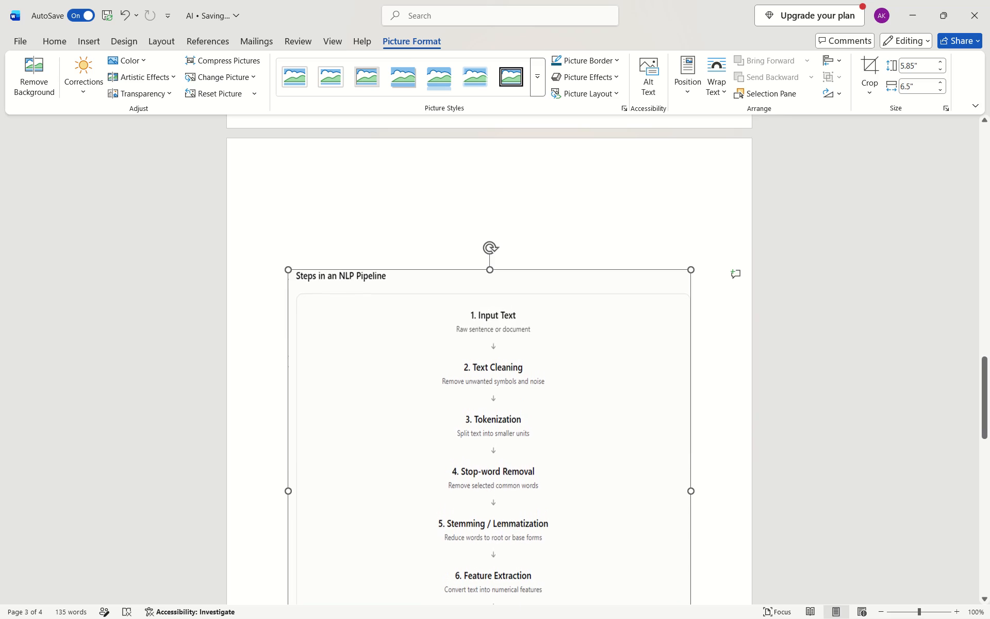
drag(489, 184, 504, 144)
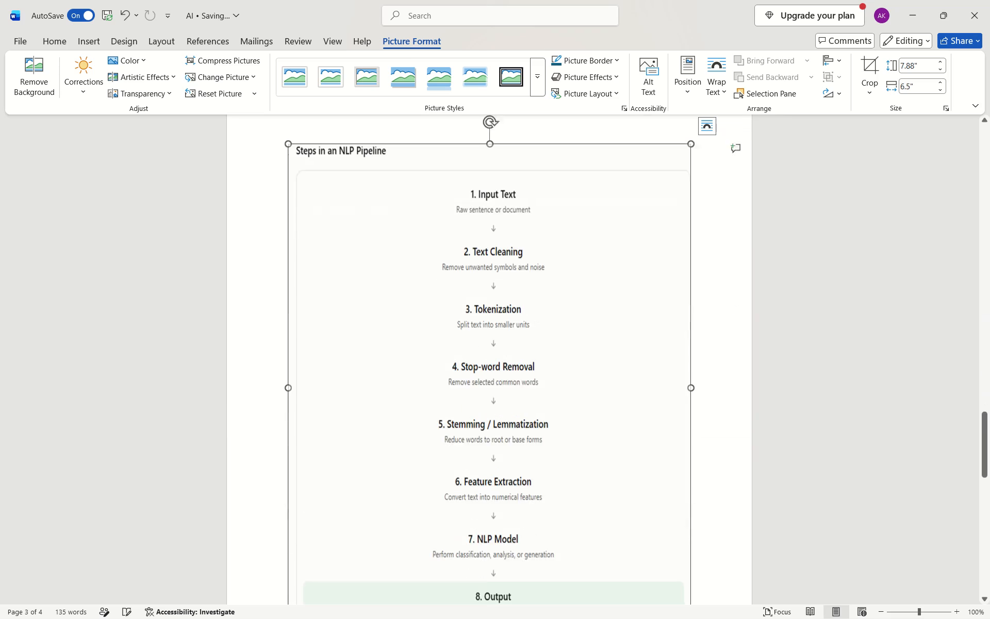
Rotate the NLP pipeline image counterclockwise so that it sits at a slight tilt.
scroll(513, 478, down, 2)
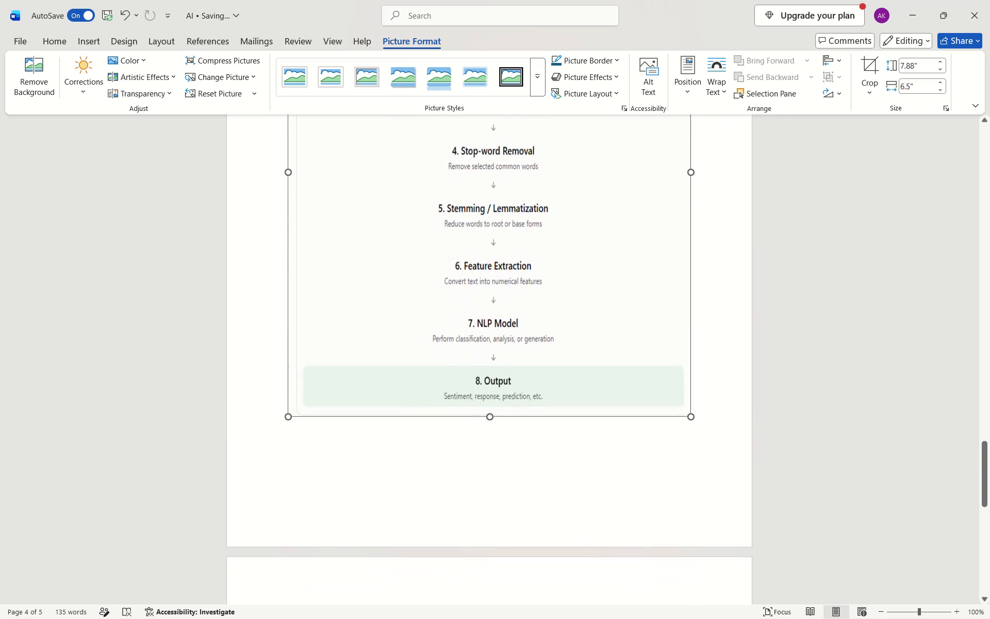
scroll(513, 478, down, 3)
scroll(513, 478, up, 3)
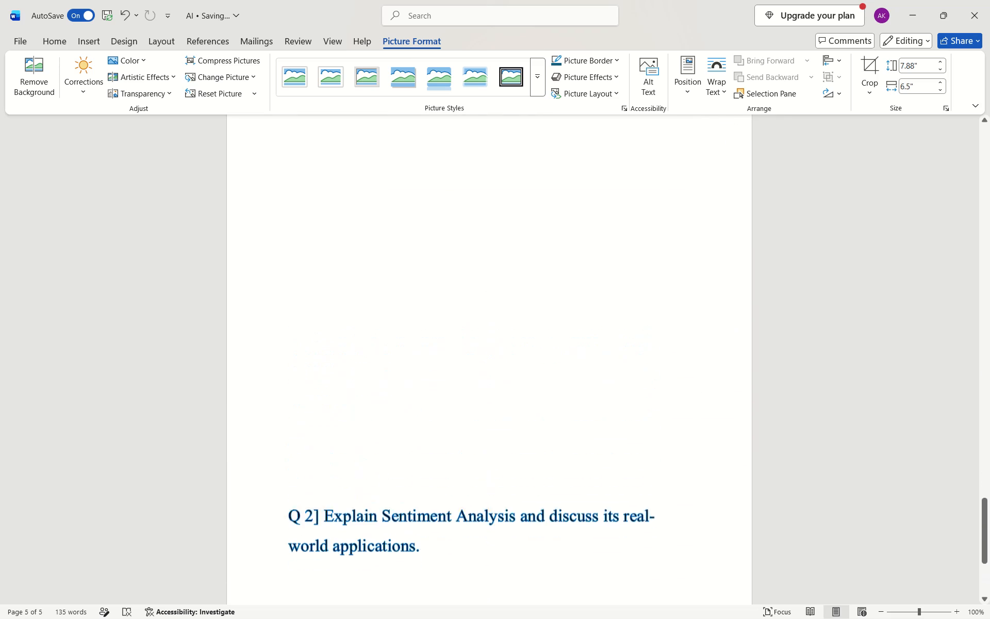
scroll(513, 478, up, 5)
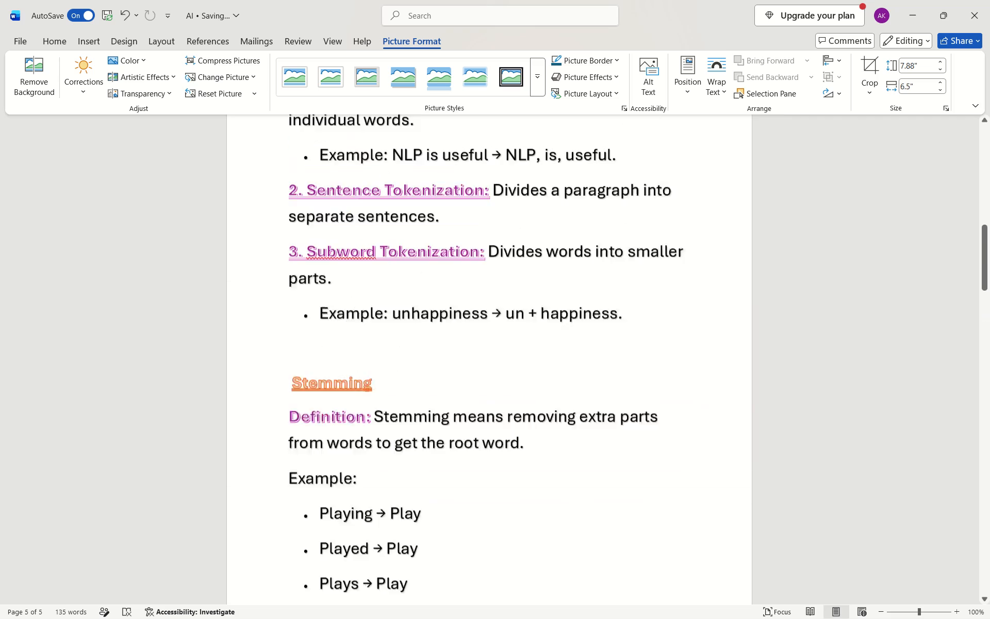
scroll(513, 478, down, 1)
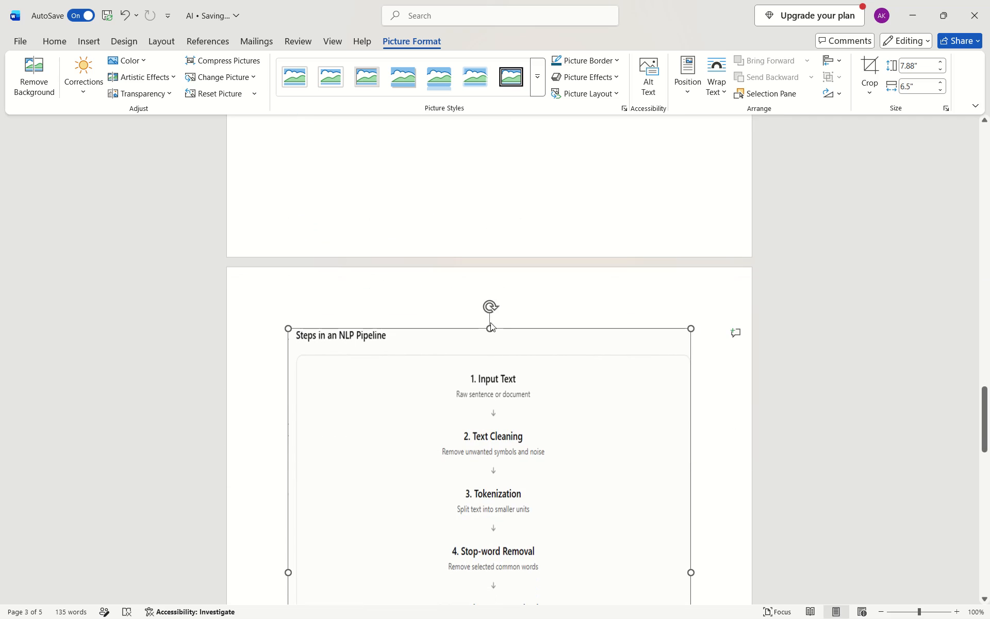
drag(488, 304, 490, 330)
drag(490, 330, 464, 480)
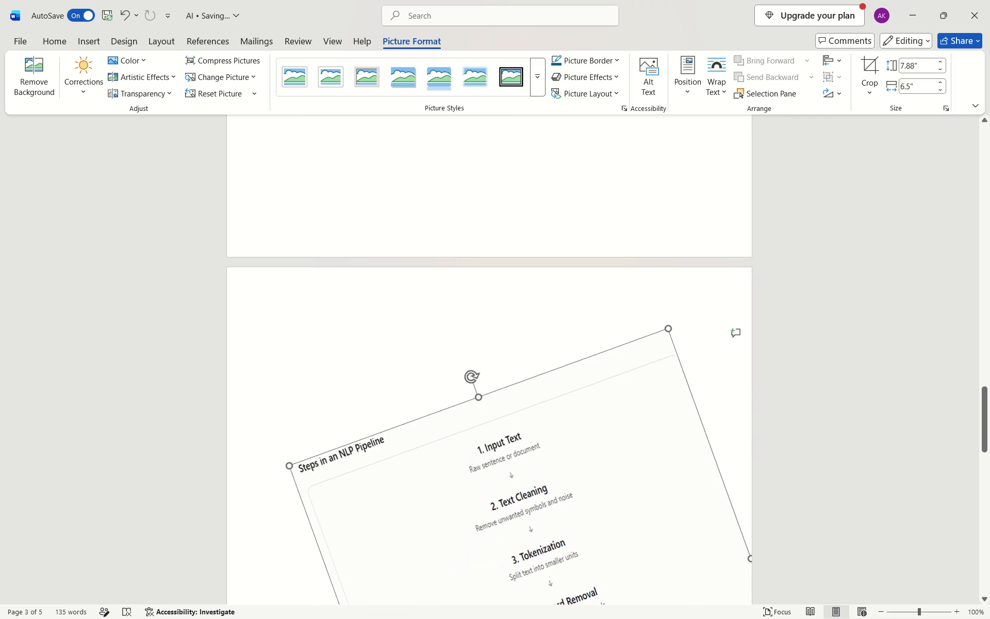
drag(464, 480, 398, 418)
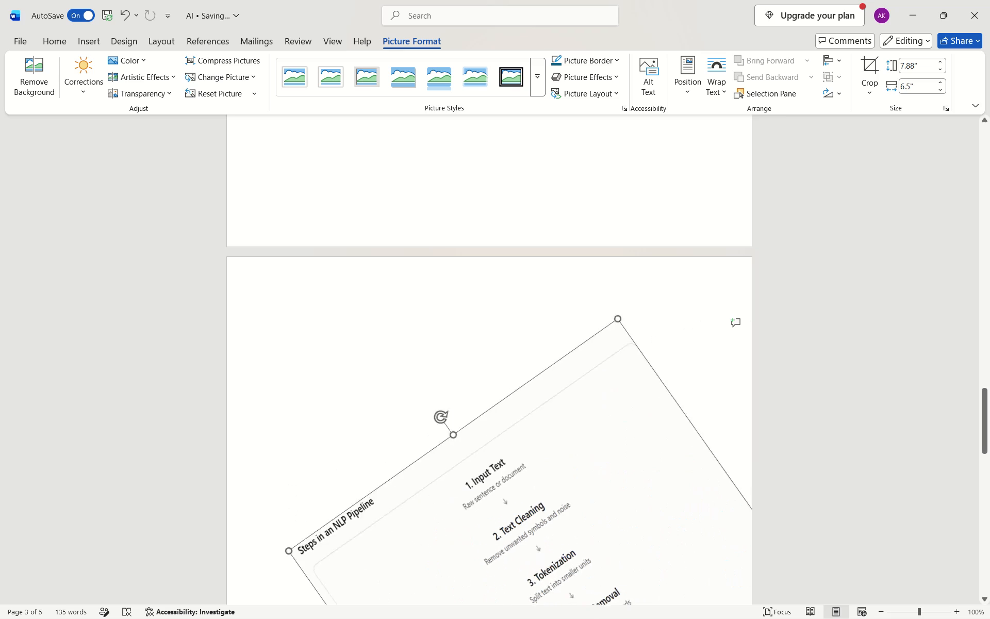
drag(398, 418, 430, 294)
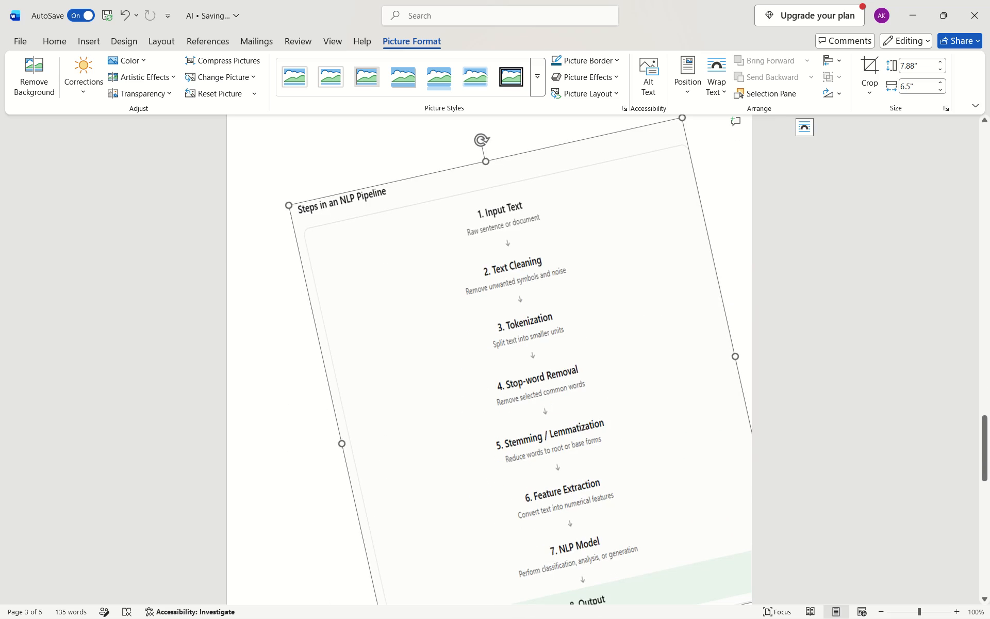
Cut the tilted NLP pipeline image and paste it at the first line of the page following the Stemming examples.
right_click(418, 384)
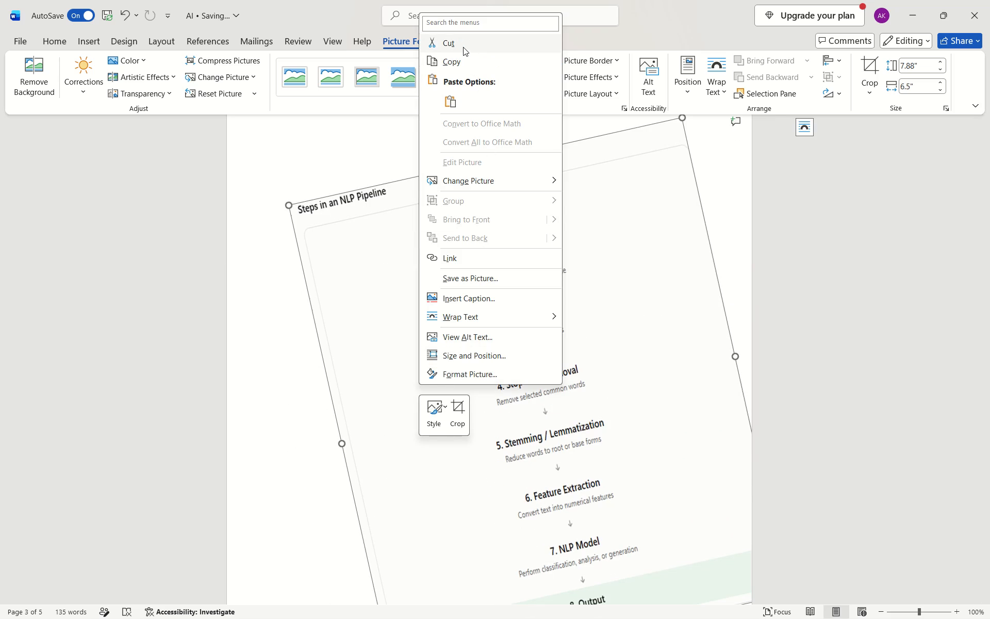
click(463, 47)
scroll(500, 252, down, 1)
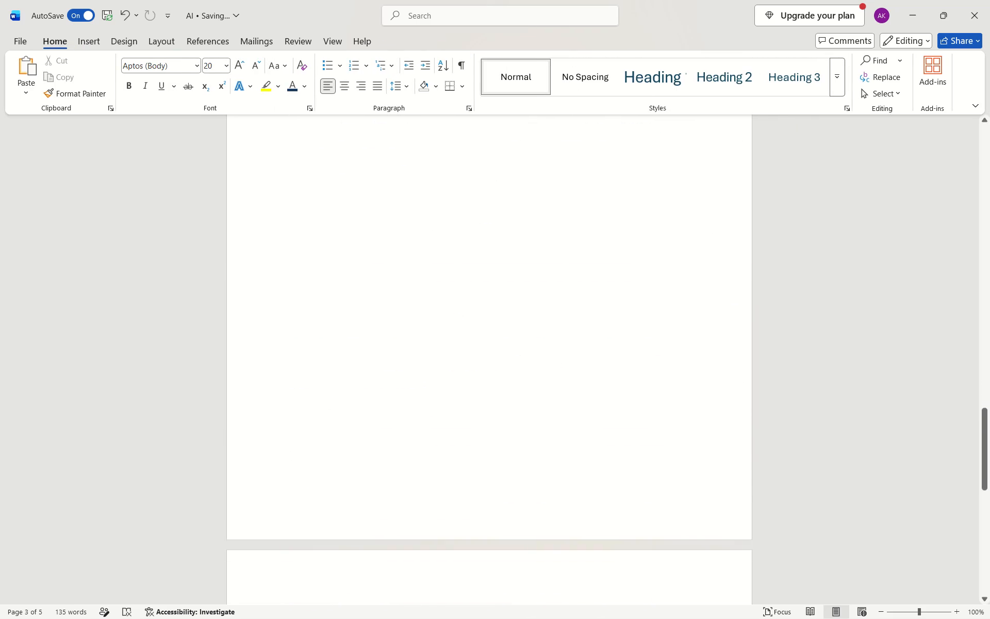
scroll(500, 252, down, 1)
scroll(500, 252, up, 4)
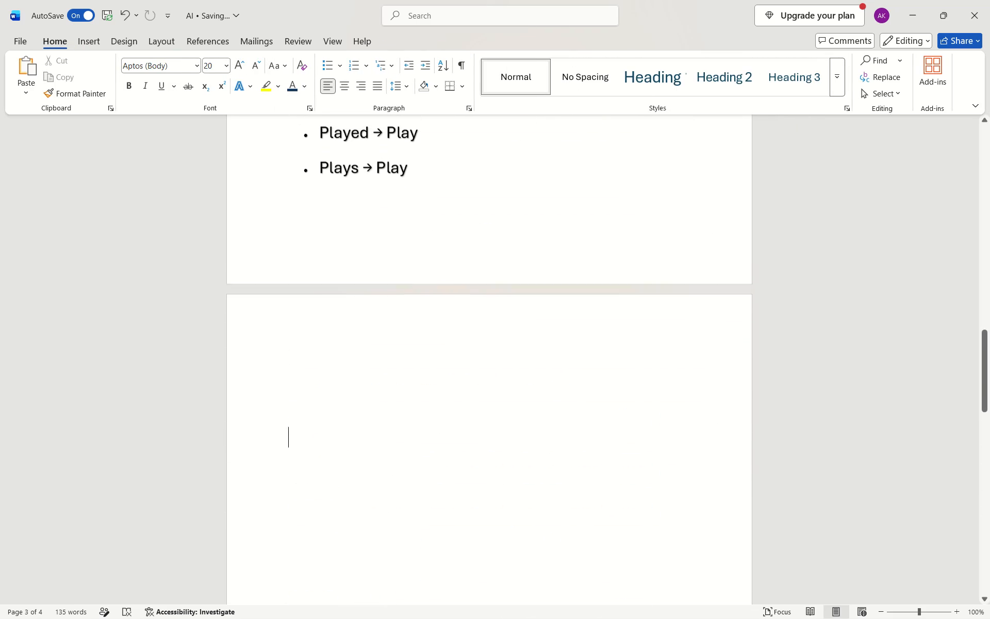
scroll(500, 252, down, 2)
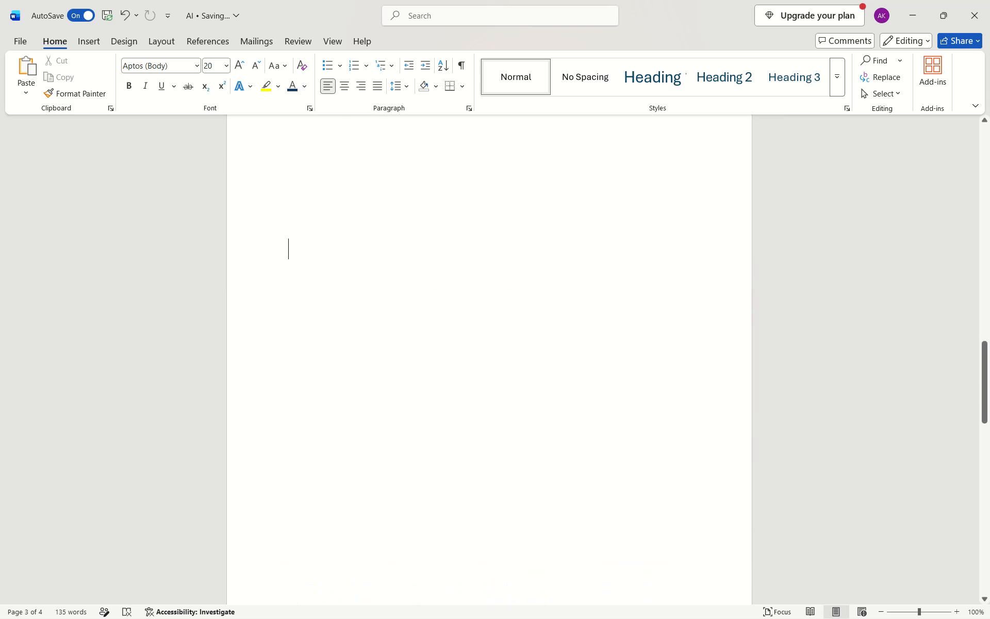
scroll(500, 252, up, 2)
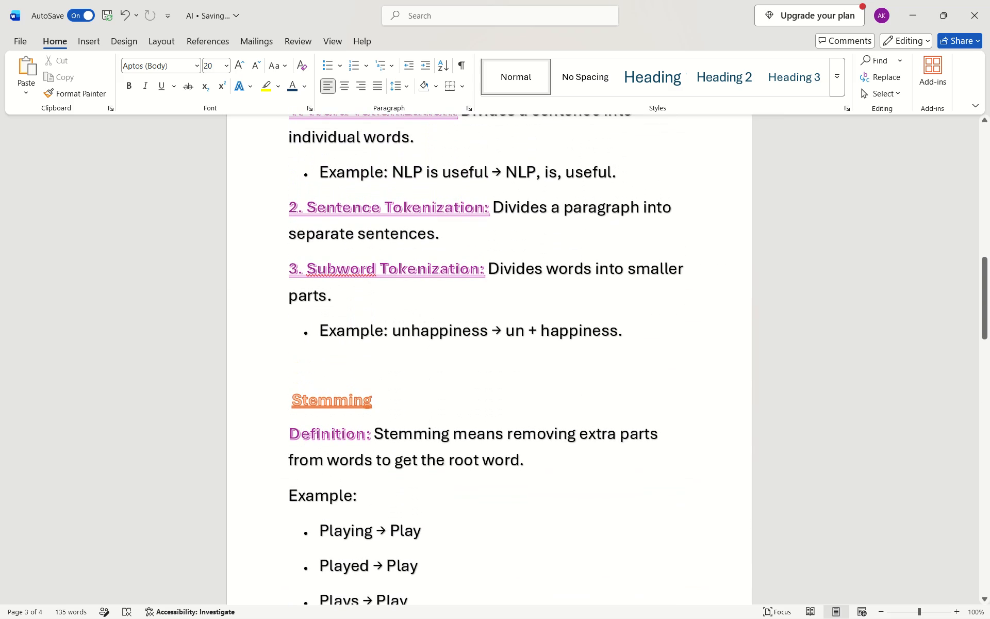
scroll(500, 252, up, 1)
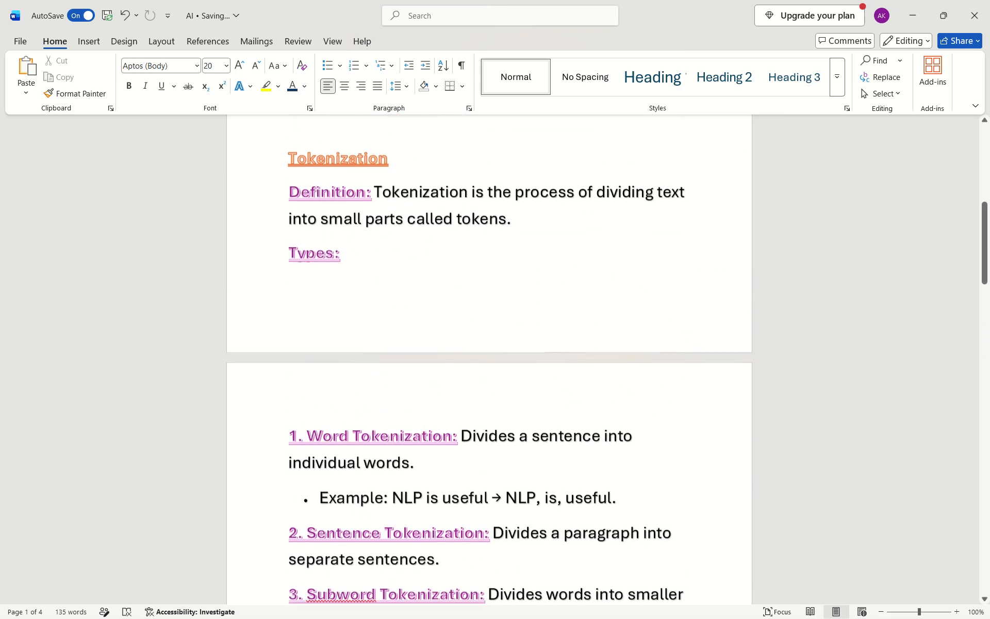
scroll(500, 252, down, 3)
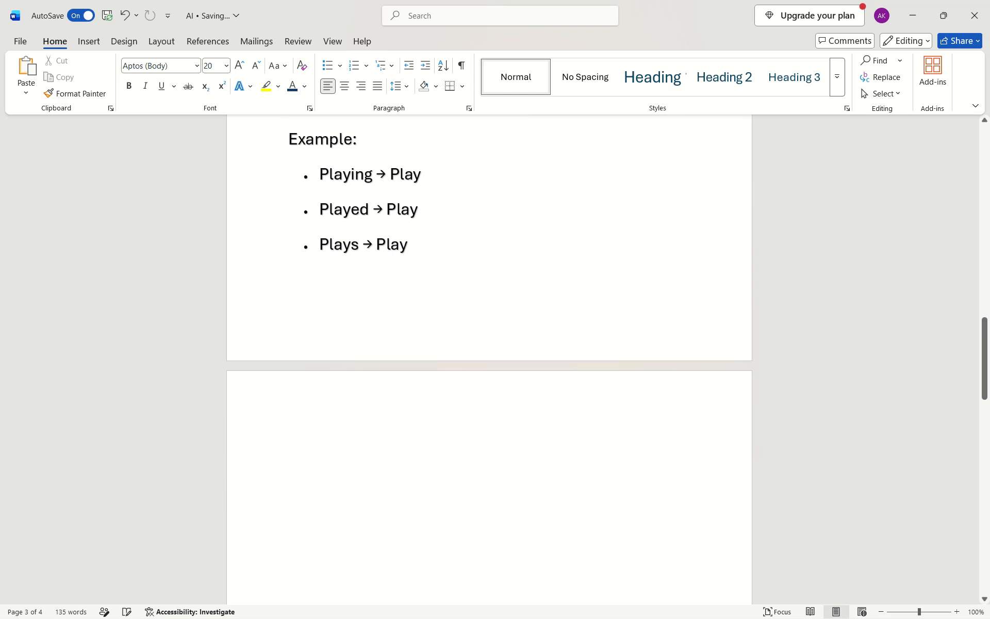
click(263, 385)
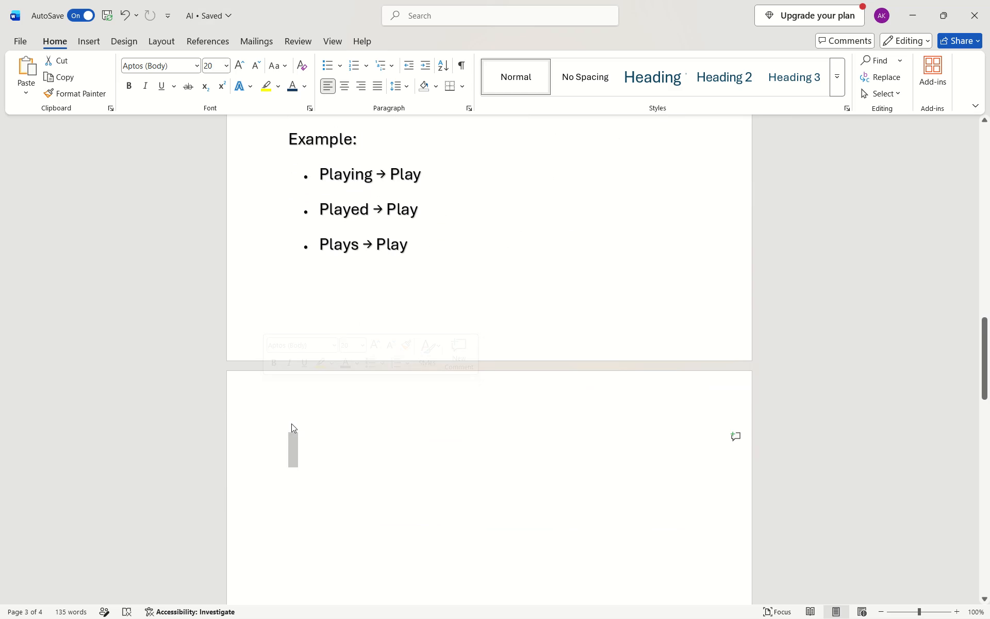
click(286, 421)
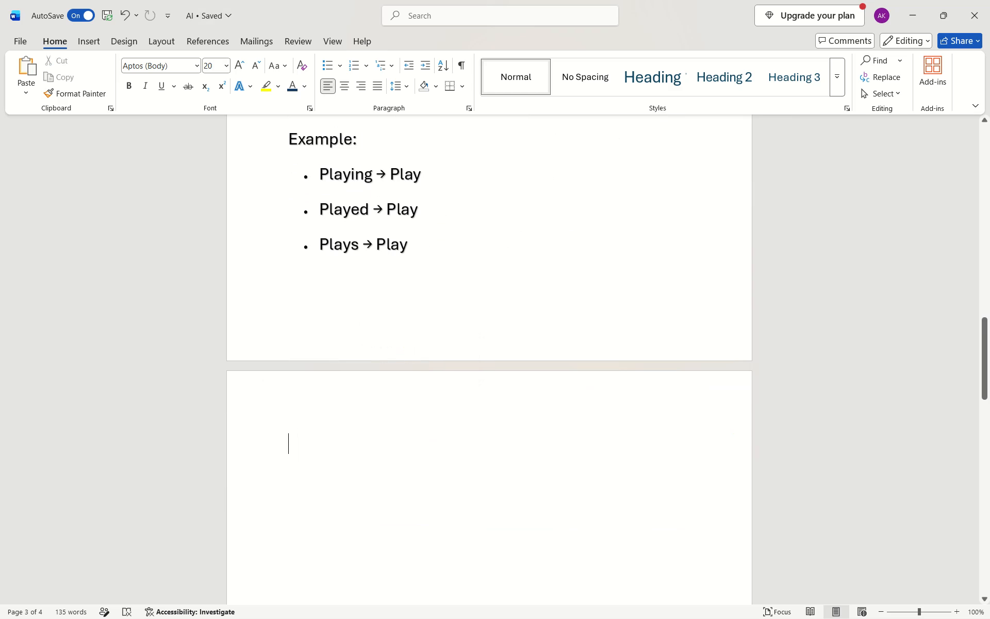
click(264, 405)
click(277, 419)
key(ctrl+v)
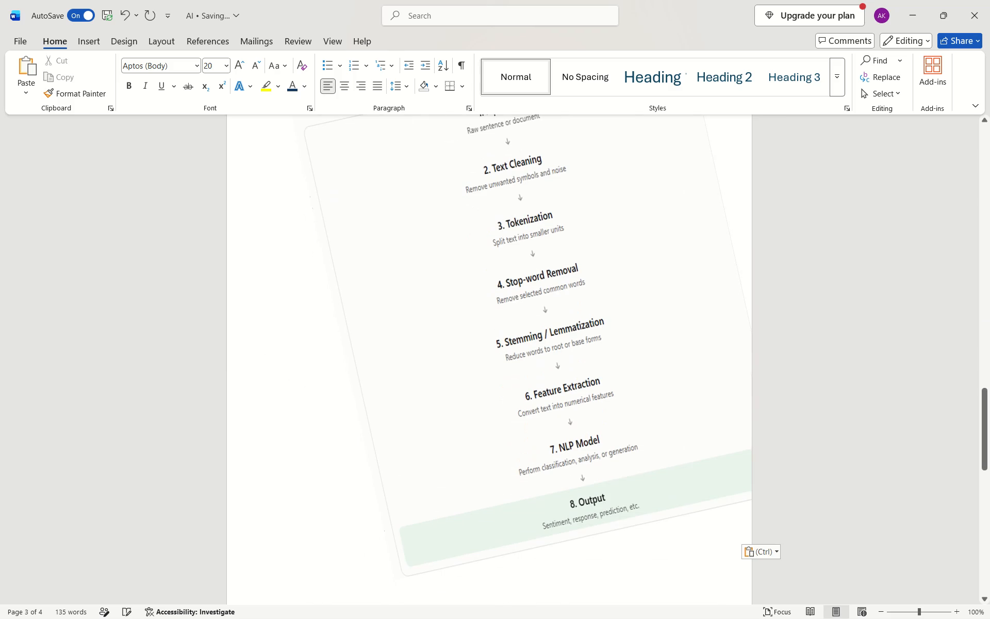
Adjust the height of the tilted NLP pipeline image from its bottom edge, stretching it slightly.
right_click(413, 303)
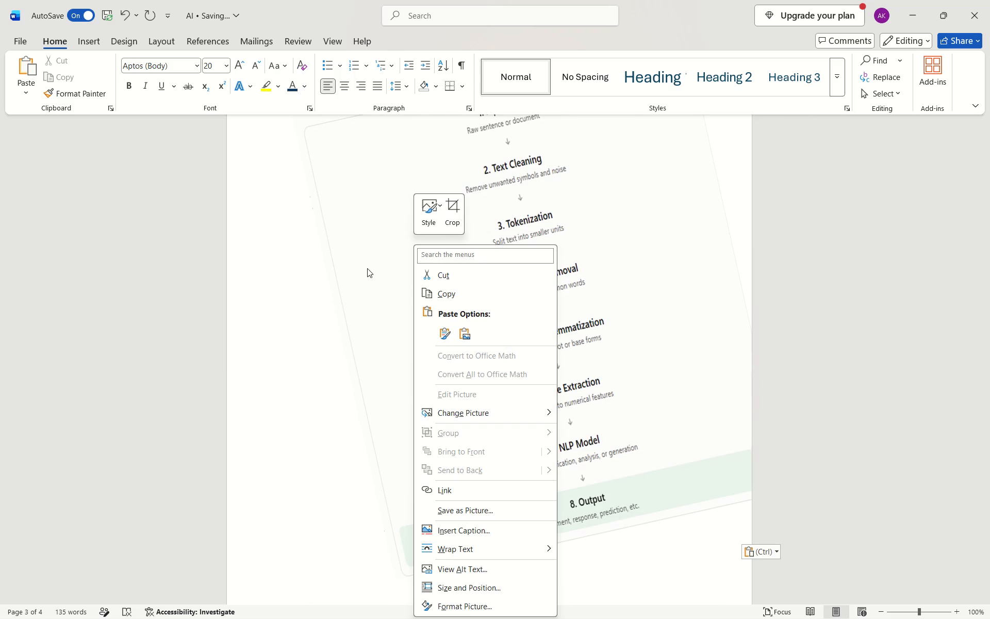
click(365, 266)
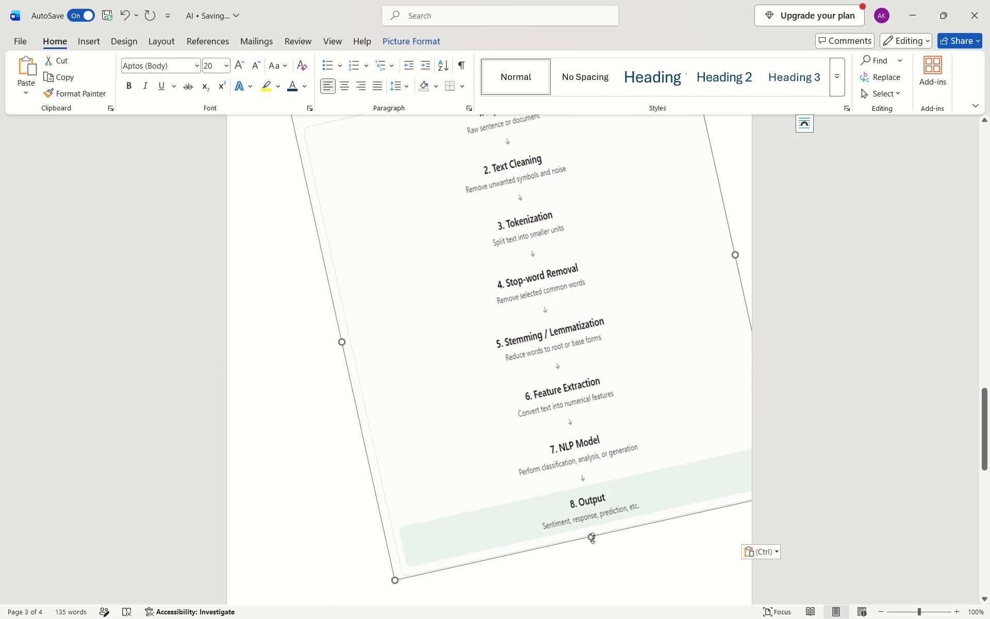
drag(591, 539, 511, 553)
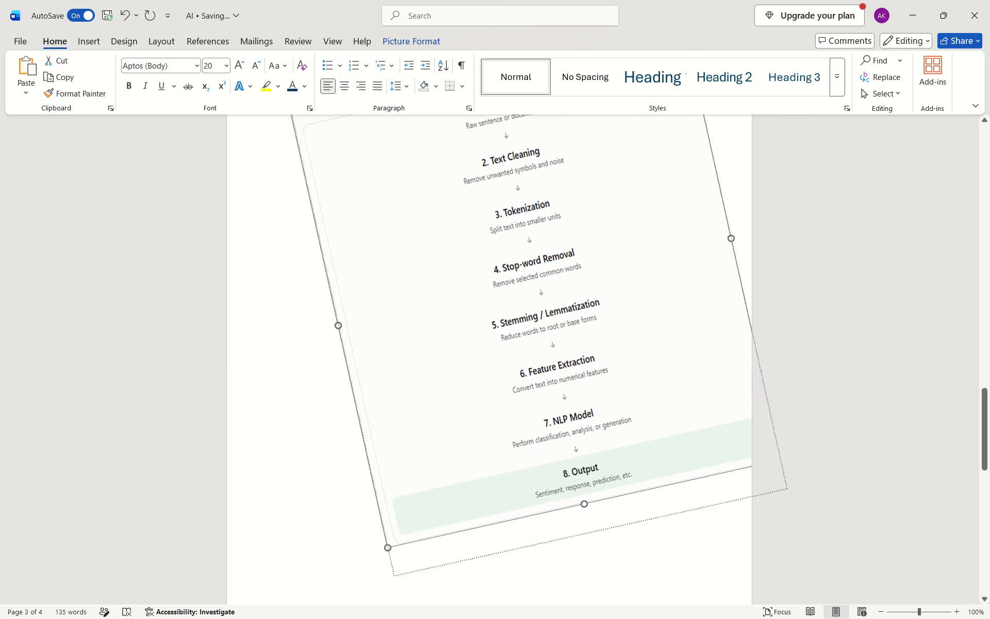
drag(511, 553, 523, 564)
scroll(555, 377, up, 2)
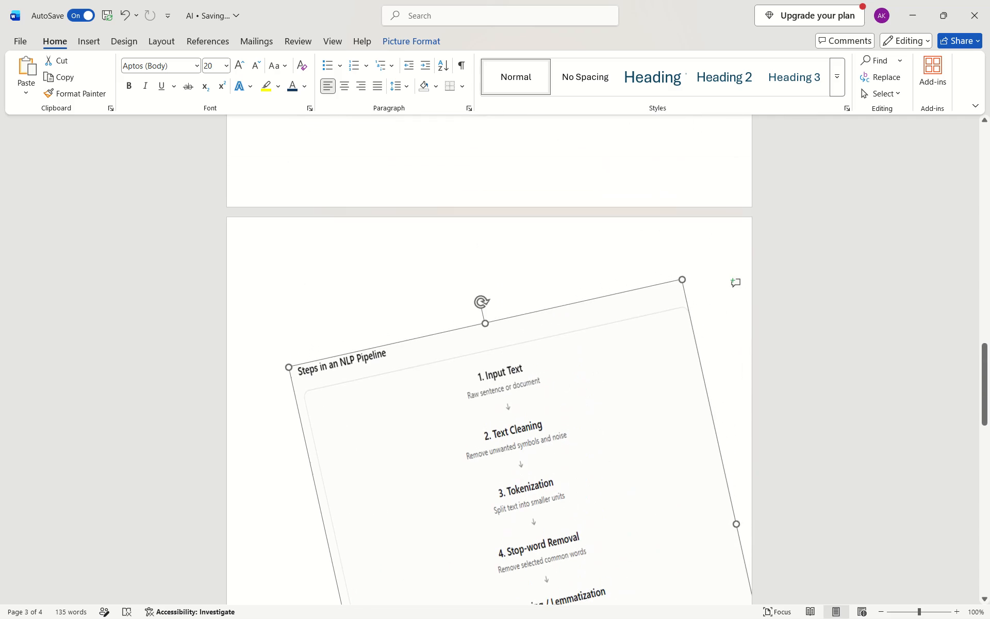
Rotate the tilted NLP pipeline image back upright, level with the page.
drag(480, 302, 487, 315)
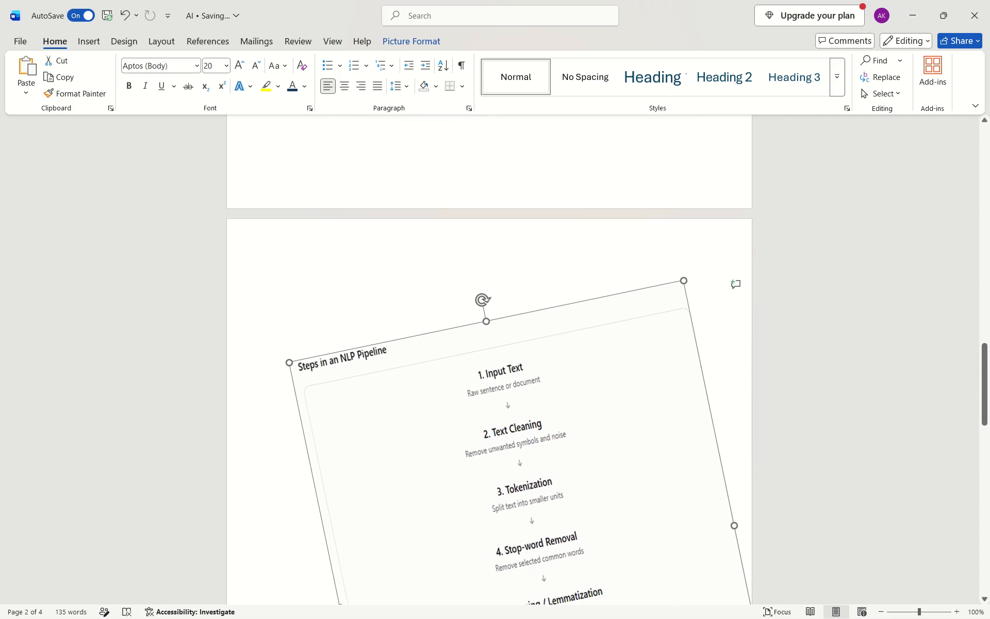
drag(487, 315, 536, 284)
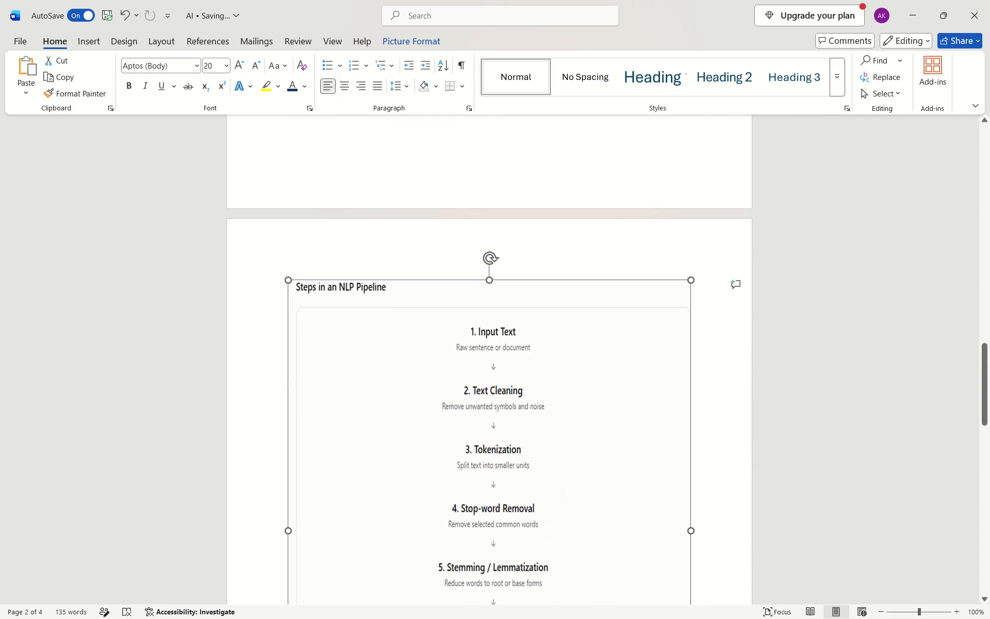
drag(536, 284, 537, 284)
Review the layout of the straightened NLP pipeline image between the Stemming section and the Q 2 page.
scroll(492, 411, down, 1)
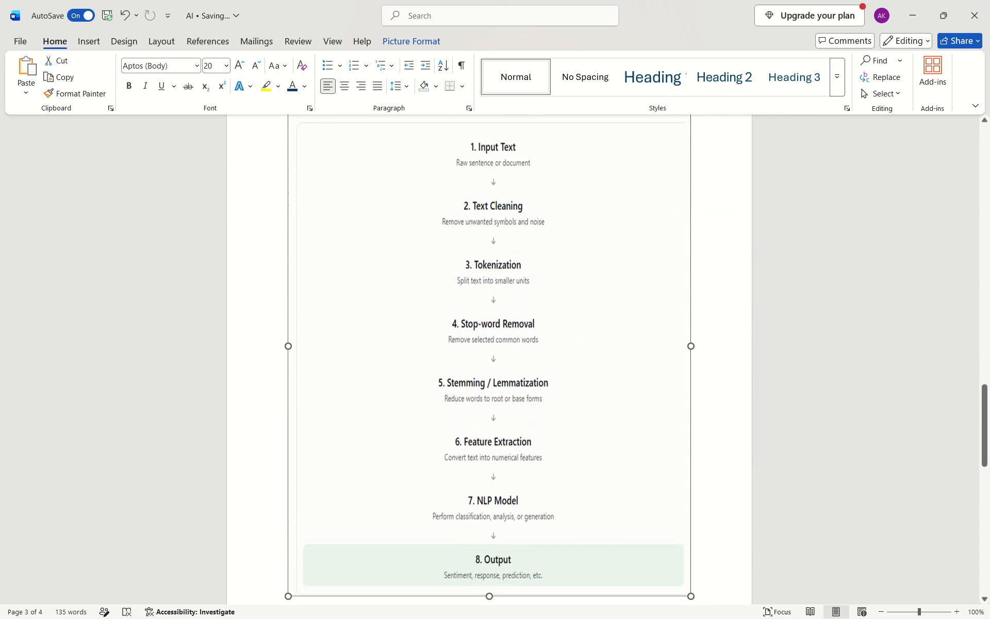
scroll(492, 411, down, 5)
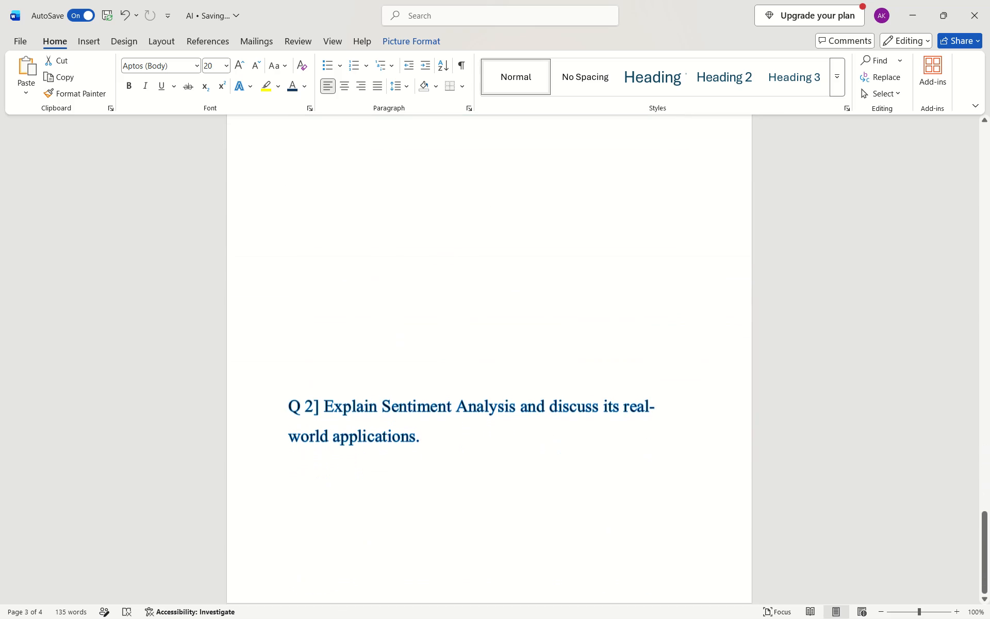
scroll(492, 411, down, 2)
scroll(408, 389, up, 5)
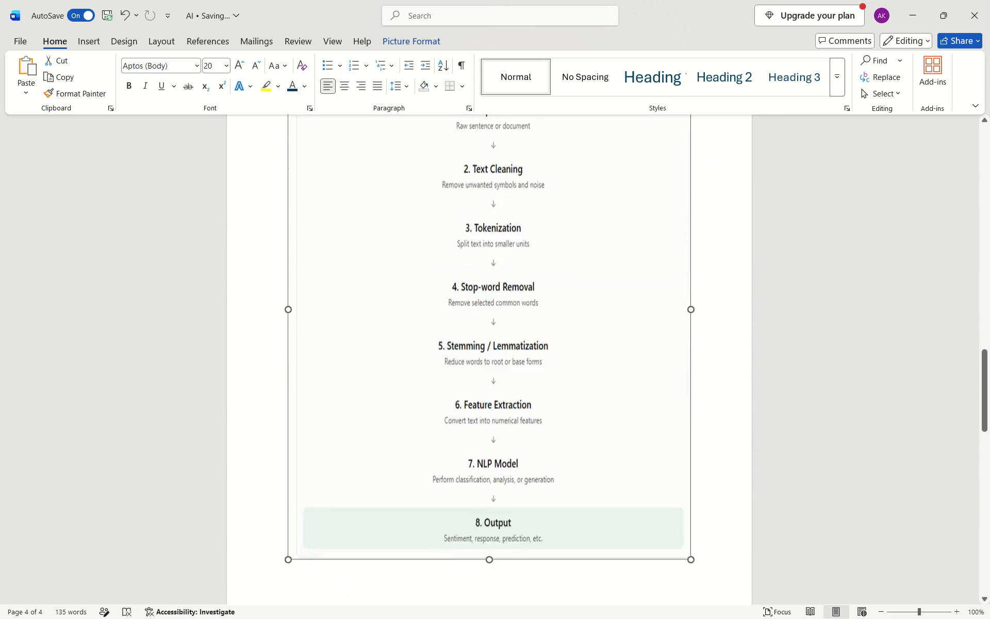
scroll(408, 389, up, 2)
scroll(408, 389, down, 4)
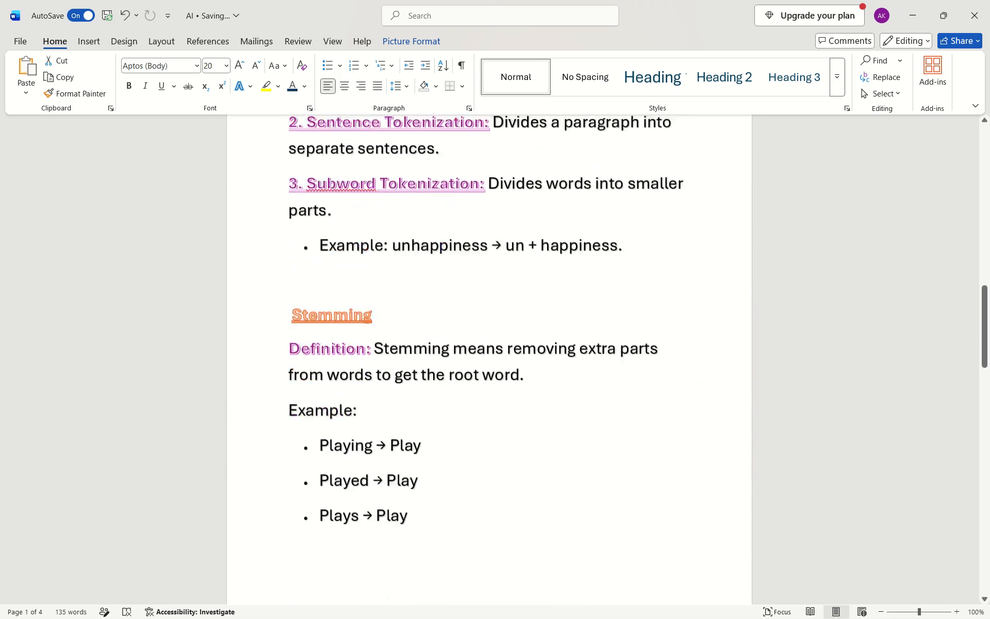
scroll(408, 389, down, 4)
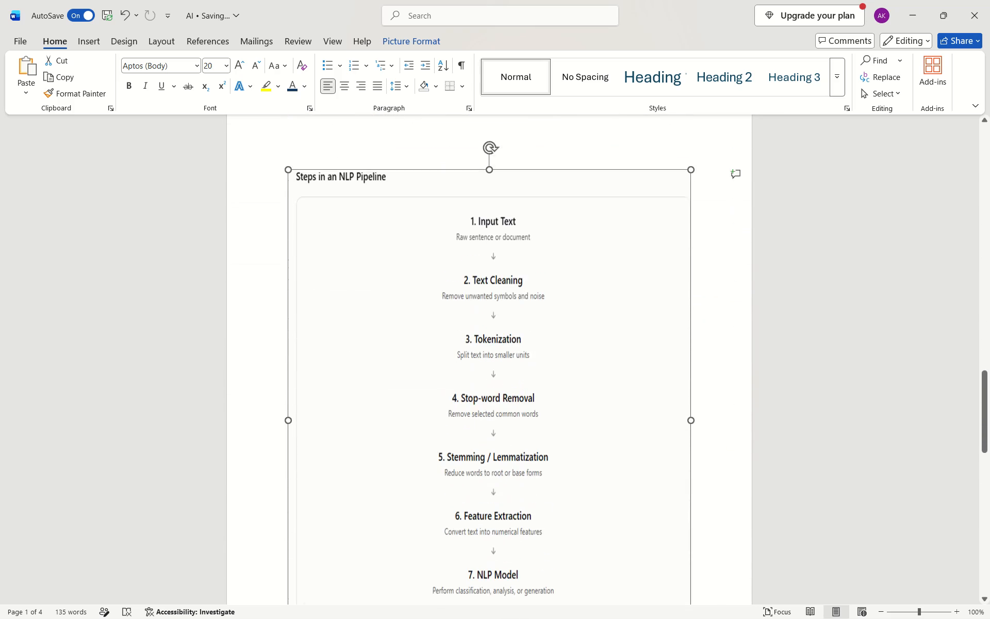
scroll(408, 389, down, 4)
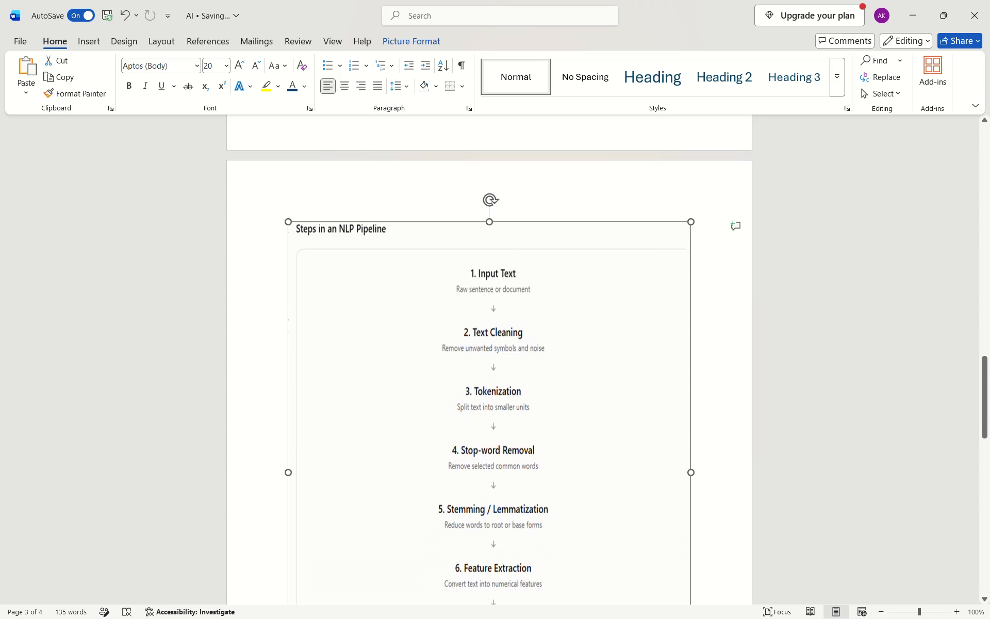
Move the Q 2 question on Sentiment Analysis up to the first line of the page following the NLP pipeline diagram.
scroll(408, 389, down, 2)
click(434, 480)
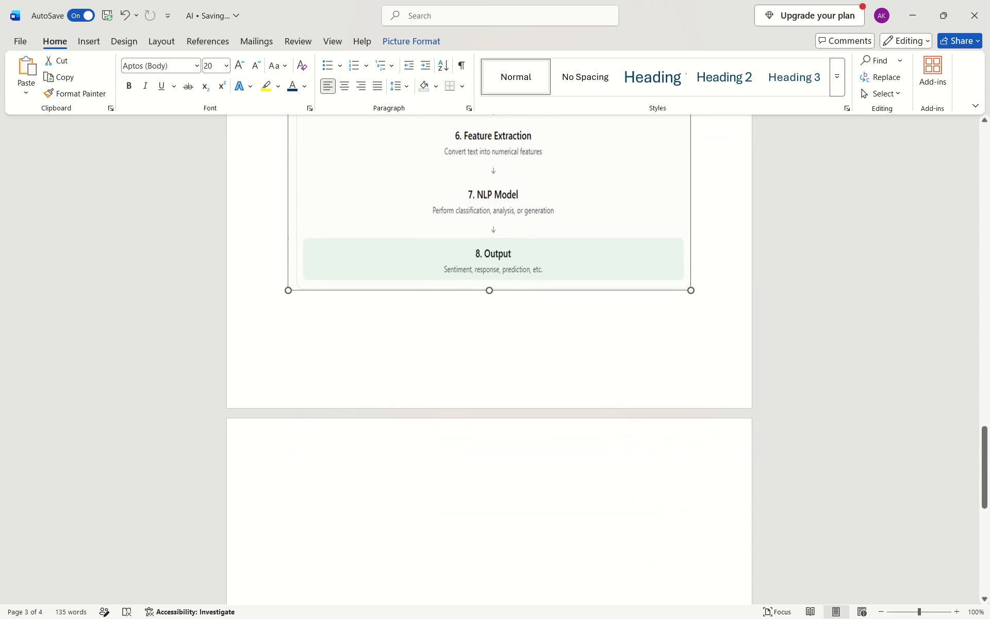
scroll(362, 420, down, 2)
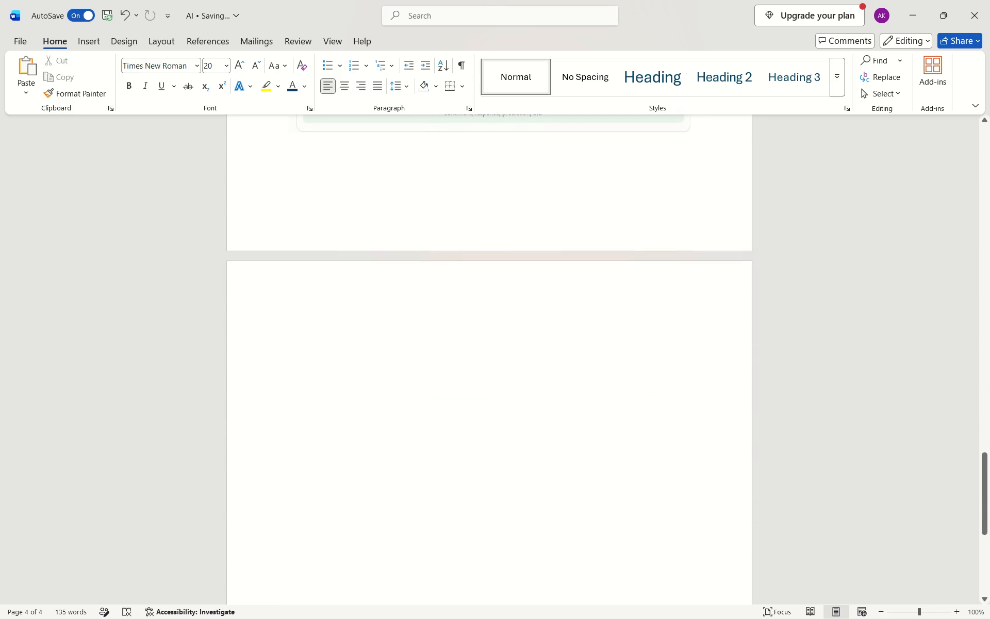
scroll(373, 311, down, 2)
drag(285, 525, 383, 579)
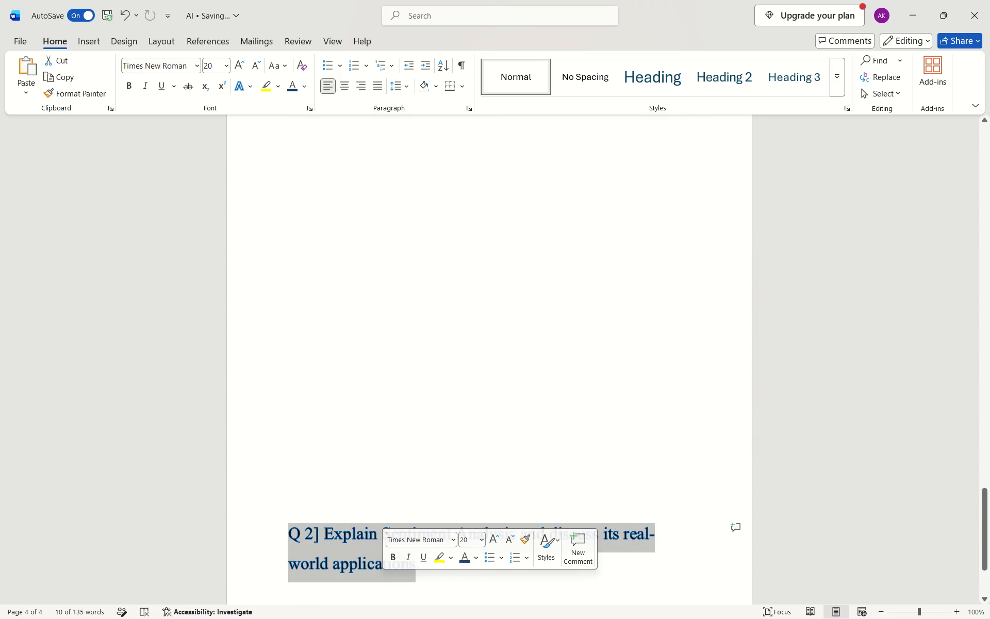
drag(428, 454, 330, 515)
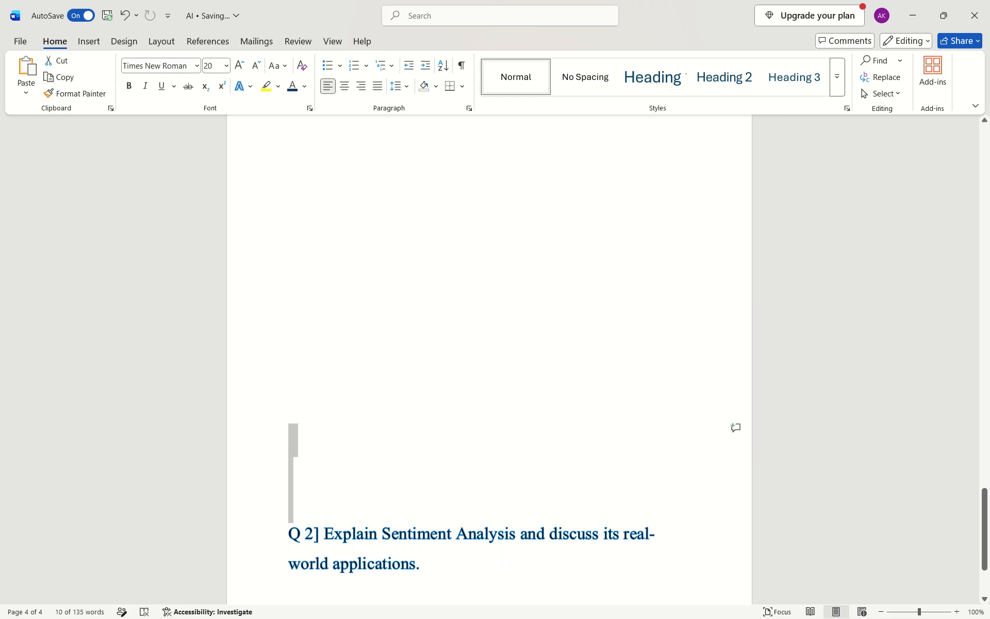
drag(330, 515, 288, 527)
drag(288, 527, 442, 571)
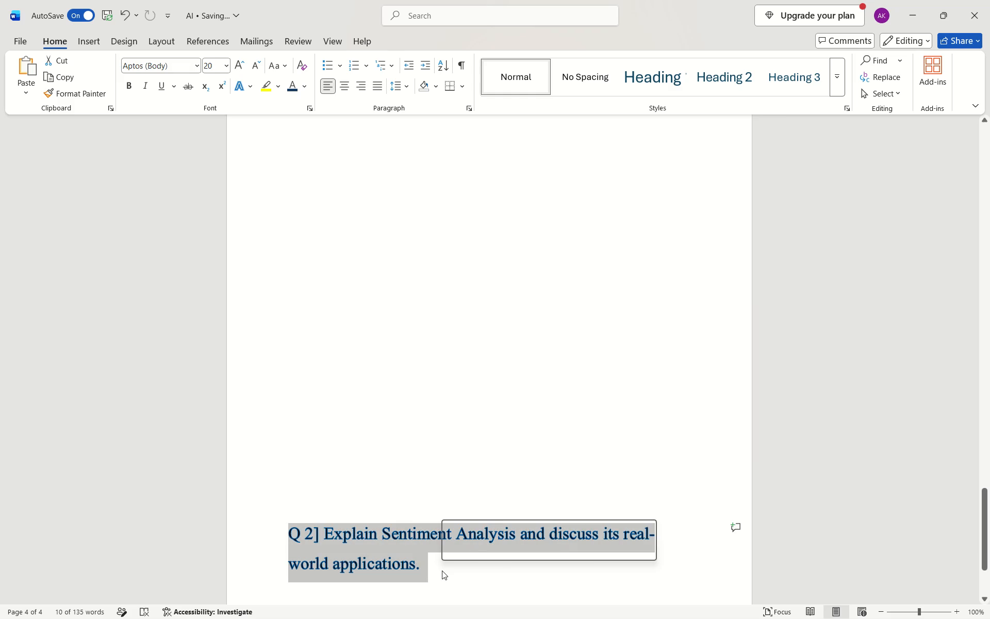
key(ctrl+c)
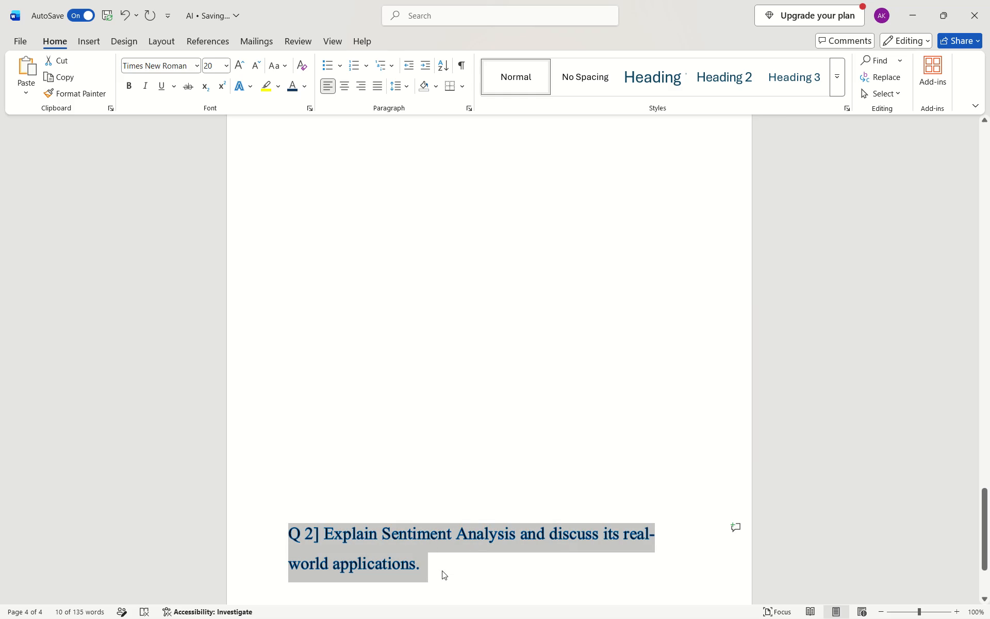
key(BackSpace)
scroll(442, 571, up, 2)
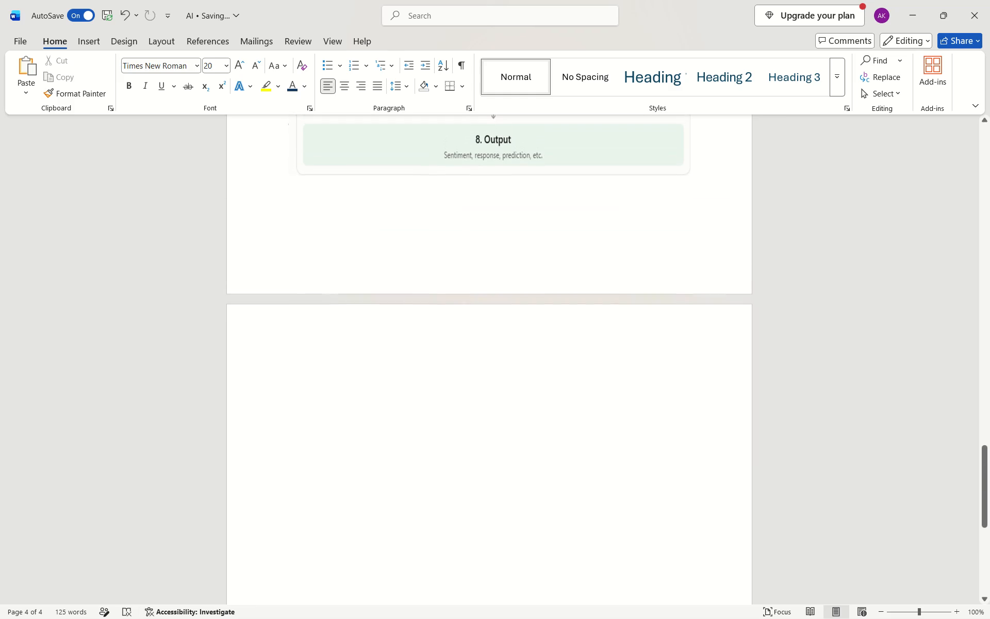
click(307, 363)
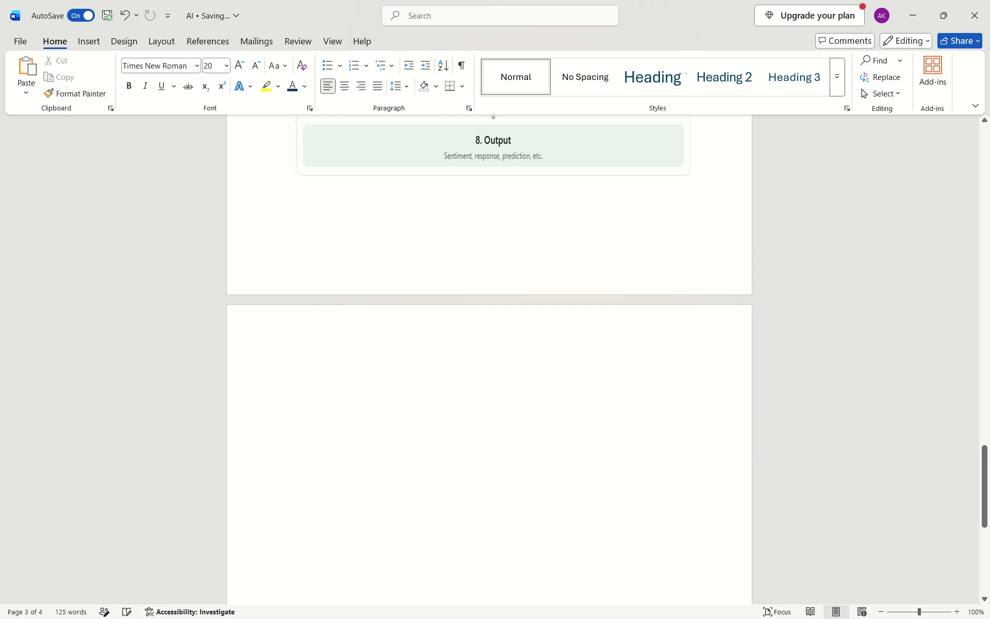
click(259, 331)
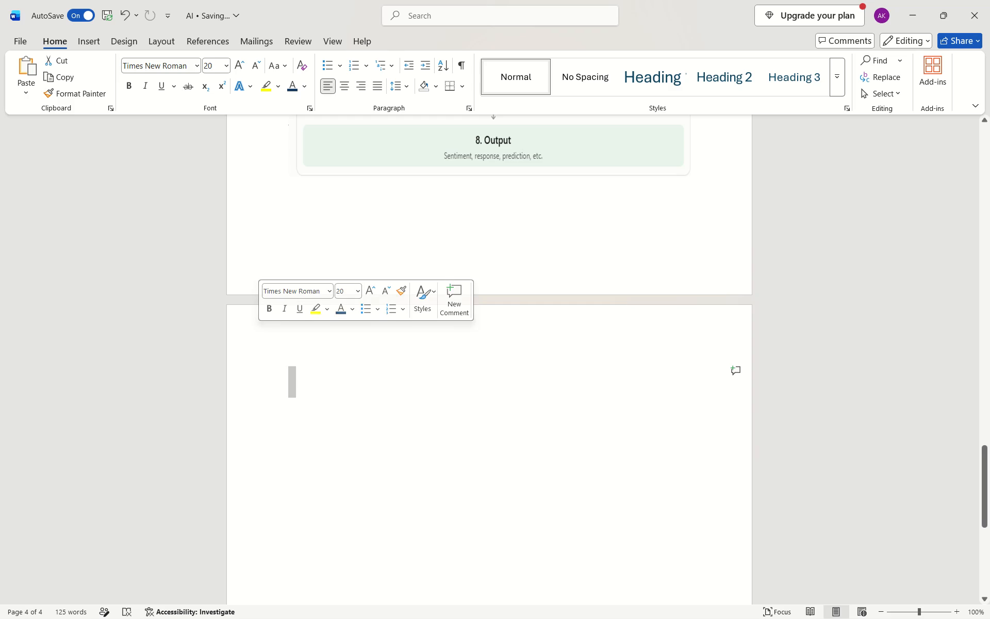
click(261, 348)
click(281, 323)
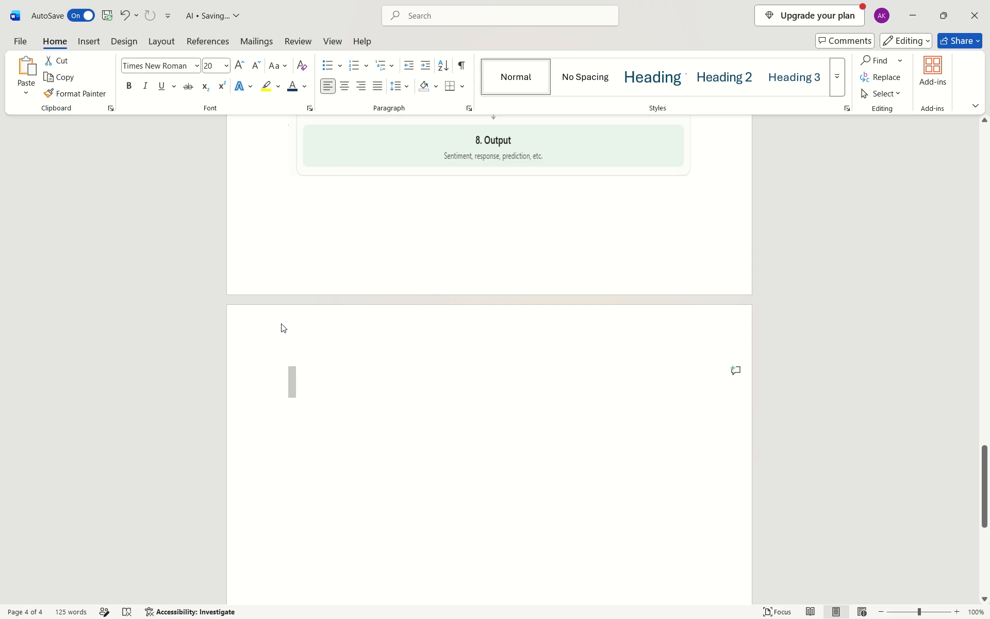
key(ctrl+v)
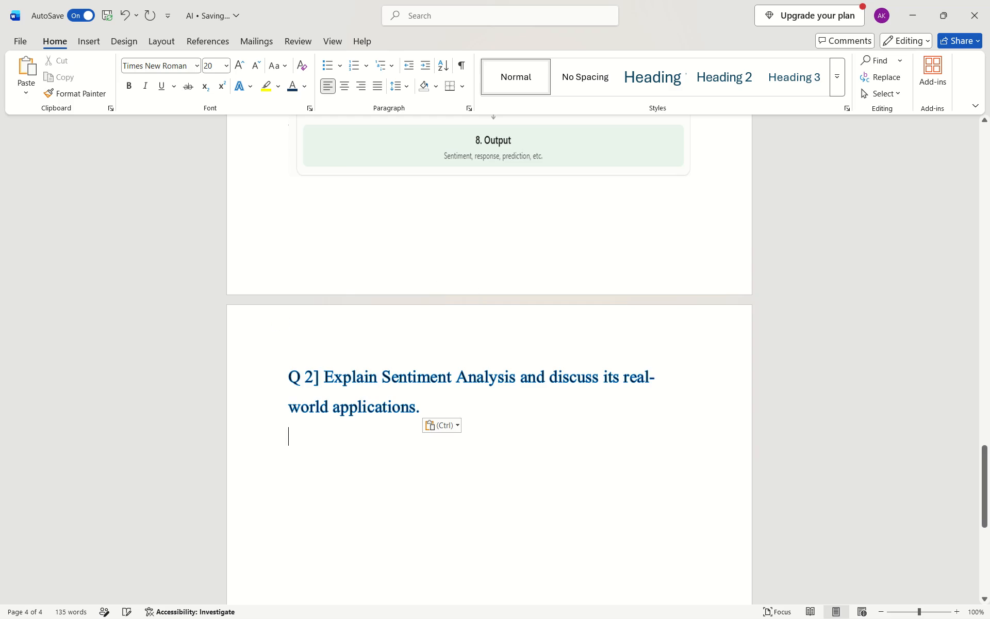
Review the page flow from the tokenization text through the NLP pipeline diagram to the Q 2 question.
scroll(426, 189, up, 15)
scroll(426, 189, down, 7)
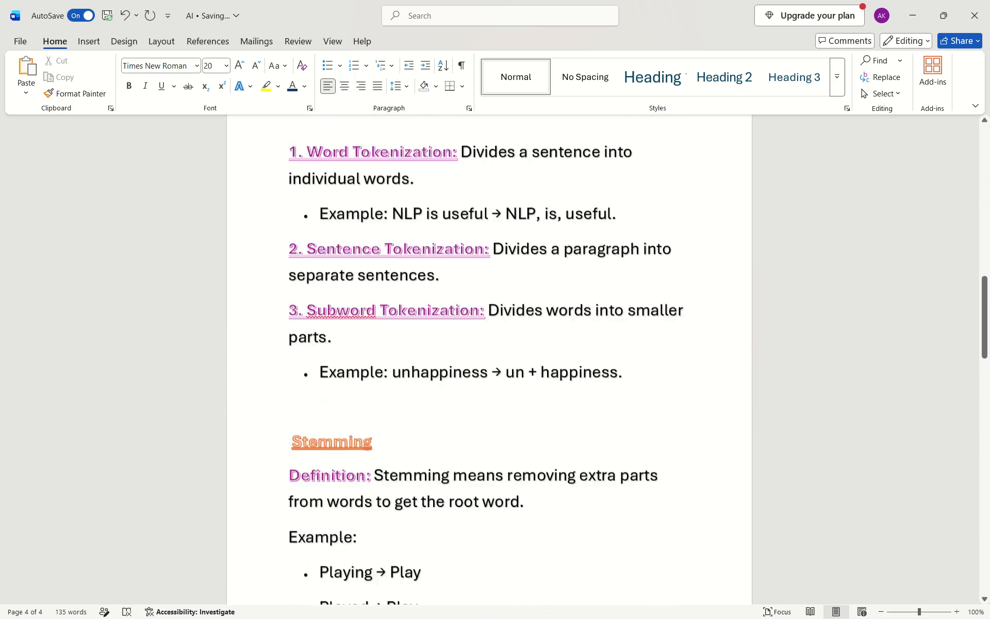
scroll(426, 189, down, 6)
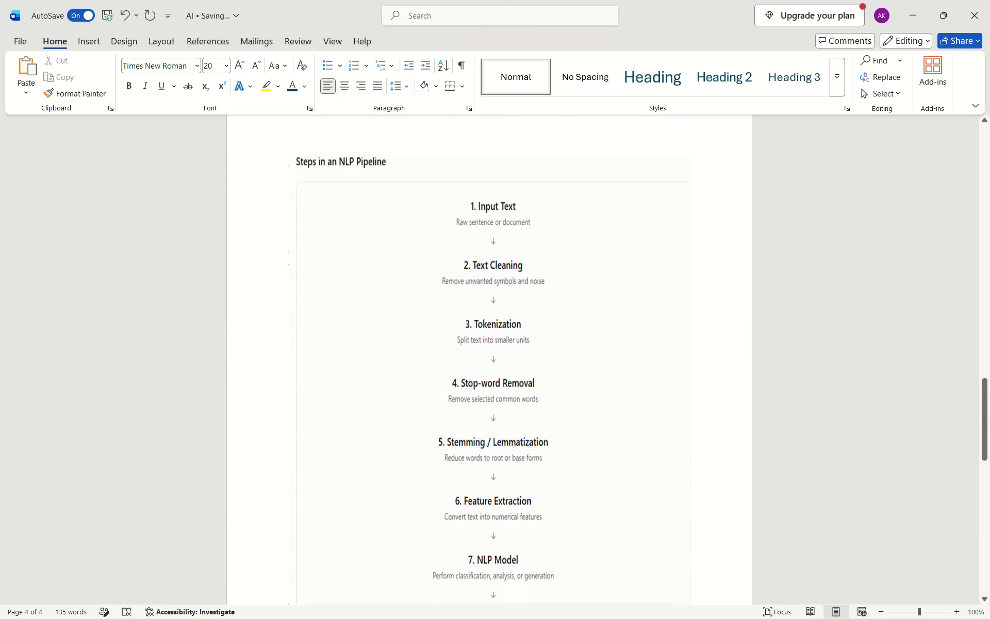
scroll(426, 189, down, 2)
Add a line reading "Answer:" directly beneath the Q 2 question, as in the Q 1 layout.
scroll(458, 309, up, 1)
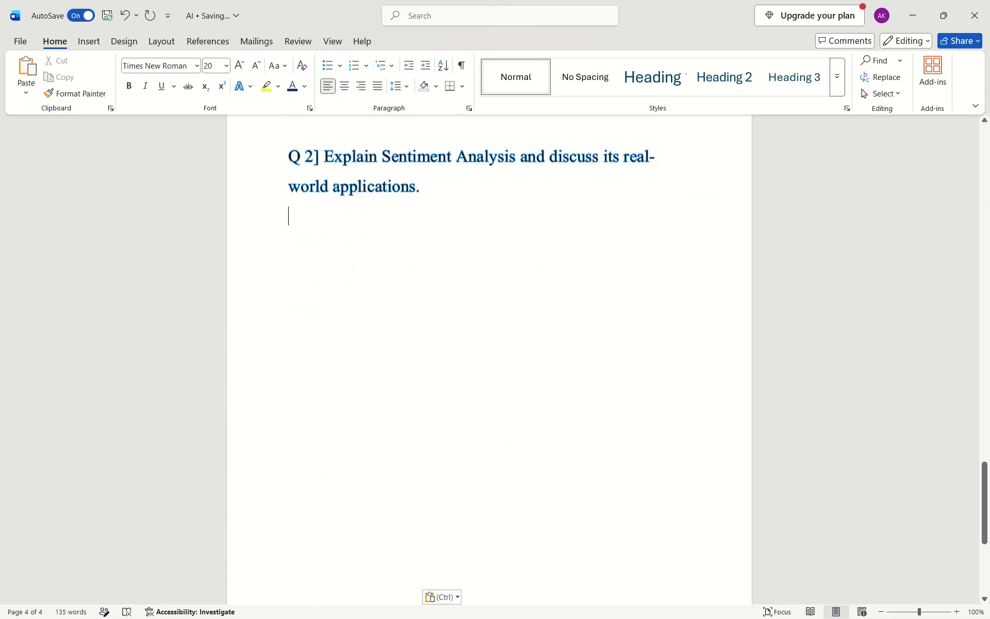
scroll(458, 309, up, 1)
click(429, 333)
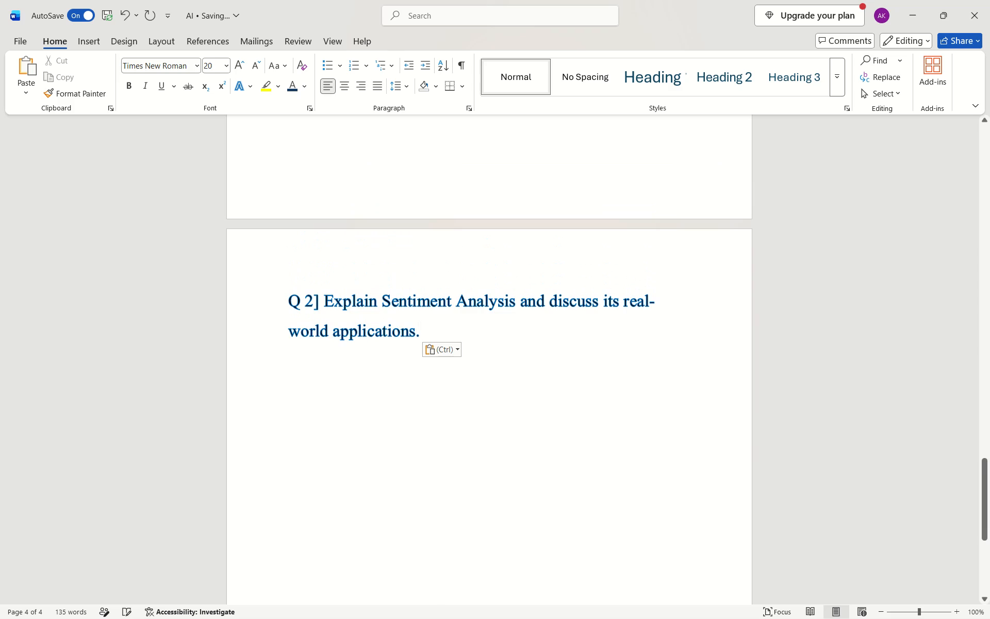
key(Return)
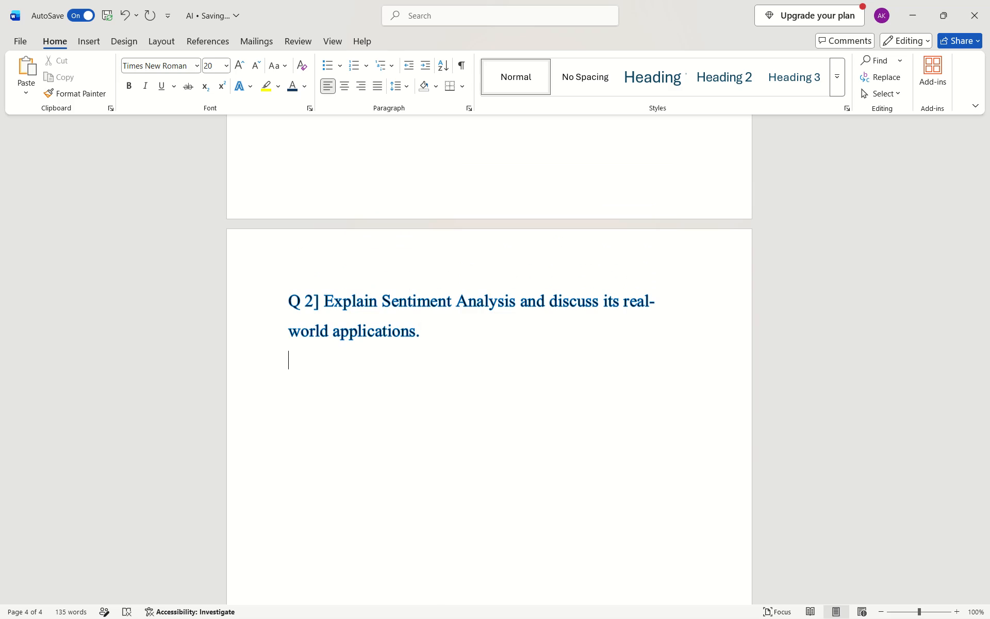
scroll(429, 333, up, 10)
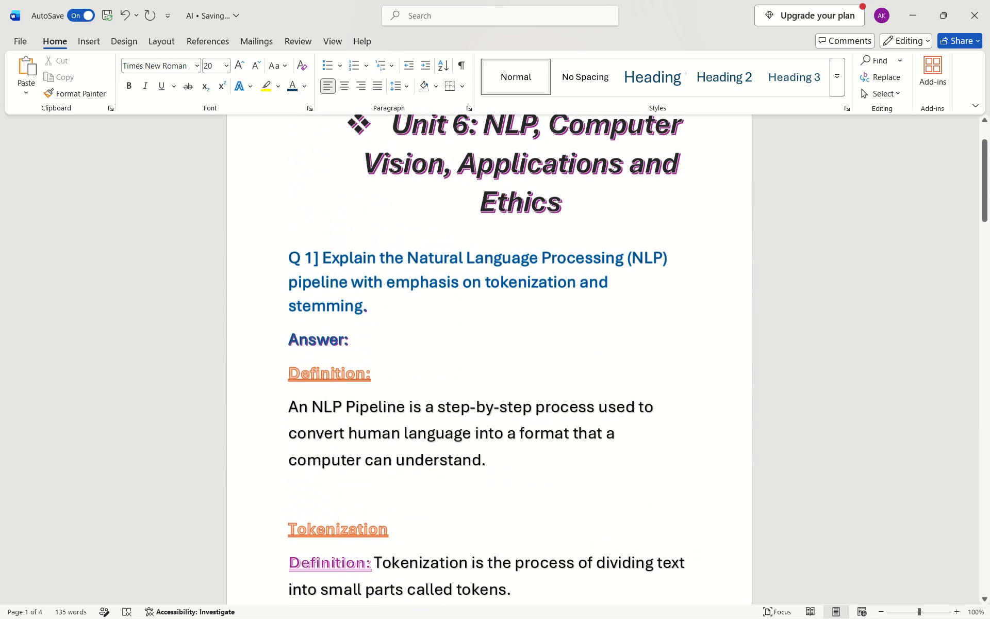
scroll(429, 333, down, 4)
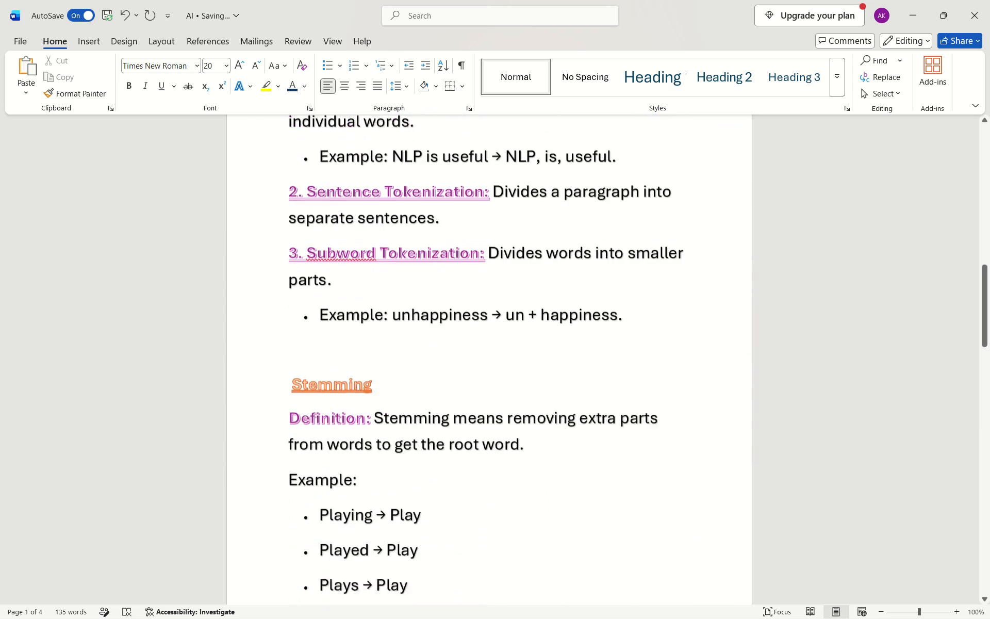
scroll(429, 333, down, 2)
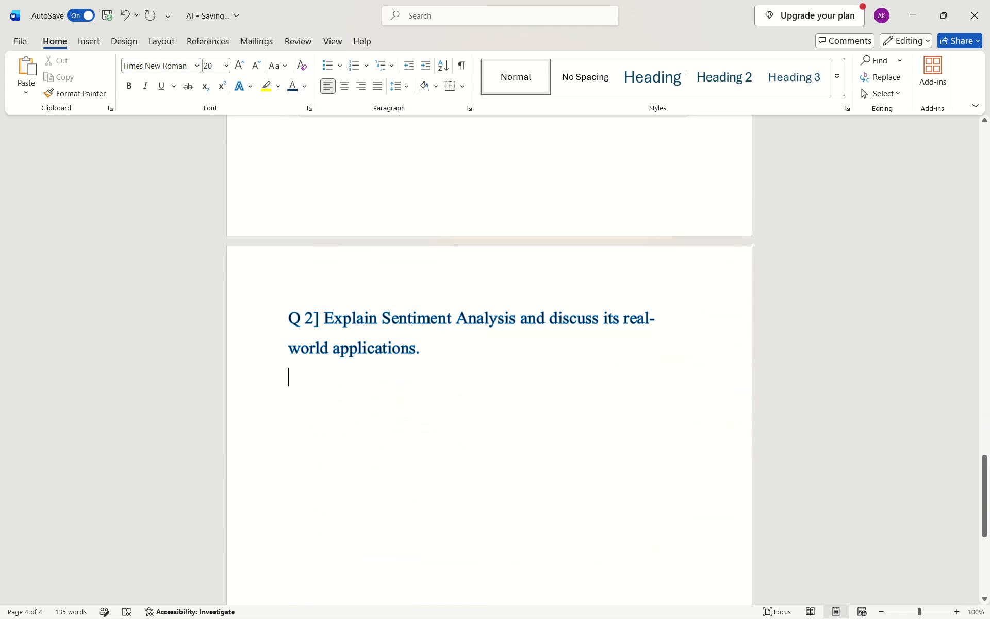
text(an)
key(s)
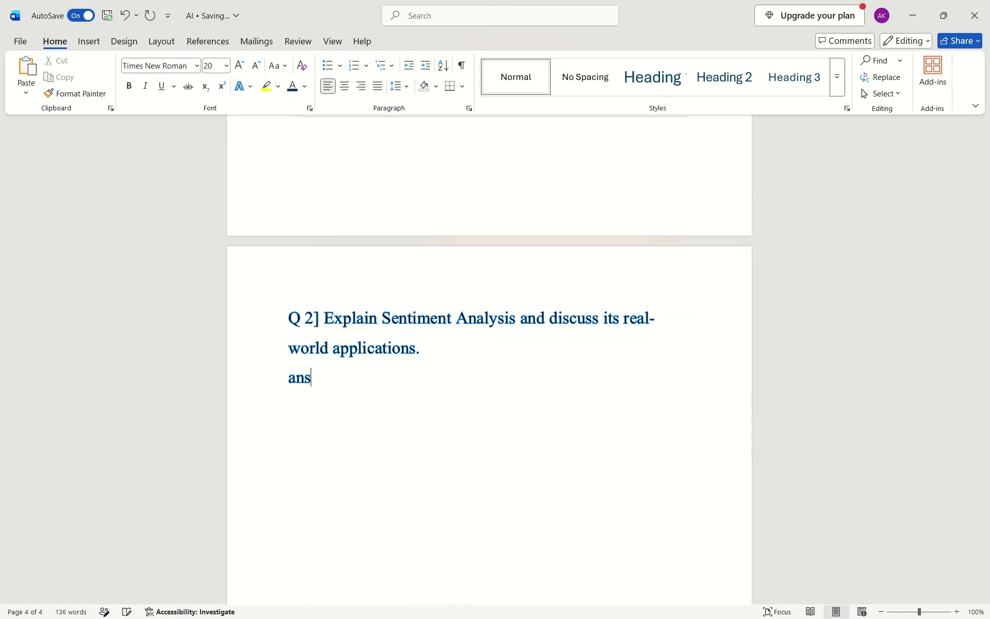
text(wer)
key(shift+colon)
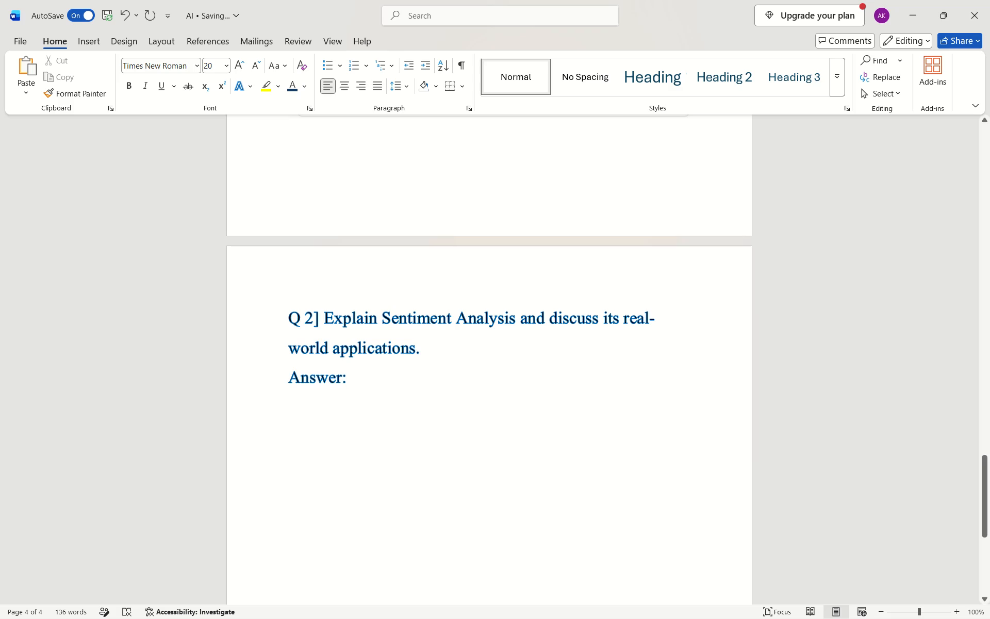
Change the font color of the "Answer:" label beneath Q 2 to the standard purple.
drag(290, 379, 361, 375)
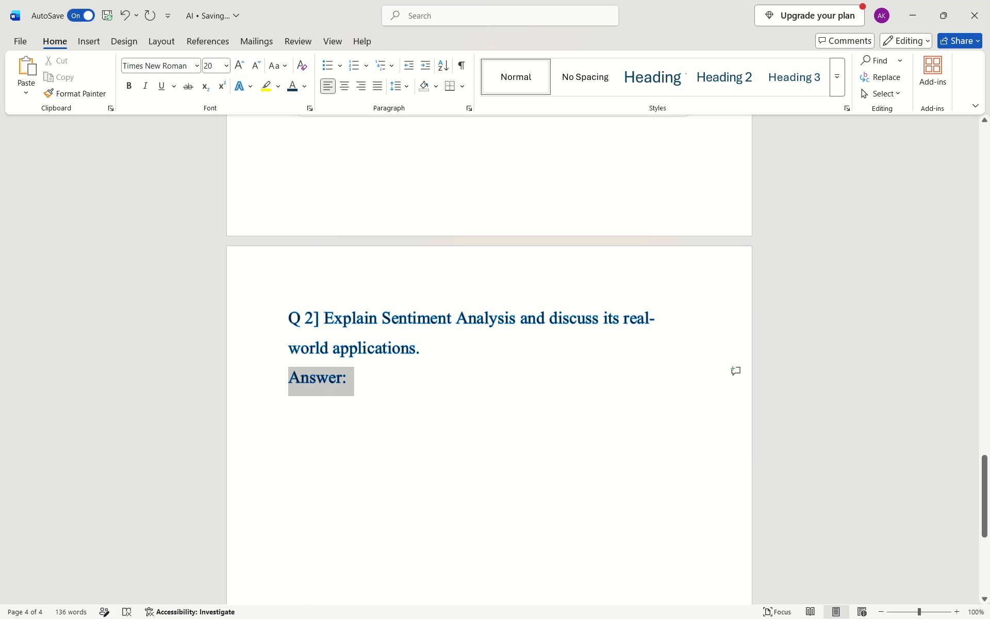
drag(361, 375, 361, 375)
click(306, 82)
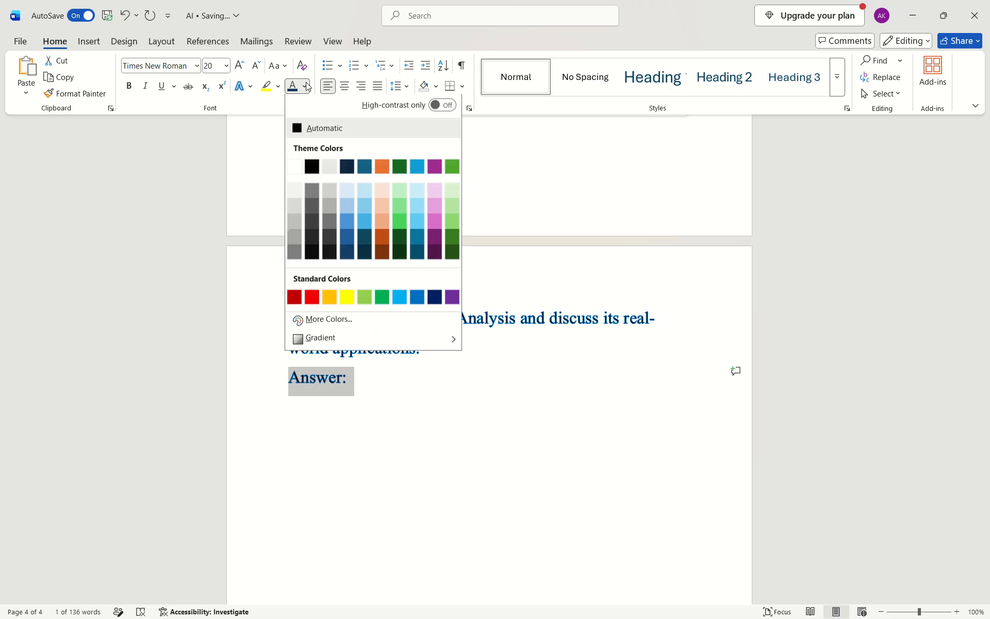
click(453, 293)
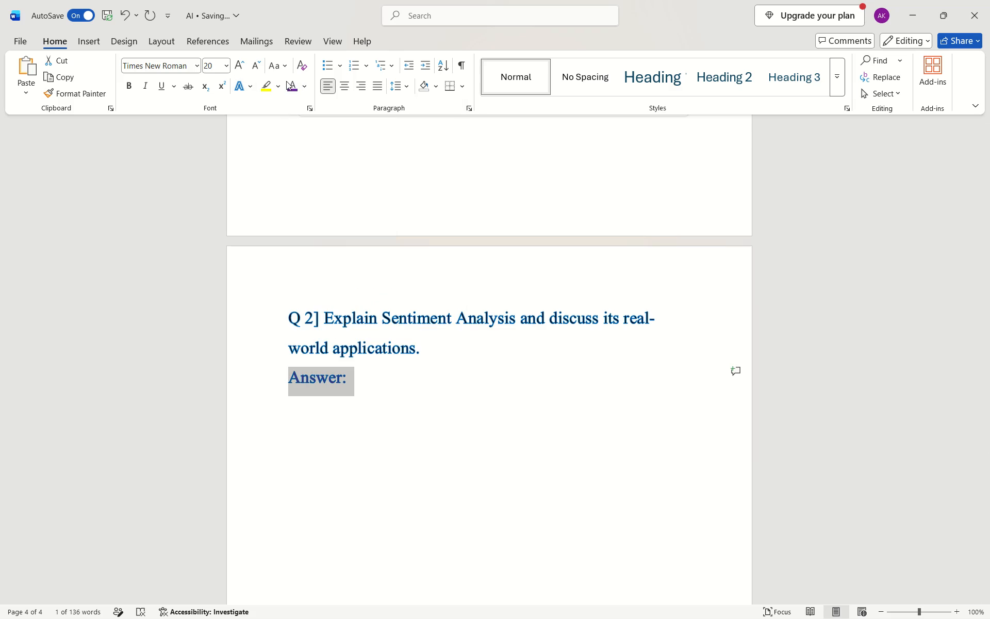
Set the text outline color of the "Answer:" label beneath Q 2 to the standard purple.
click(304, 83)
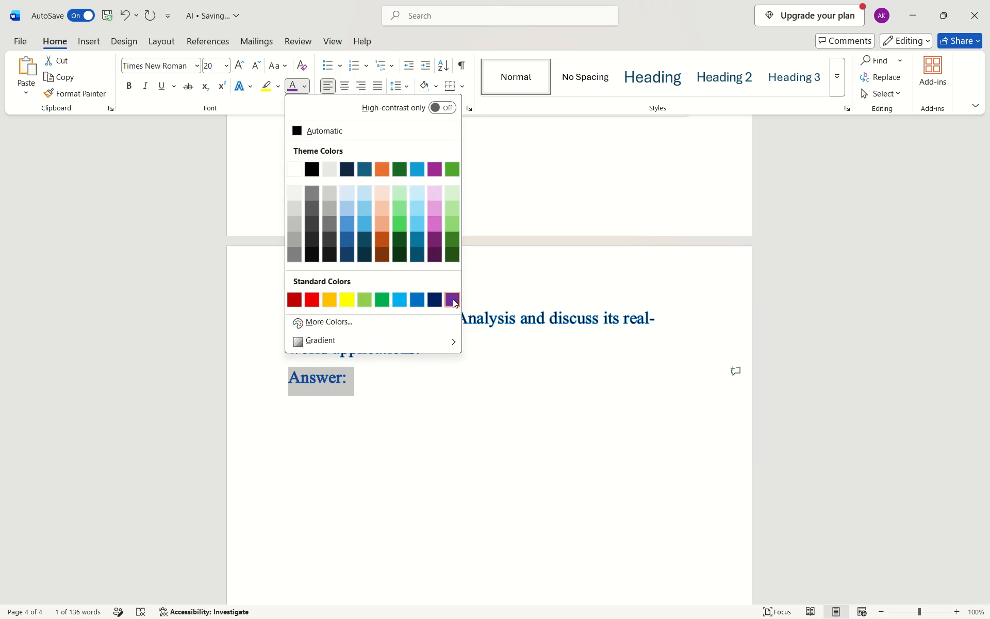
click(255, 87)
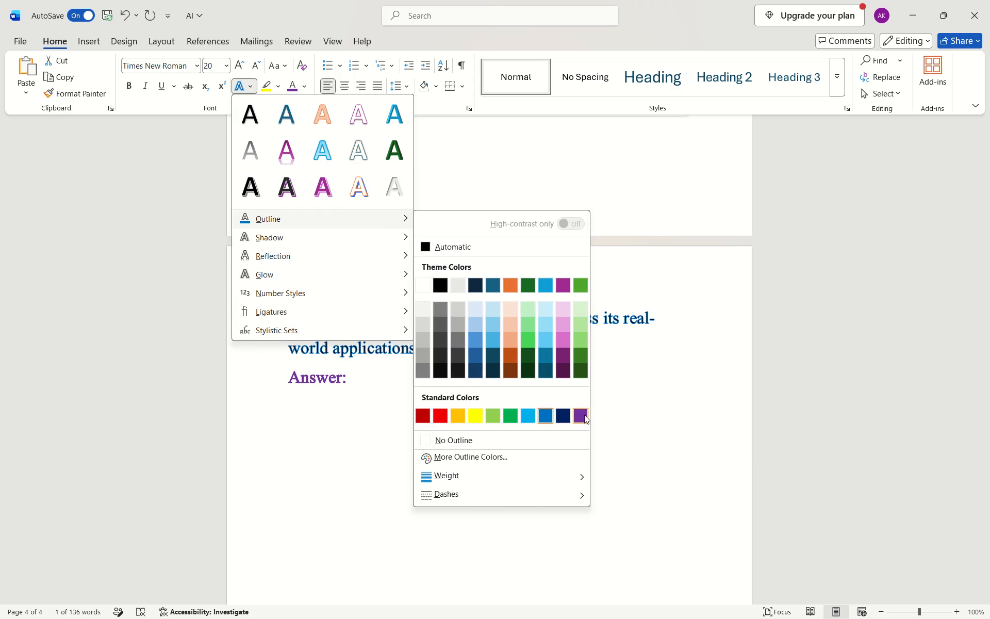
click(584, 415)
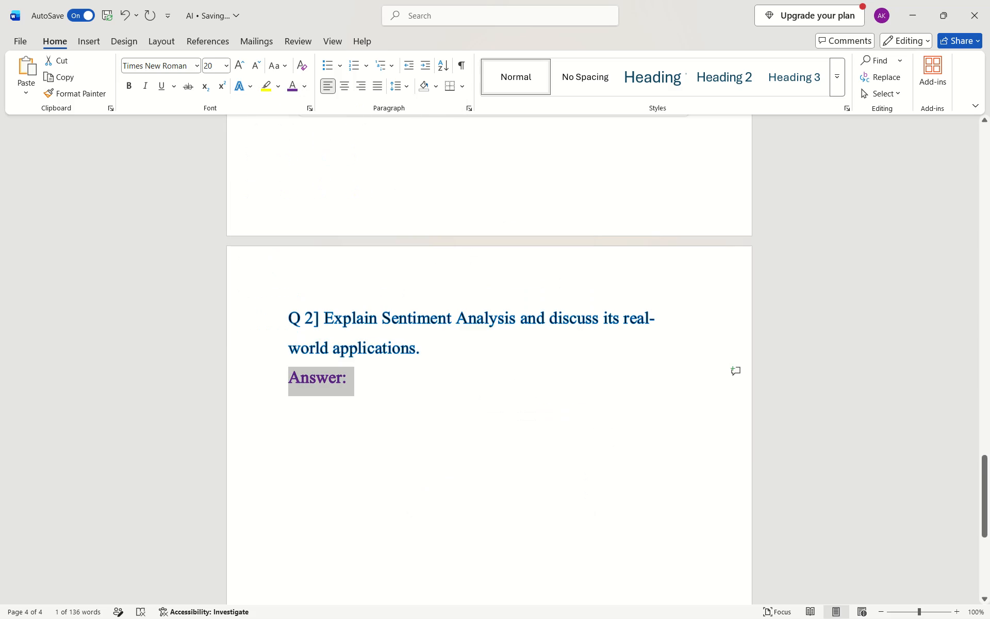
Apply a thick underline to the "Answer:" label beneath Q 1.
scroll(493, 350, up, 13)
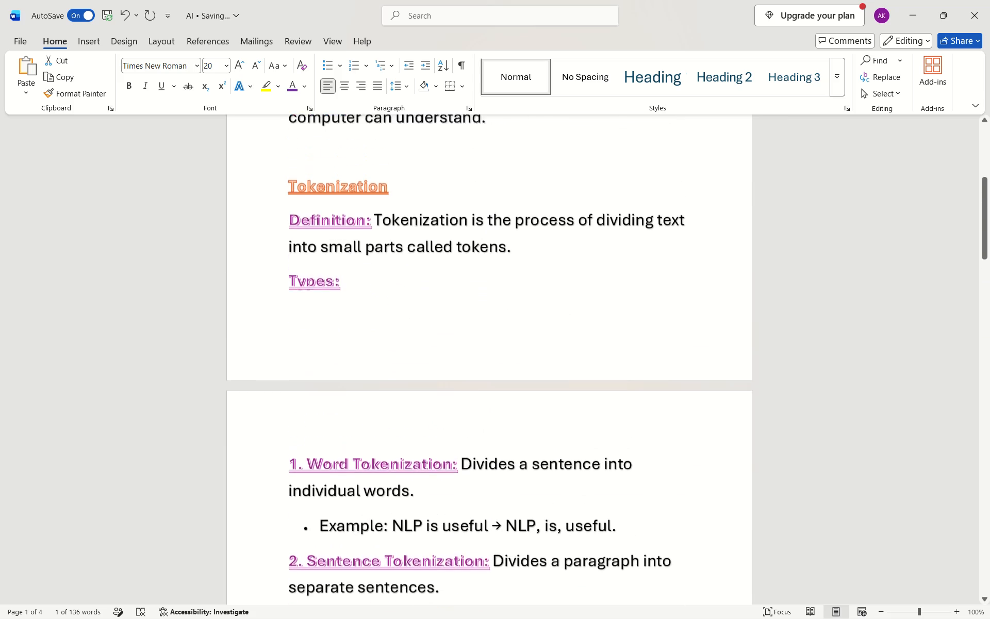
scroll(493, 350, up, 1)
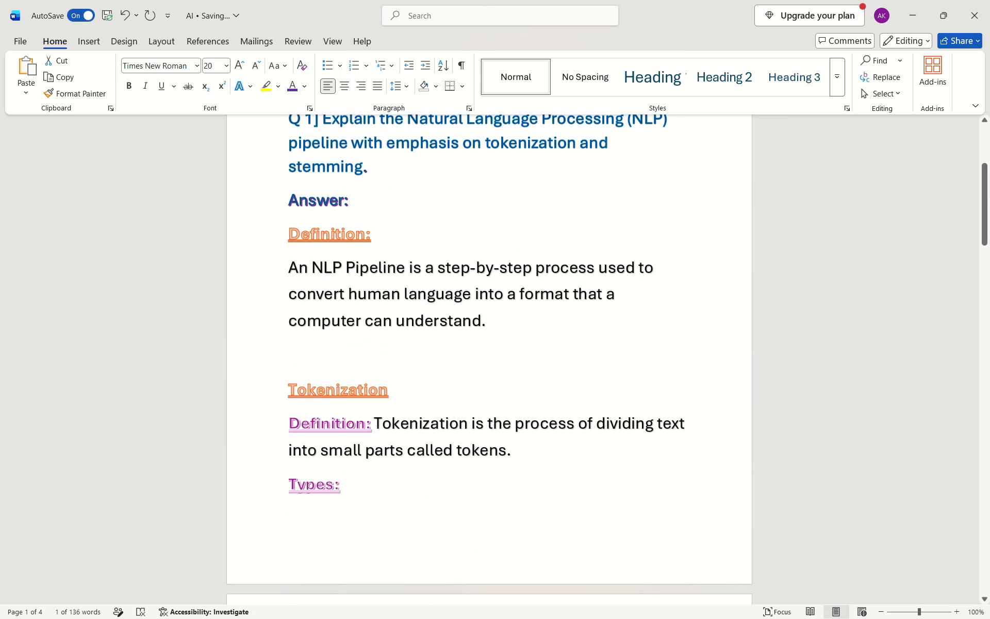
drag(290, 200, 357, 198)
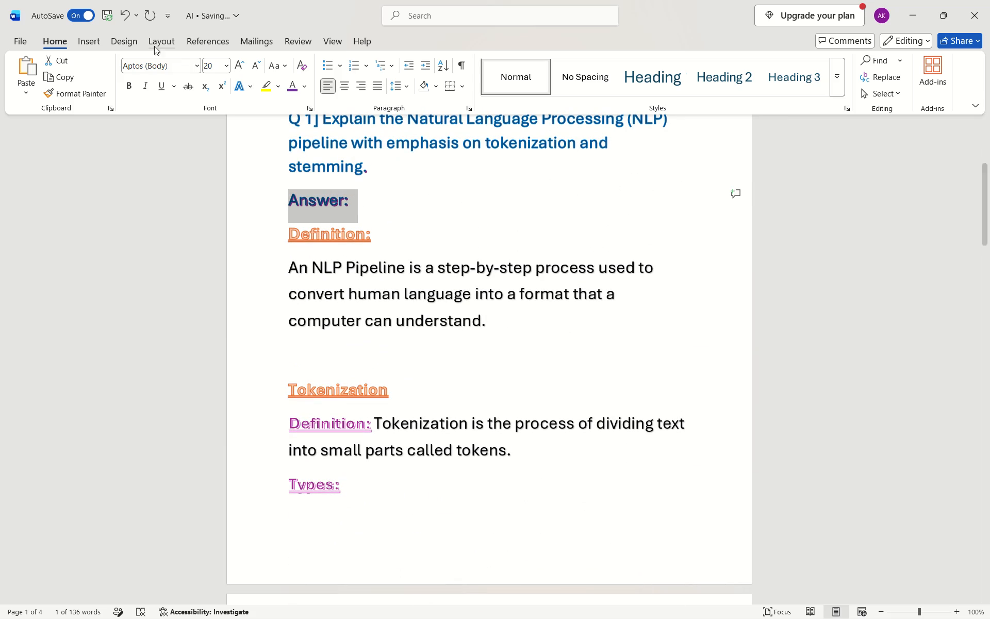
click(173, 82)
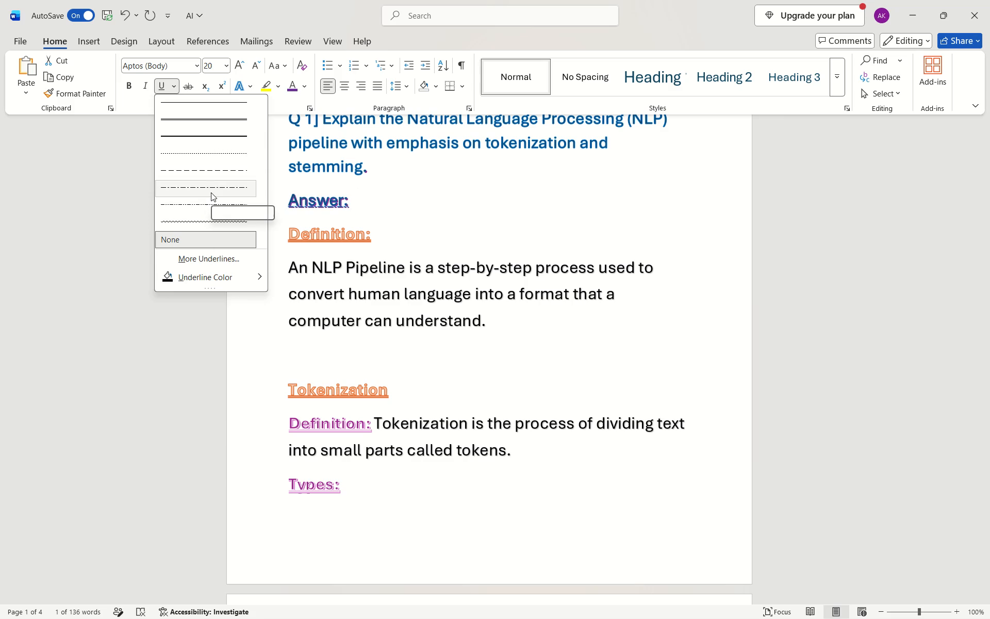
click(213, 128)
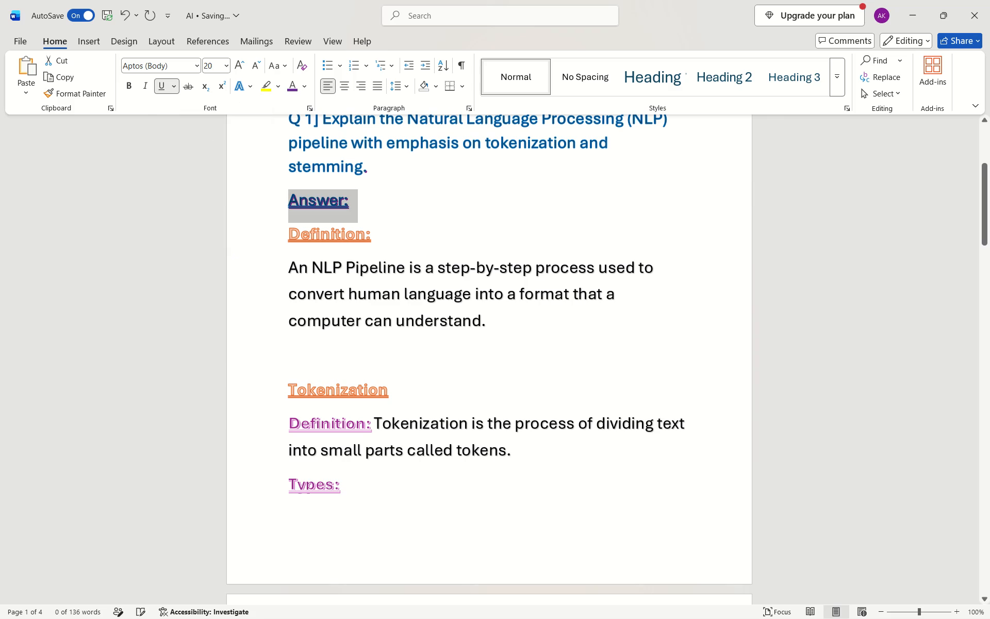
Apply a double underline to the "Answer:" label beneath the Q 2 question.
scroll(450, 405, down, 6)
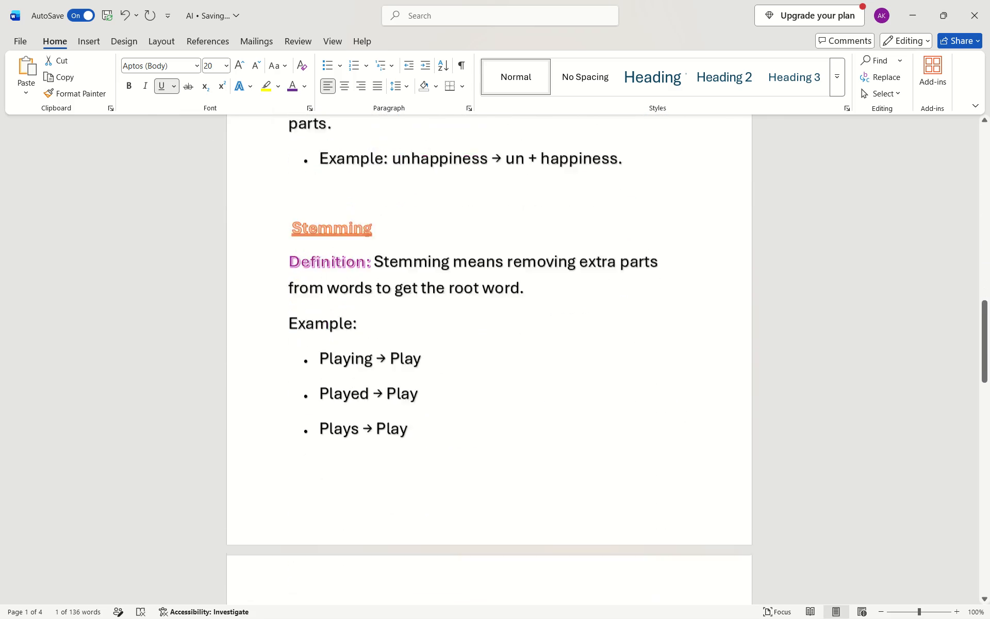
scroll(450, 405, down, 7)
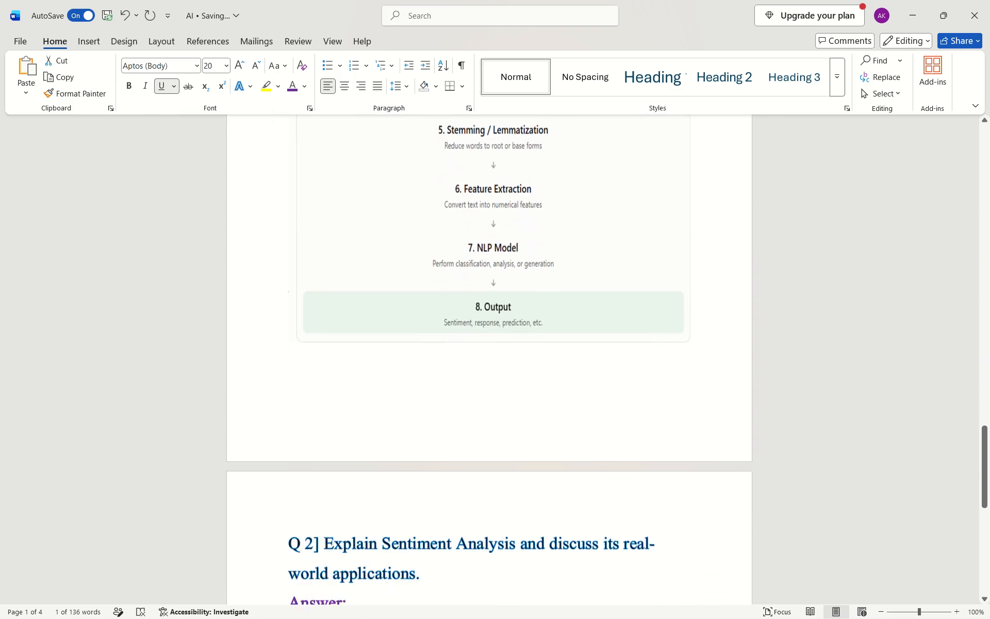
scroll(450, 405, down, 2)
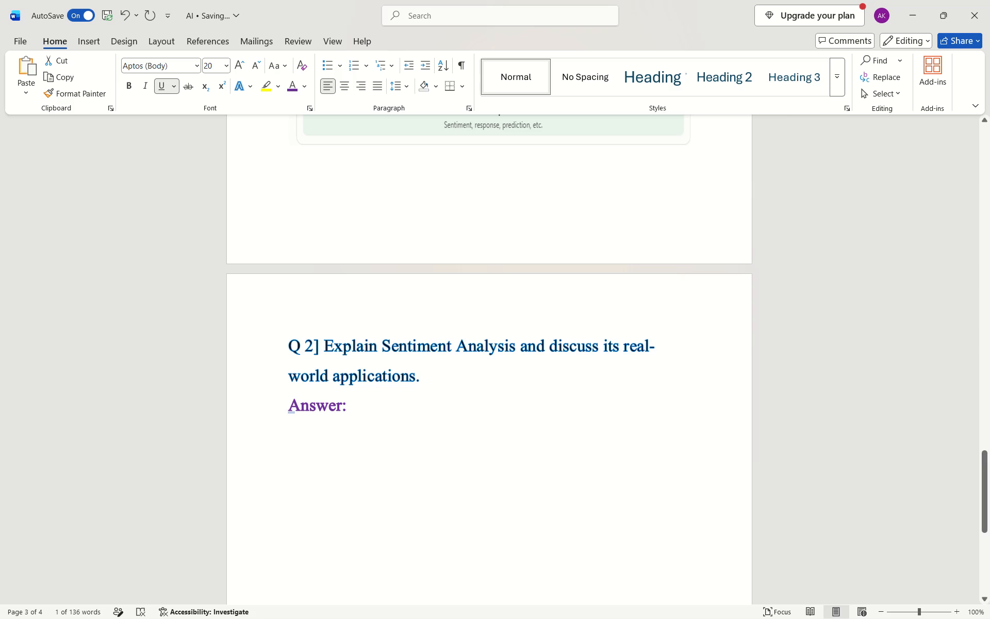
drag(288, 404, 357, 404)
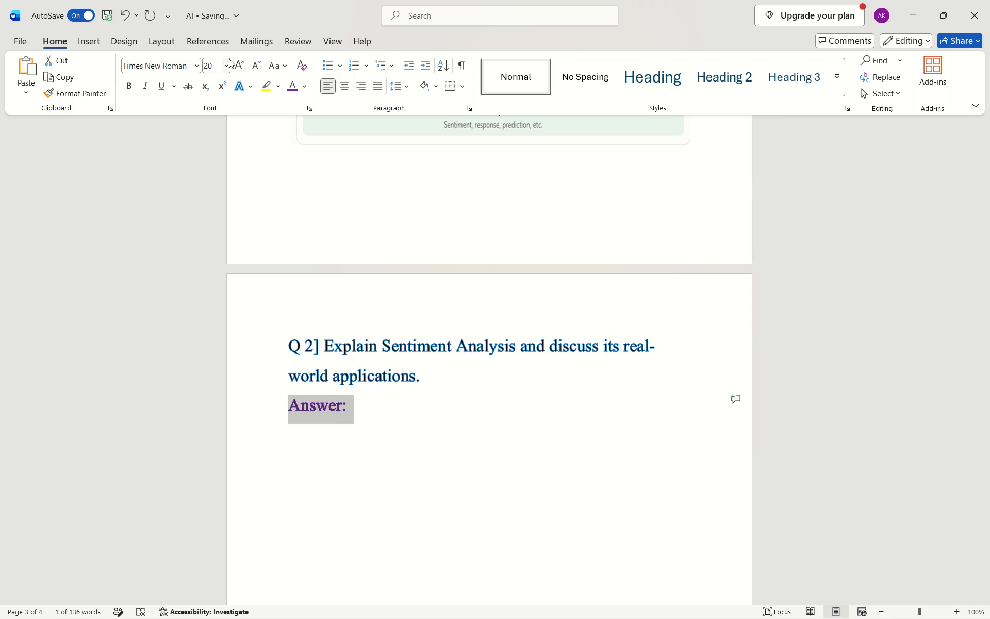
click(250, 82)
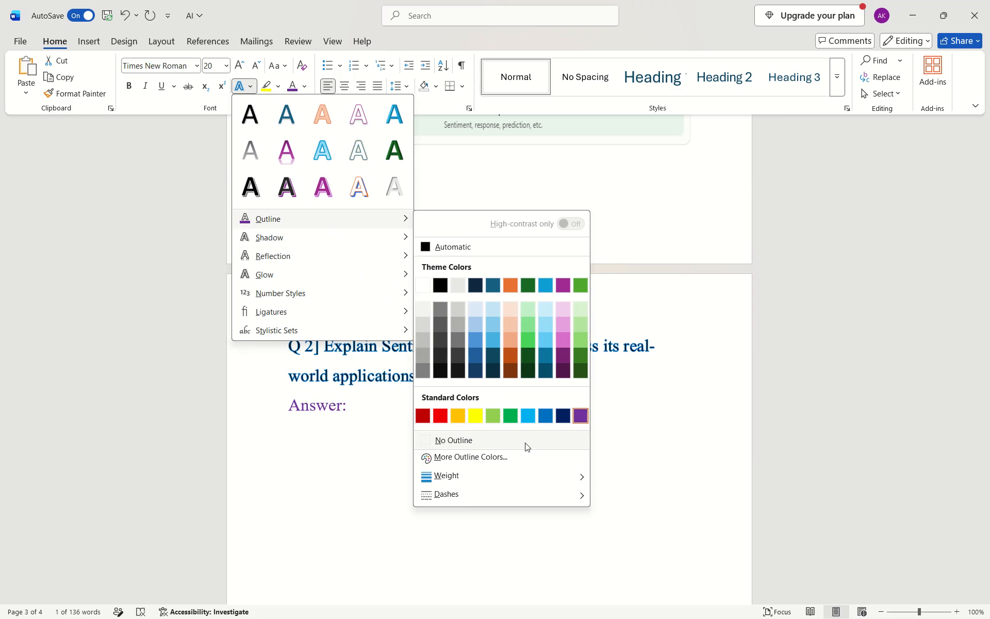
click(175, 85)
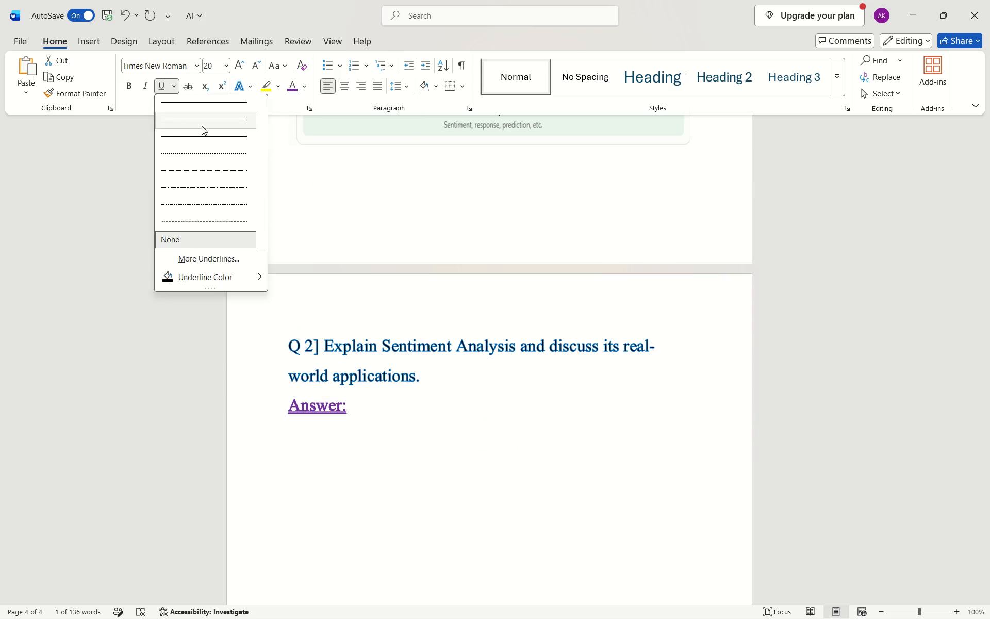
click(208, 119)
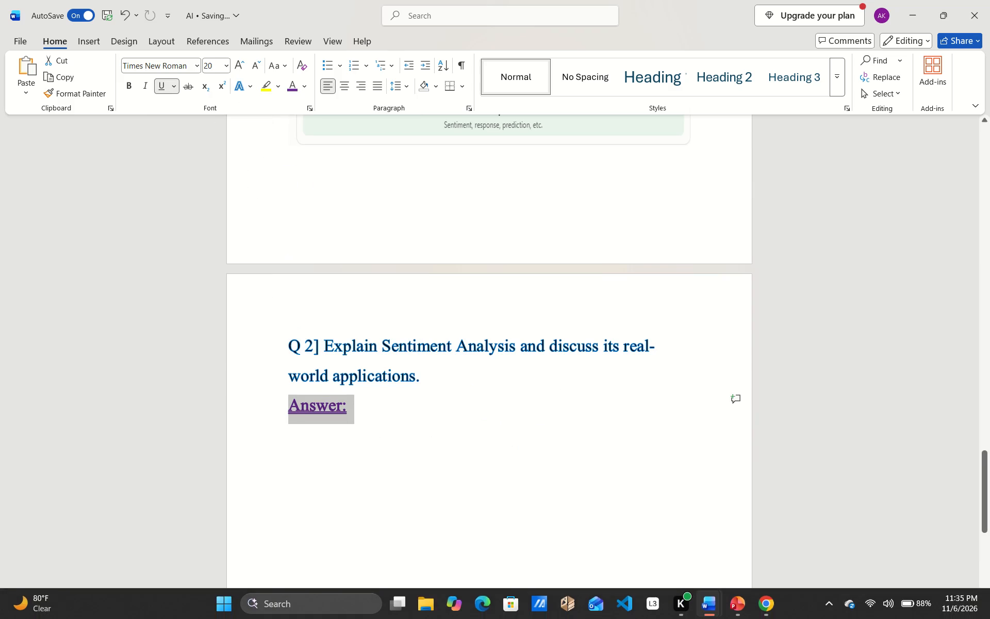
Start a new empty line directly below the "Answer:" label of Q 2.
click(372, 404)
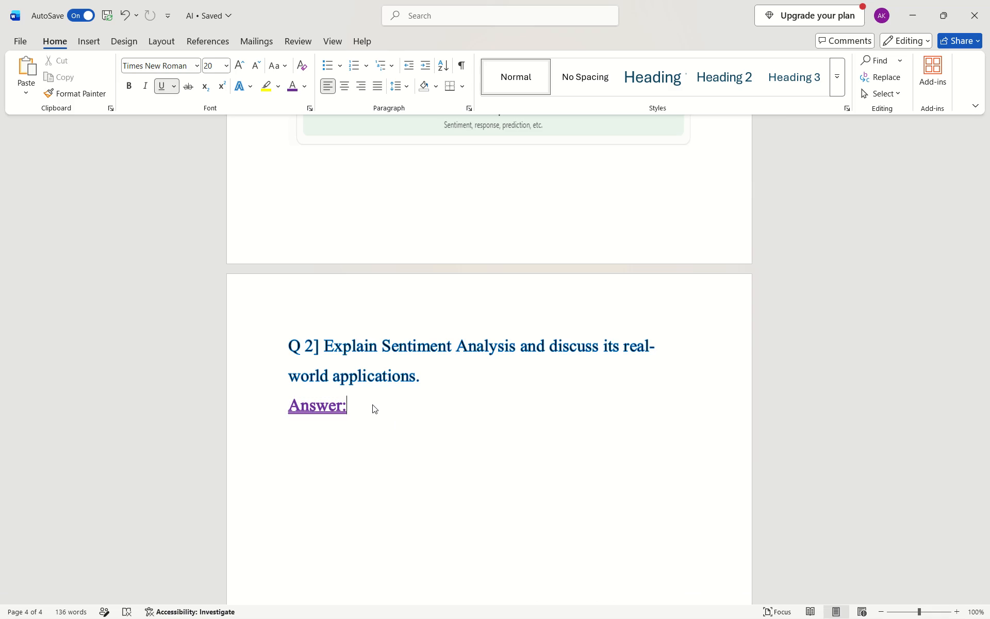
key(Return)
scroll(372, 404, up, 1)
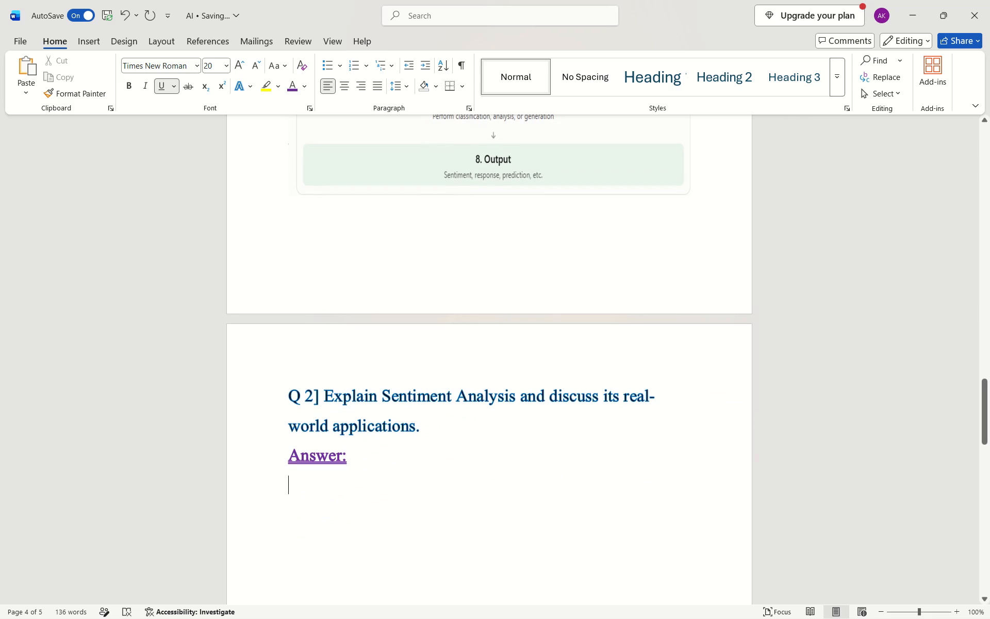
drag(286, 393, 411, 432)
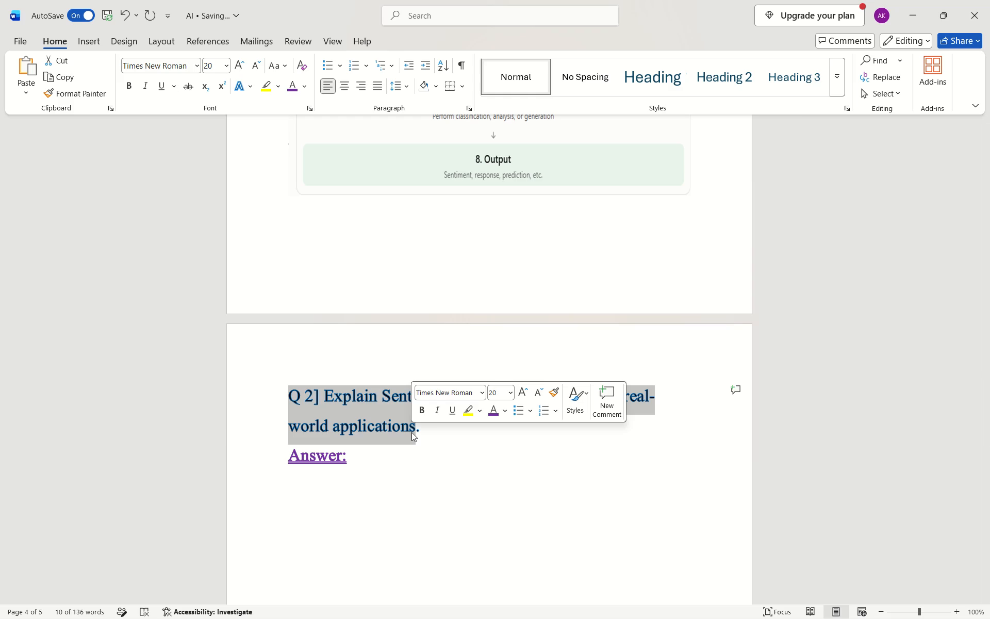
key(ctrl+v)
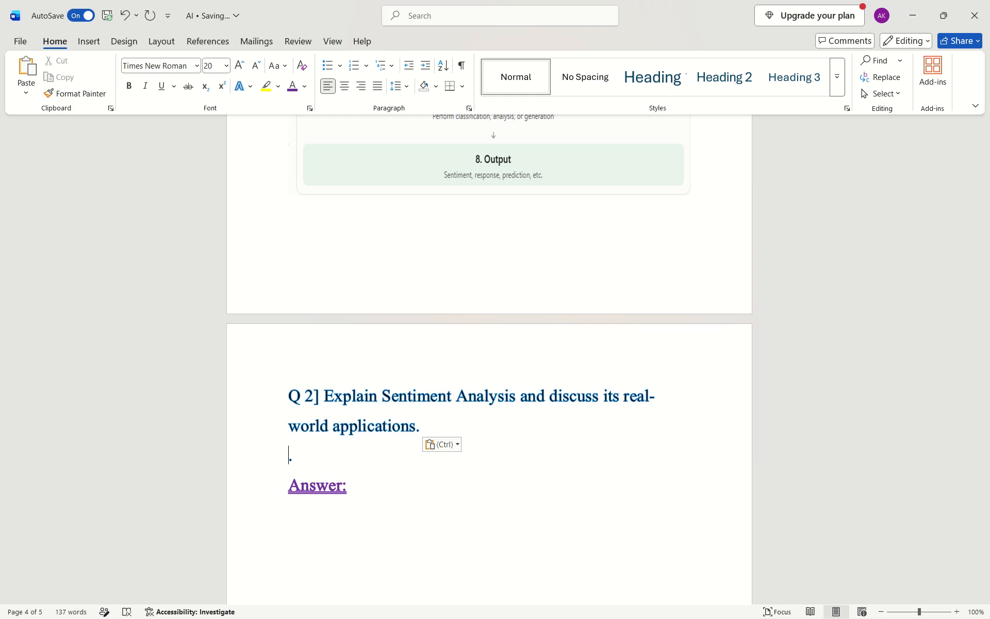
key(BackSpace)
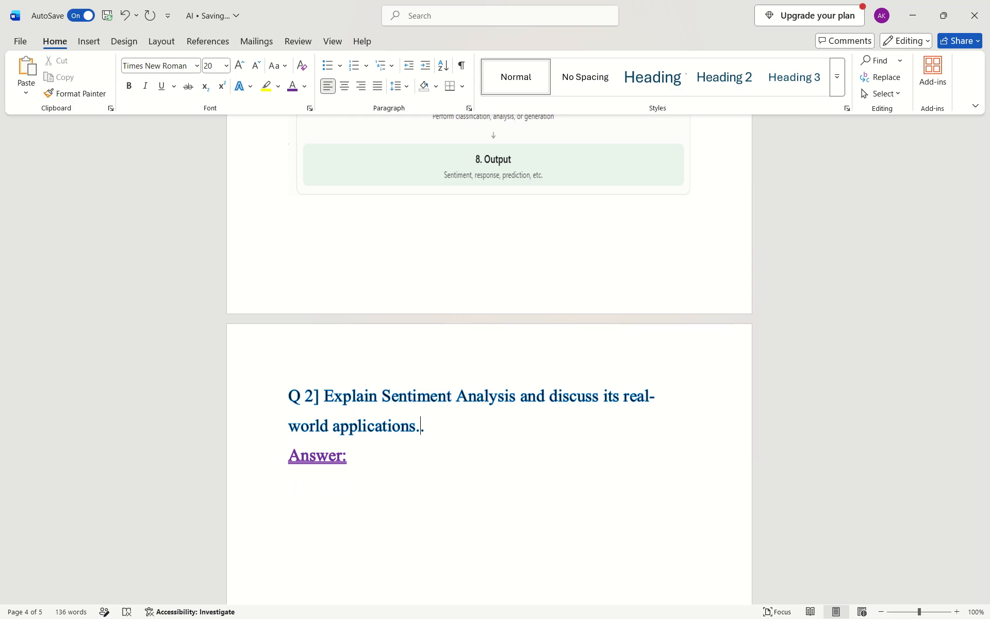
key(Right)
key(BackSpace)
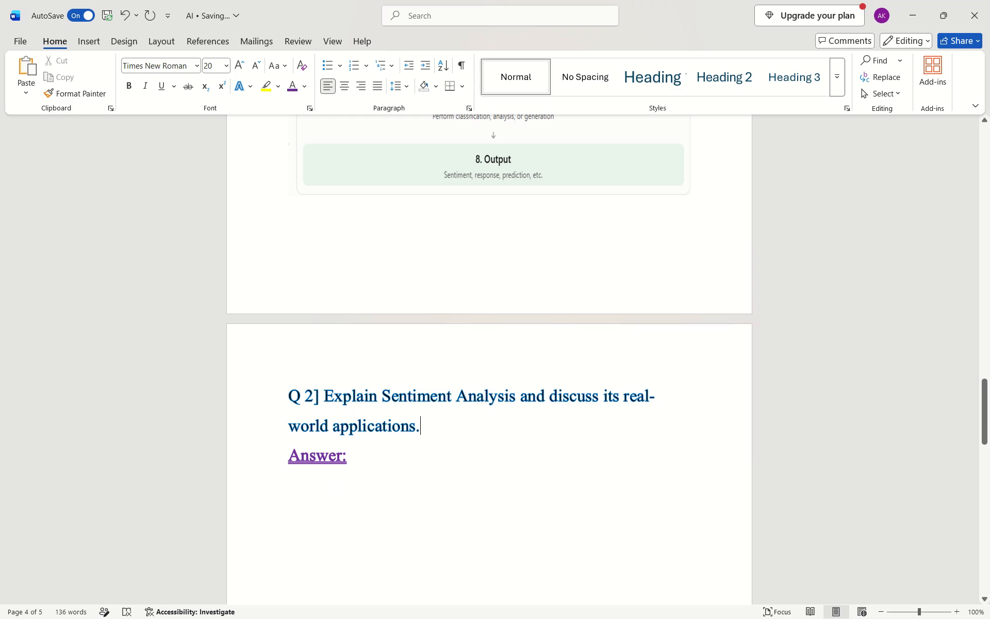
drag(287, 392, 387, 436)
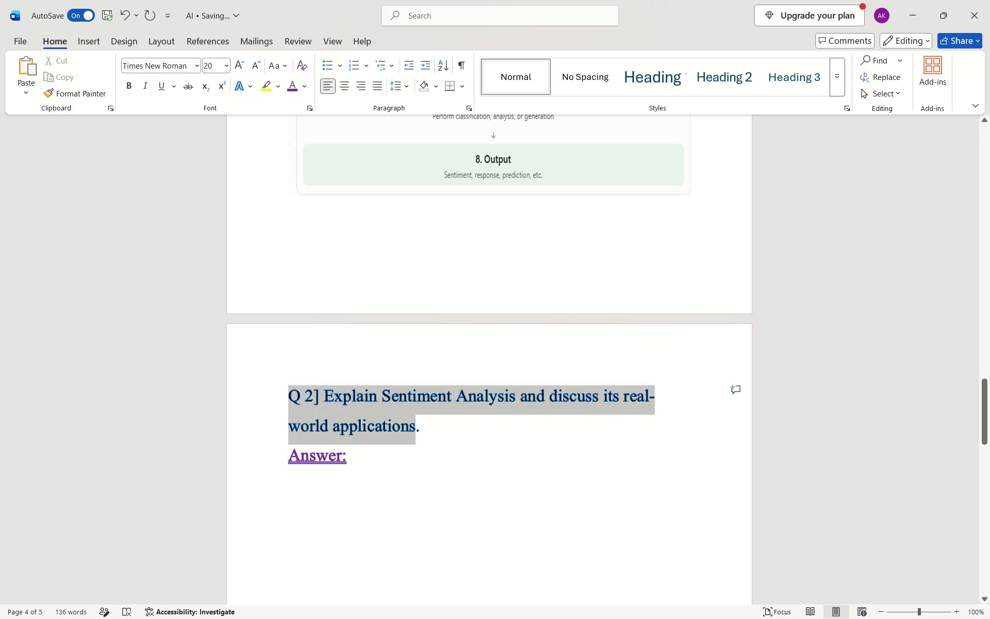
drag(387, 436, 425, 435)
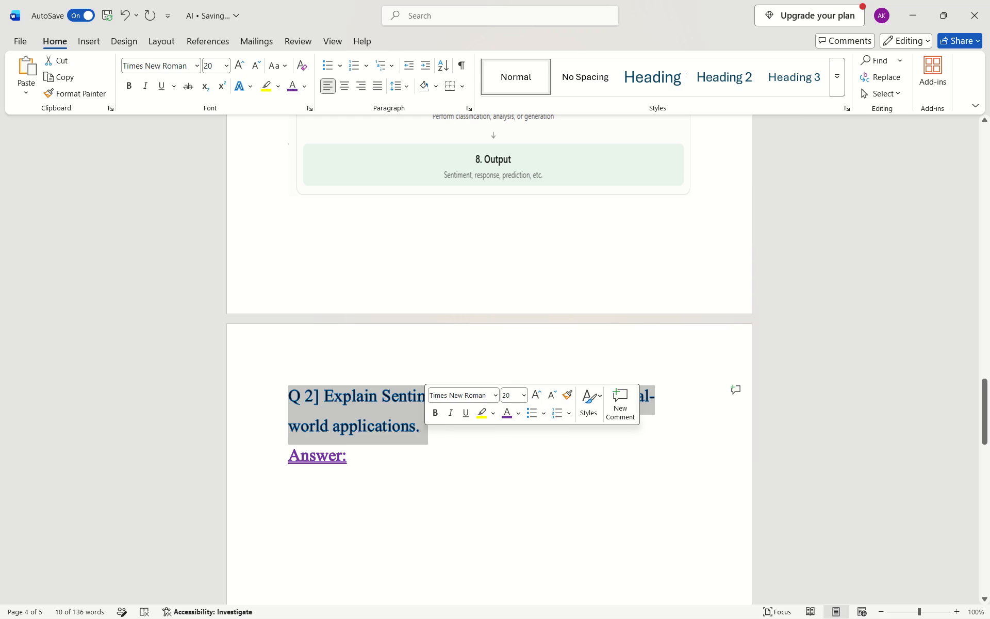
key(ctrl+c)
click(460, 519)
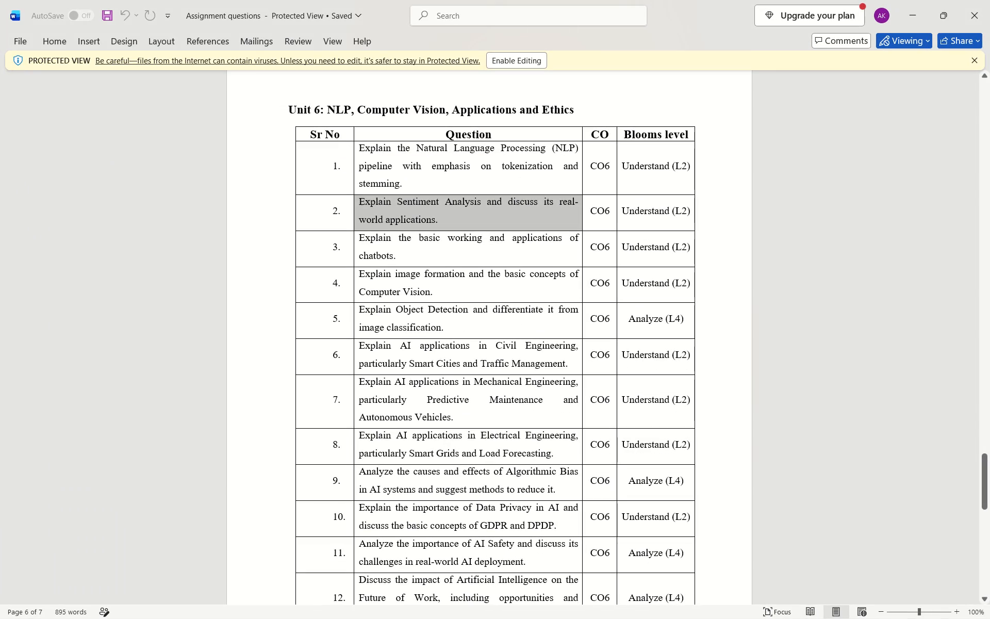
Switch to the Assignment questions document in Word and deselect question 2 in the Unit 6 table.
click(821, 308)
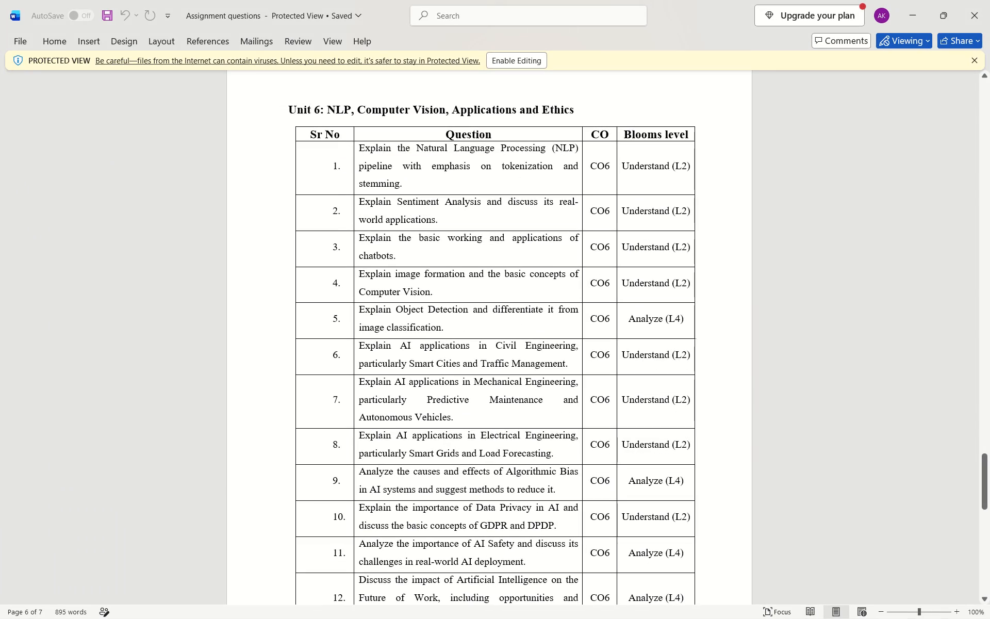